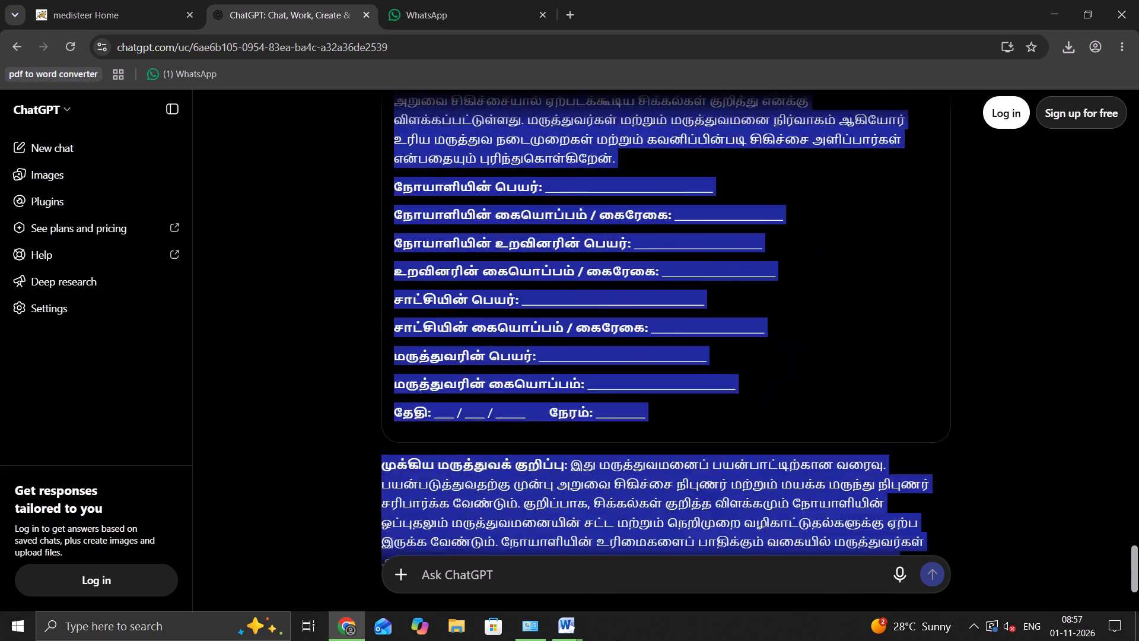
{"action": "left_click_drag", "start_coordinate": [618, 640], "coordinate": [655, 236]}
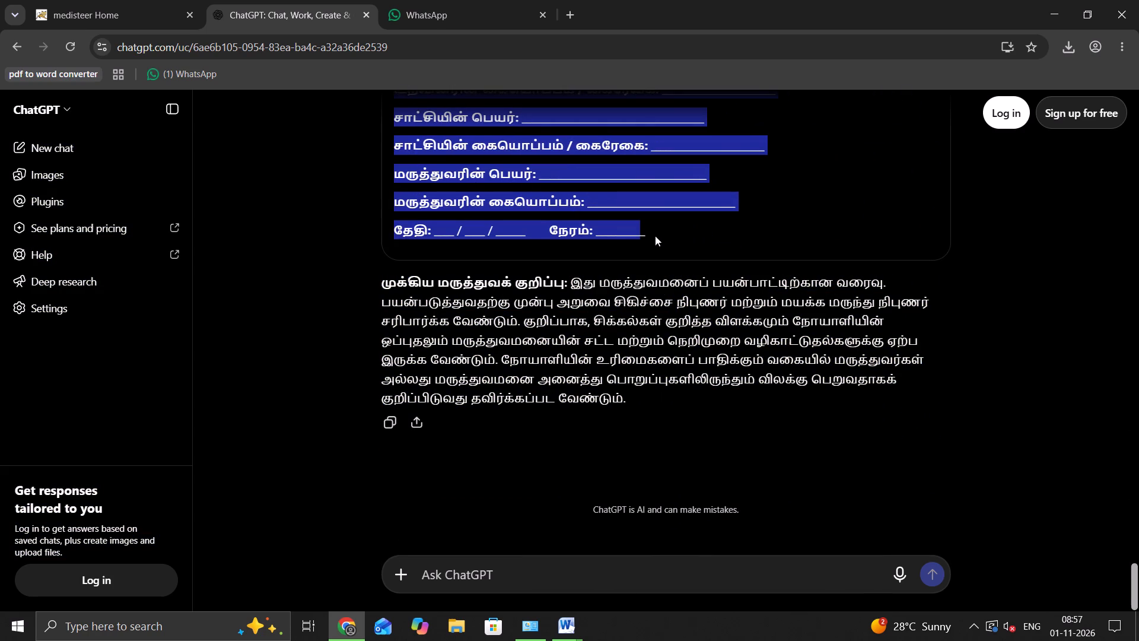
{"action": "key", "text": "ctrl+c"}
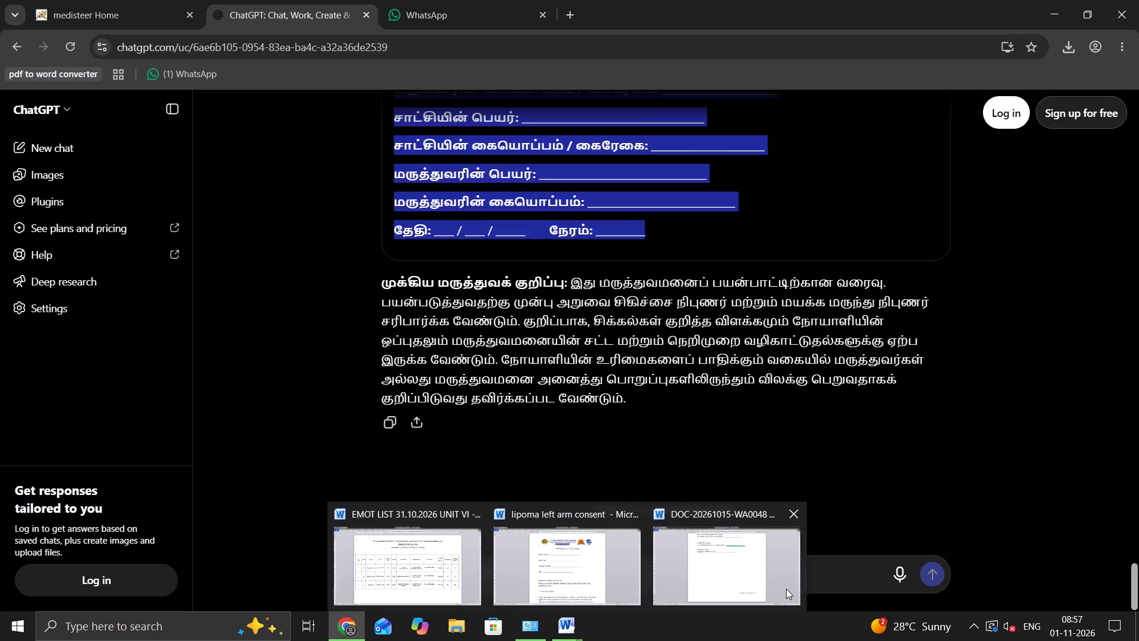
Switch to the Word document DOC-20261015-WA0048 (1) and replace the selected Tamil appendicectomy consent text with the copied form.
{"action": "left_click", "coordinate": [707, 570]}
{"action": "scroll", "coordinate": [371, 143], "scroll_direction": "up", "scroll_amount": 10}
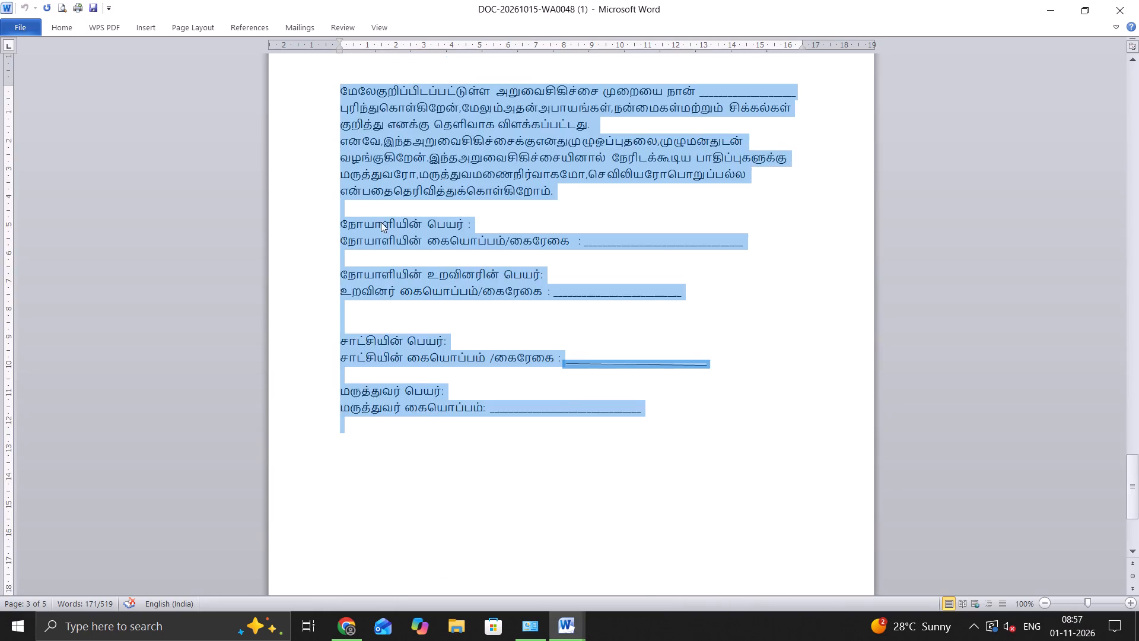
{"action": "scroll", "coordinate": [381, 222], "scroll_direction": "up", "scroll_amount": 20}
{"action": "scroll", "coordinate": [381, 222], "scroll_direction": "up", "scroll_amount": 20}
{"action": "scroll", "coordinate": [381, 222], "scroll_direction": "up", "scroll_amount": 5}
{"action": "scroll", "coordinate": [381, 222], "scroll_direction": "down", "scroll_amount": 5}
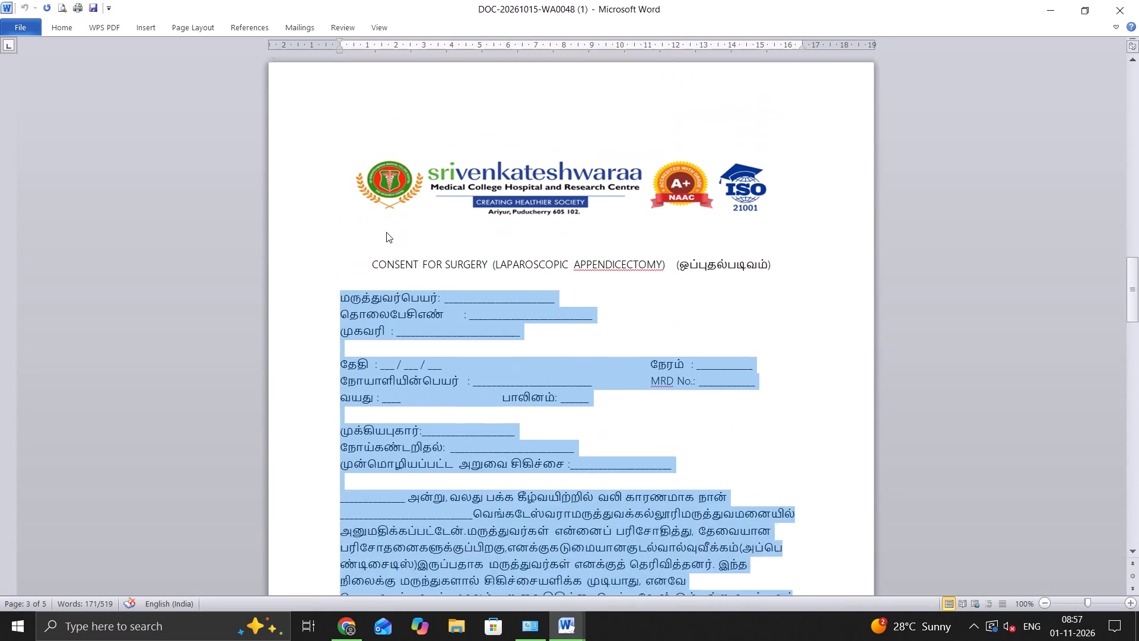
{"action": "key", "text": "ctrl+v"}
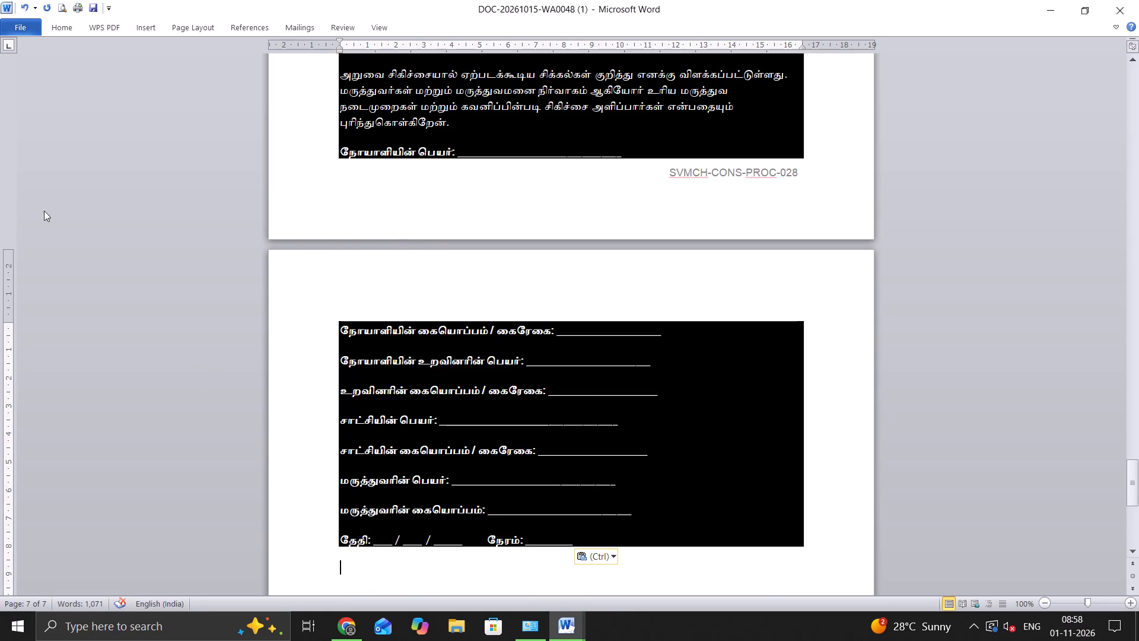
Read through the pasted consent form from its heading and patient details to the numbered list of surgical risks and complications.
{"action": "scroll", "coordinate": [577, 382], "scroll_direction": "up", "scroll_amount": 20}
{"action": "scroll", "coordinate": [577, 382], "scroll_direction": "up", "scroll_amount": 14}
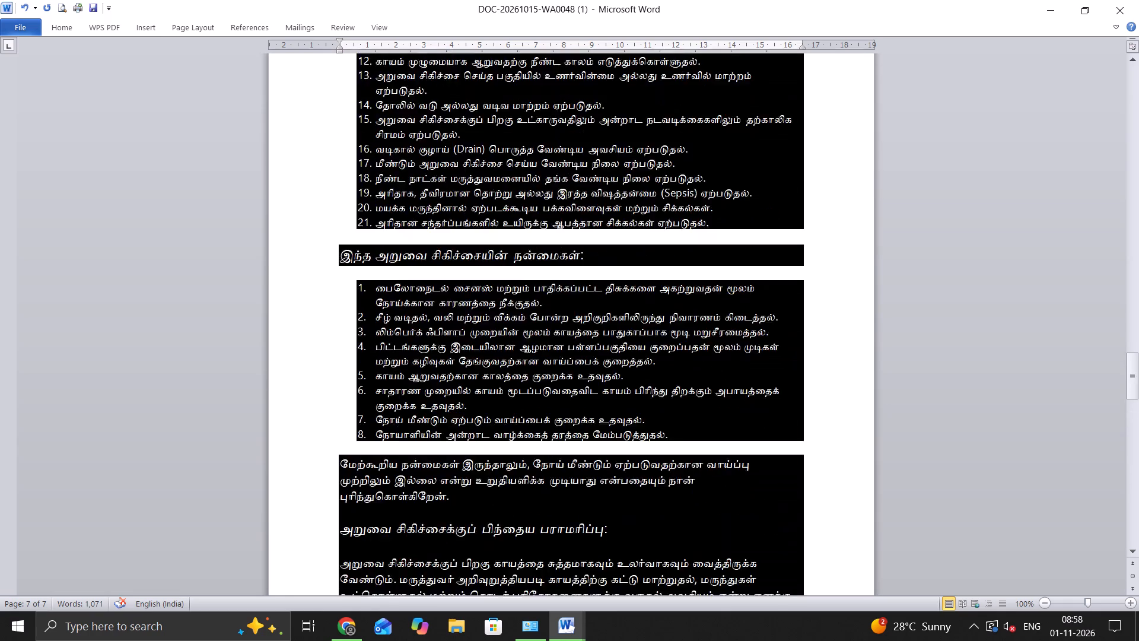
{"action": "scroll", "coordinate": [576, 383], "scroll_direction": "up", "scroll_amount": 20}
{"action": "scroll", "coordinate": [576, 383], "scroll_direction": "up", "scroll_amount": 20}
{"action": "scroll", "coordinate": [576, 383], "scroll_direction": "up", "scroll_amount": 7}
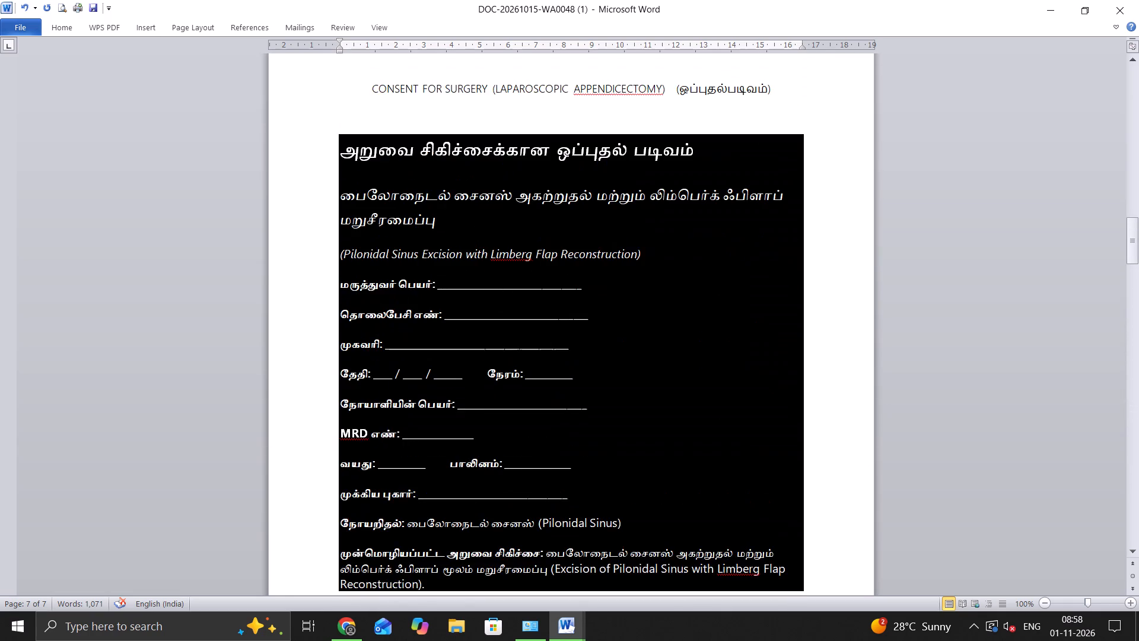
{"action": "scroll", "coordinate": [511, 344], "scroll_direction": "down", "scroll_amount": 11}
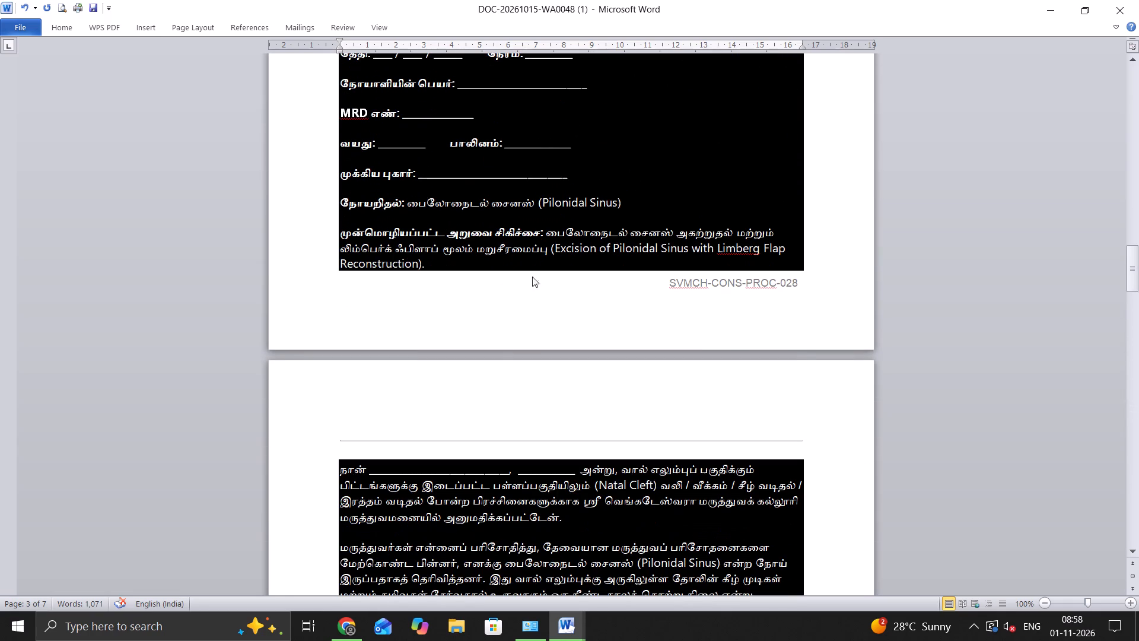
{"action": "scroll", "coordinate": [532, 291], "scroll_direction": "up", "scroll_amount": 2}
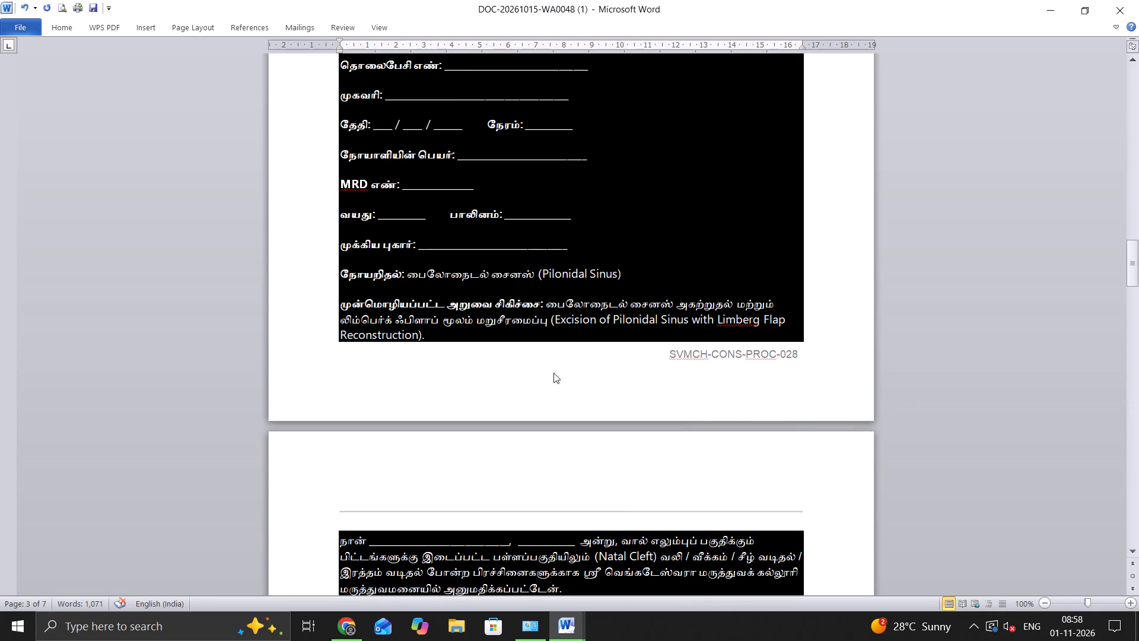
{"action": "scroll", "coordinate": [566, 388], "scroll_direction": "down", "scroll_amount": 9}
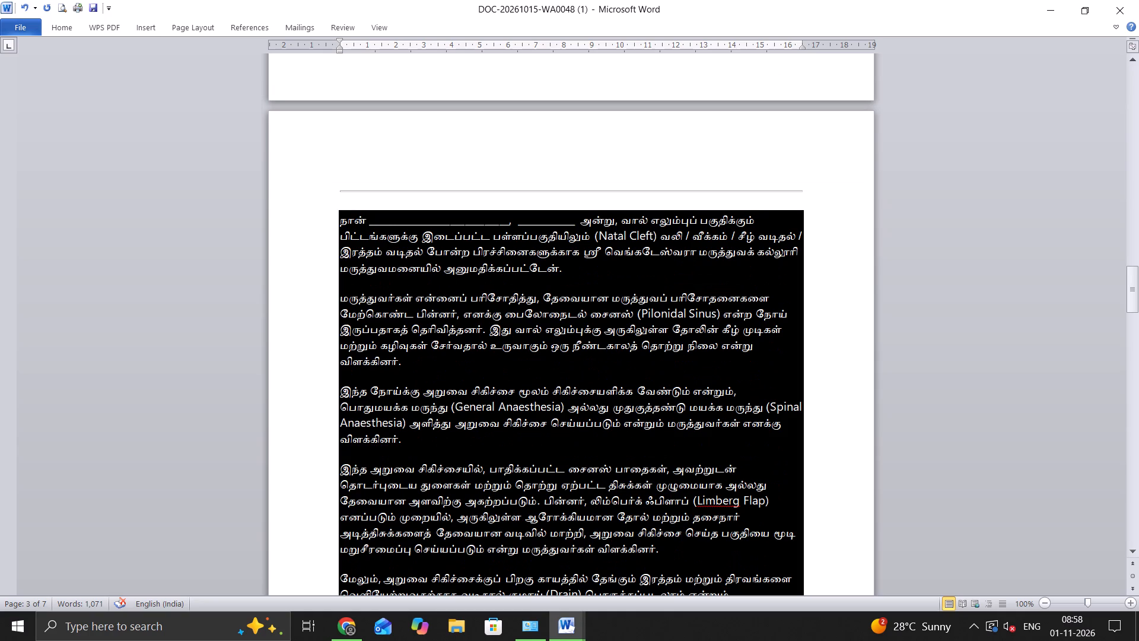
{"action": "scroll", "coordinate": [483, 366], "scroll_direction": "down", "scroll_amount": 2}
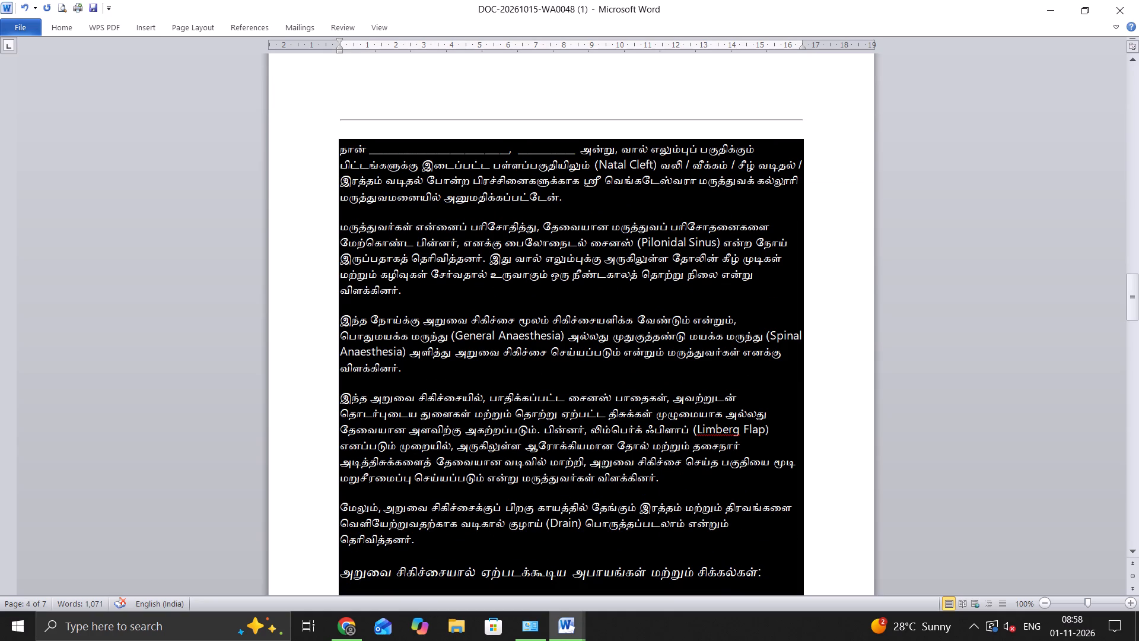
{"action": "scroll", "coordinate": [639, 394], "scroll_direction": "down", "scroll_amount": 1}
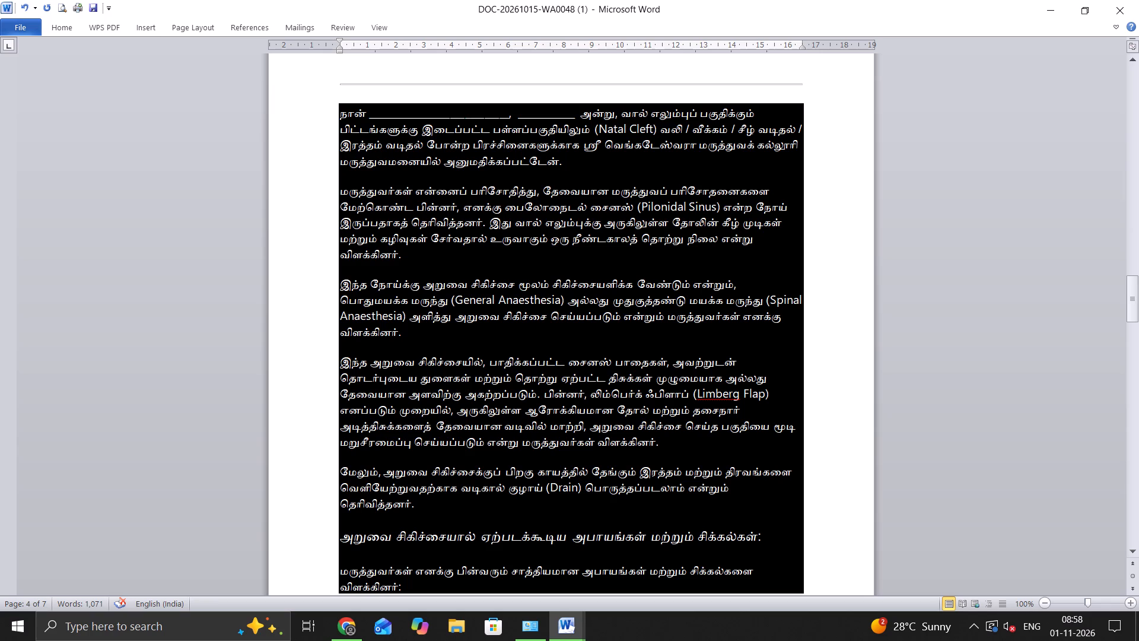
{"action": "scroll", "coordinate": [523, 519], "scroll_direction": "down", "scroll_amount": 4}
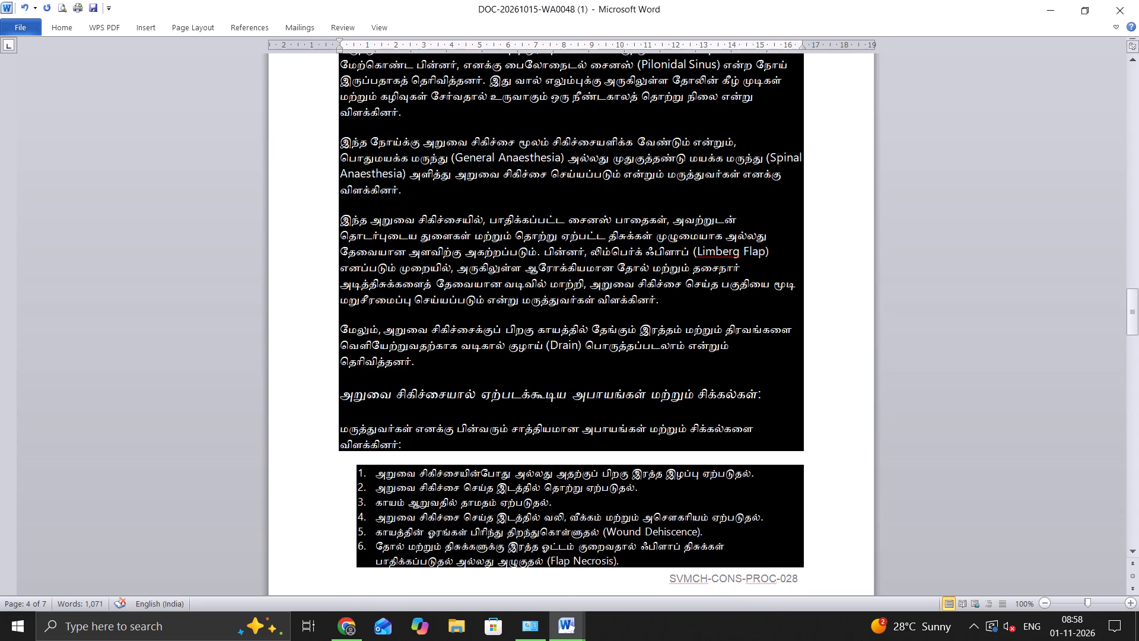
{"action": "scroll", "coordinate": [509, 507], "scroll_direction": "down", "scroll_amount": 3}
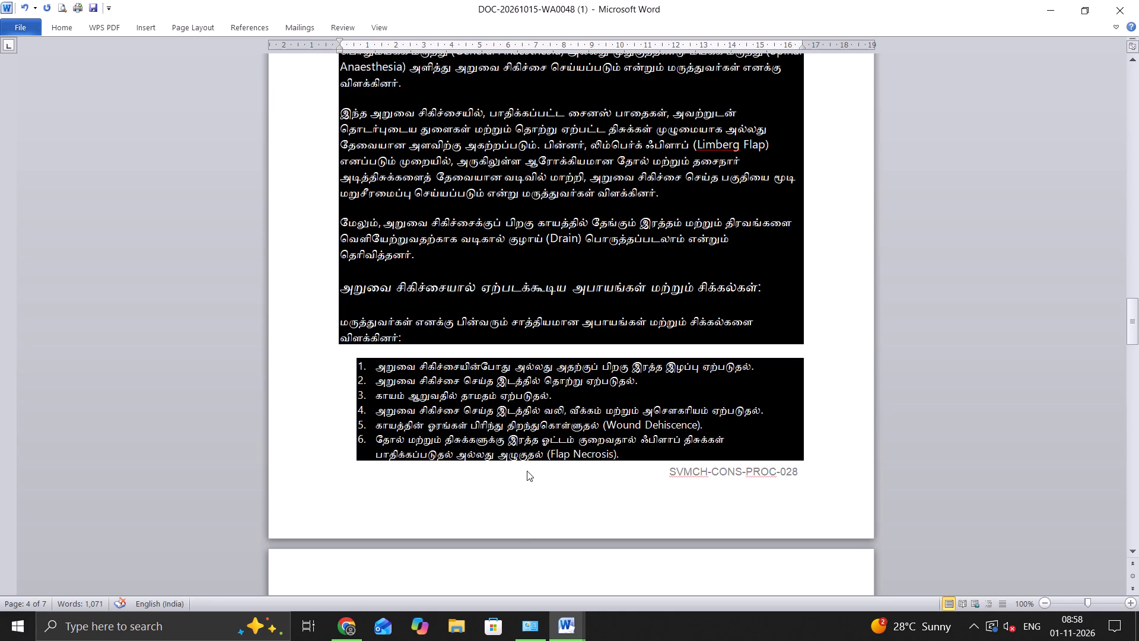
{"action": "scroll", "coordinate": [529, 476], "scroll_direction": "down", "scroll_amount": 1}
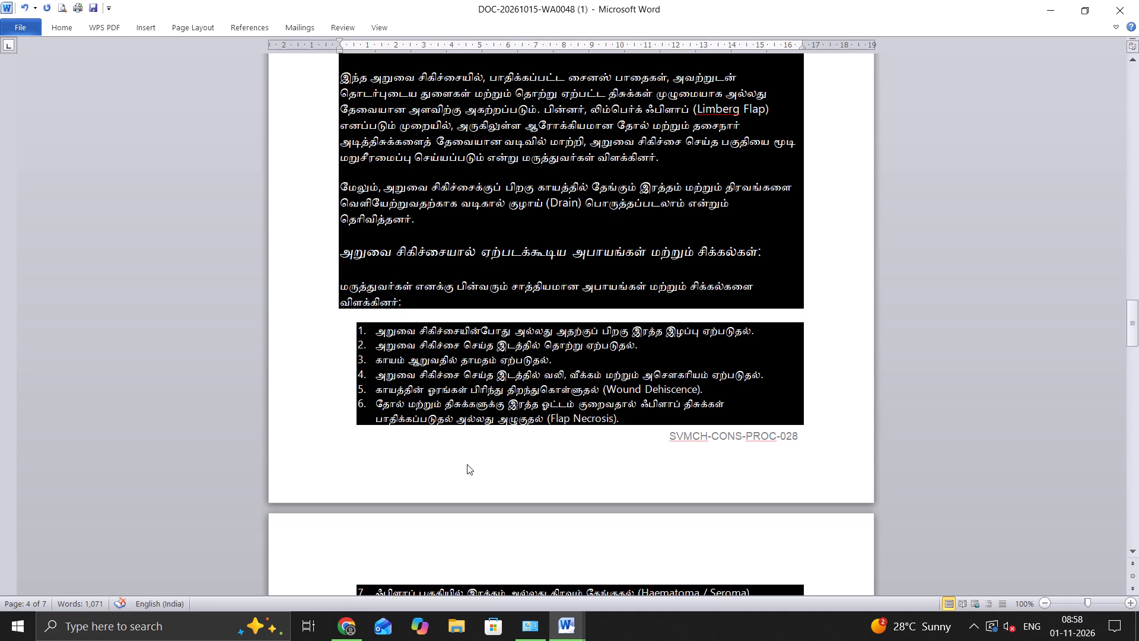
{"action": "scroll", "coordinate": [467, 464], "scroll_direction": "down", "scroll_amount": 3}
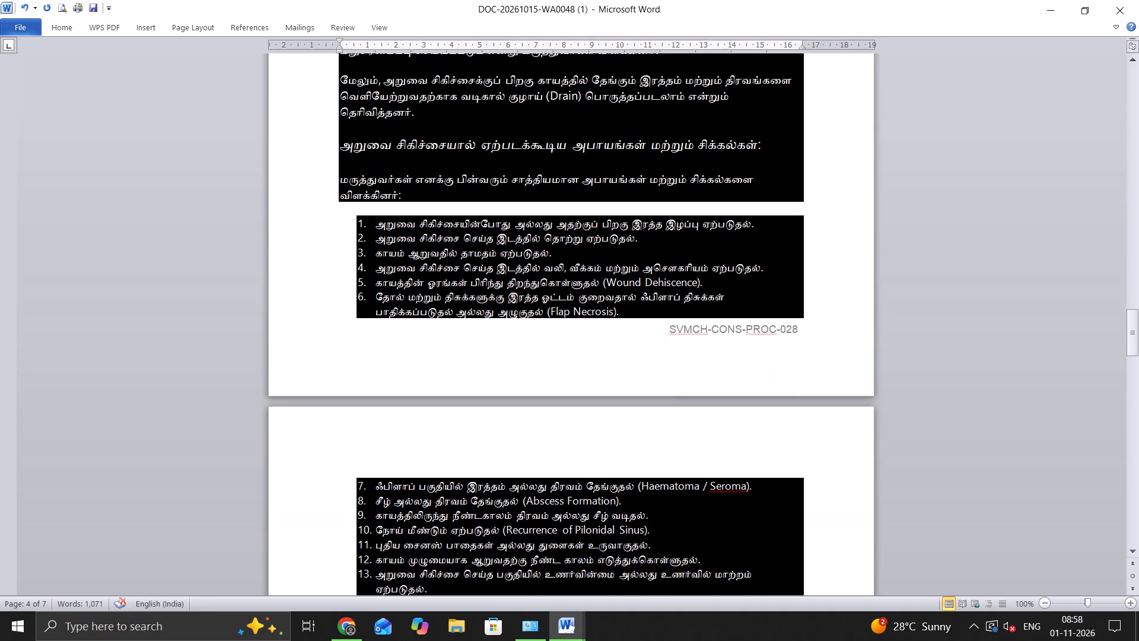
{"action": "scroll", "coordinate": [467, 464], "scroll_direction": "down", "scroll_amount": 4}
{"action": "scroll", "coordinate": [412, 498], "scroll_direction": "down", "scroll_amount": 3}
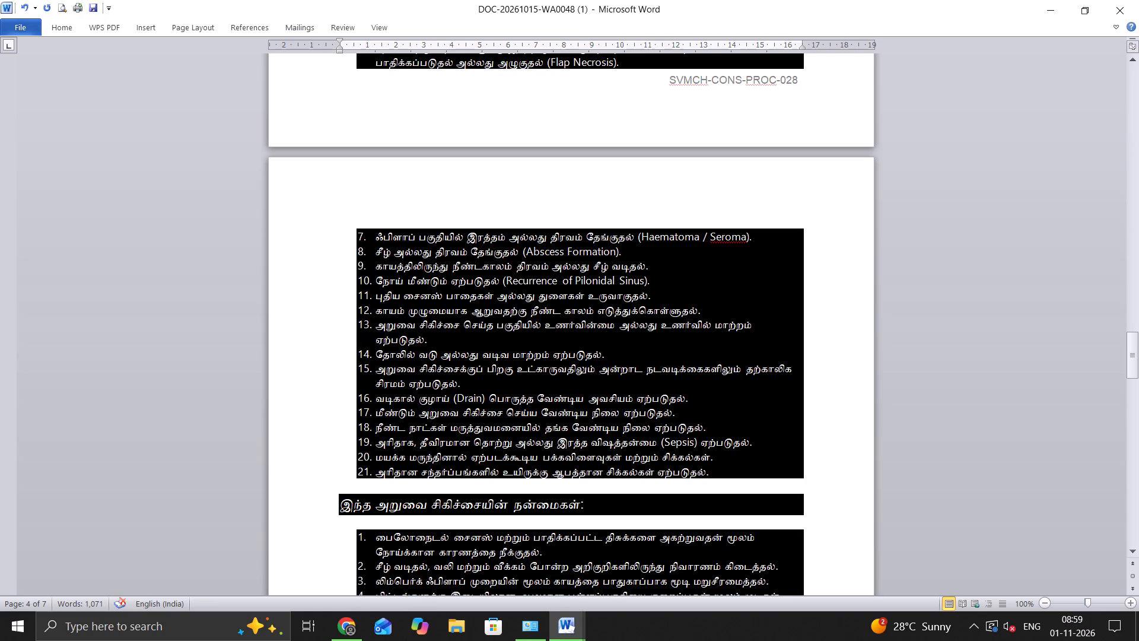
Delete item 14, "தோலில் வடு அல்லது வடிவ மாற்றம் ஏற்படுதல்", from the complications list, keeping the following item numbered.
{"action": "left_click_drag", "start_coordinate": [377, 356], "coordinate": [610, 358]}
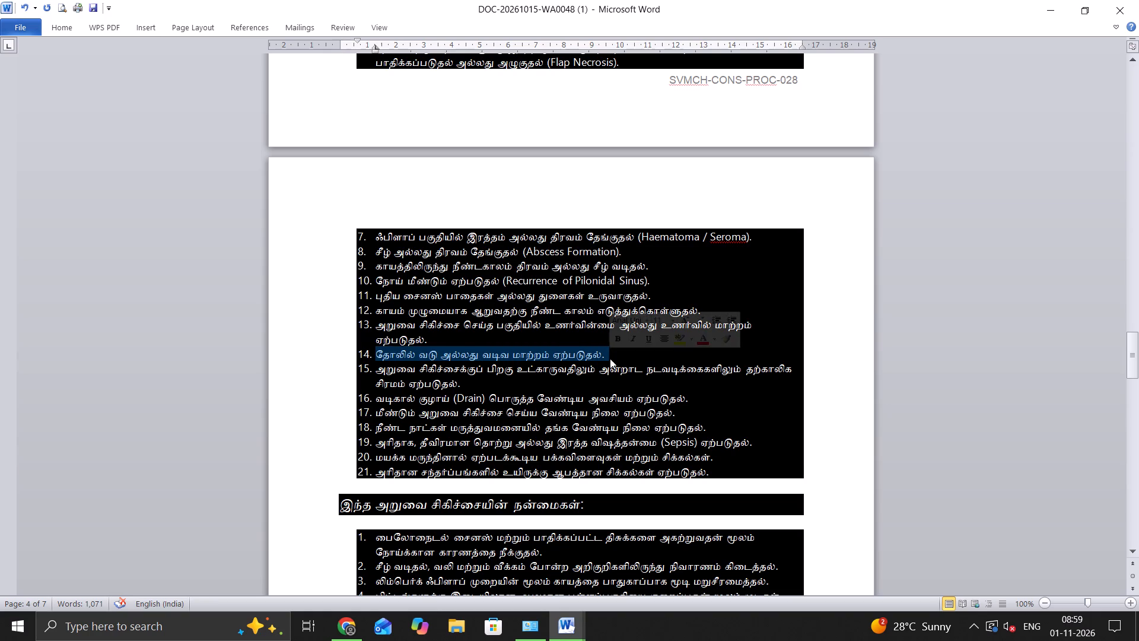
{"action": "key", "text": "BackSpace"}
{"action": "key", "text": "BackSpace"}
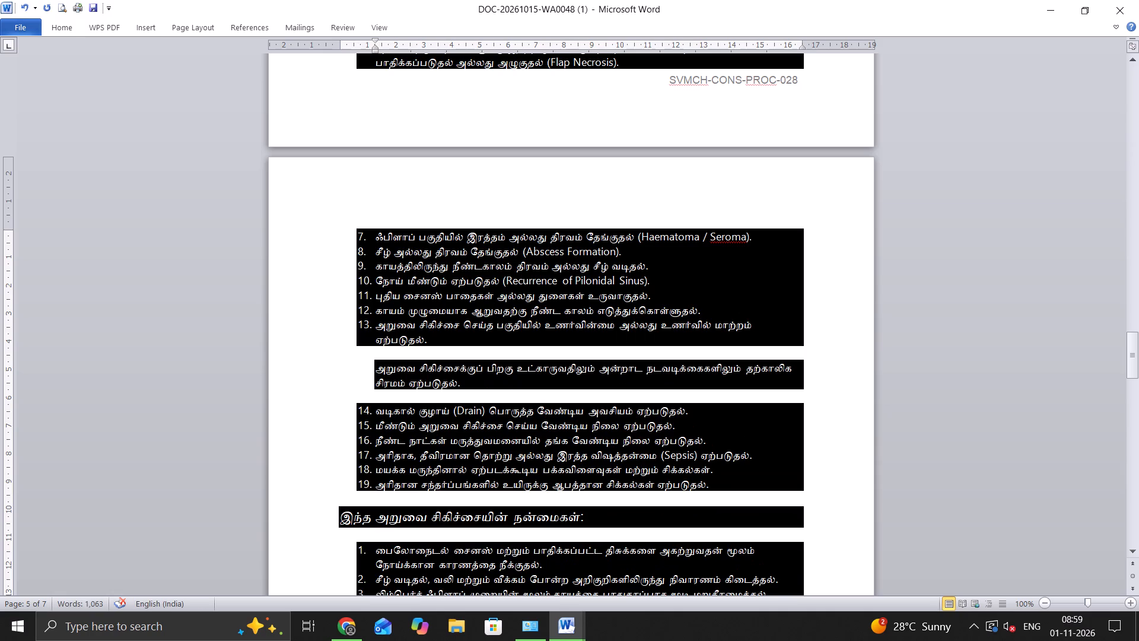
{"action": "key", "text": "ctrl+z"}
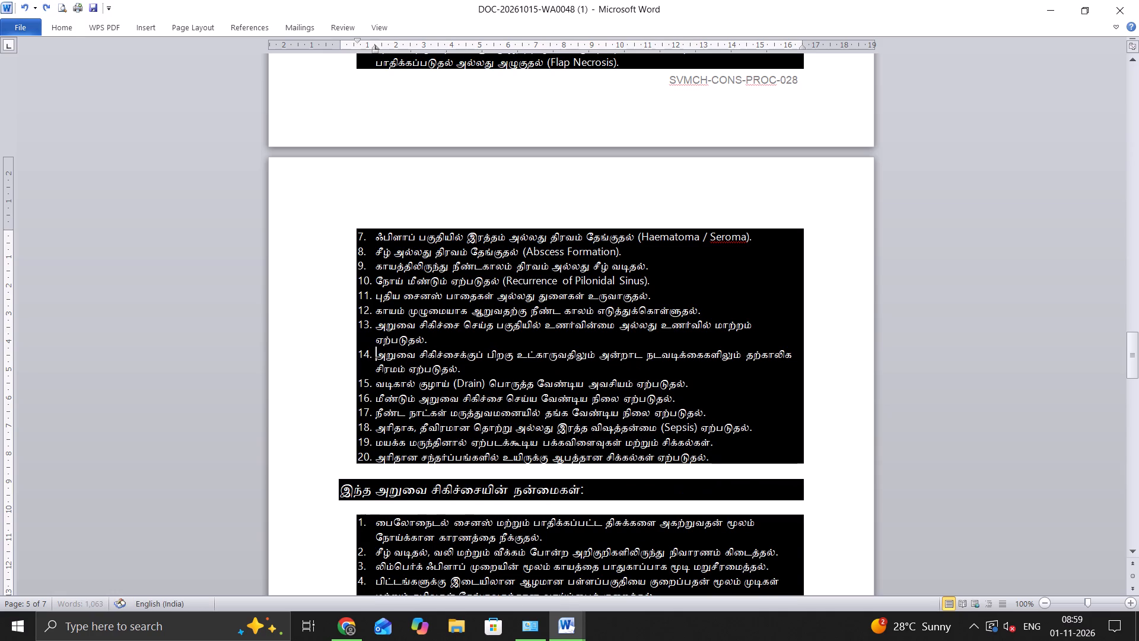
Review the rest of the pasted form, covering the benefits, postoperative care, cost, patient consent and signature sections.
{"action": "scroll", "coordinate": [567, 373], "scroll_direction": "down", "scroll_amount": 2}
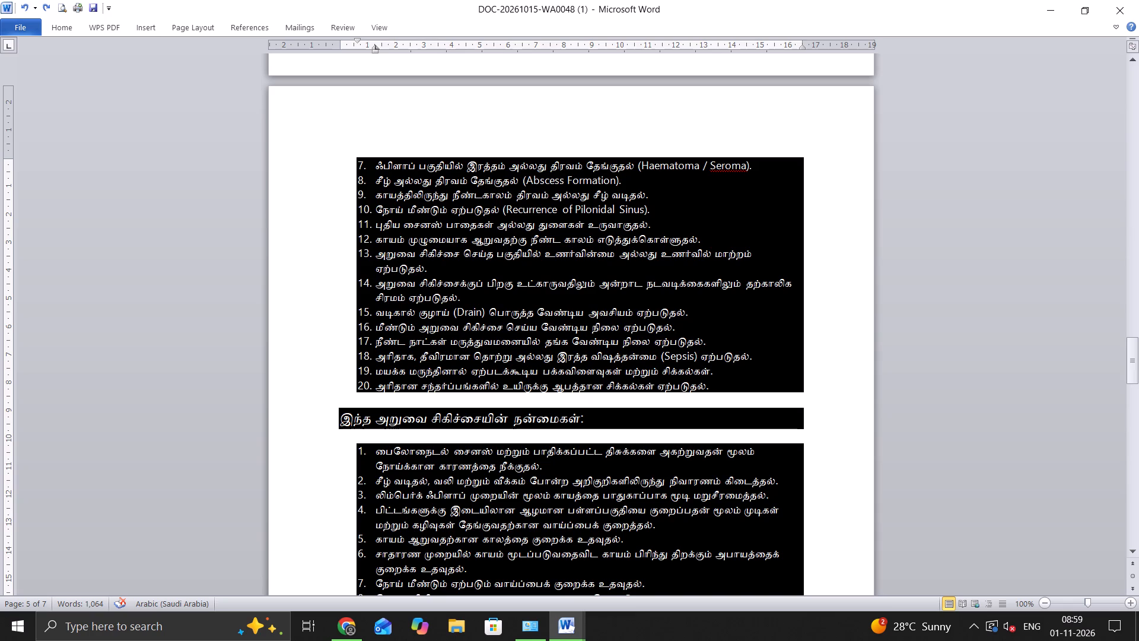
{"action": "scroll", "coordinate": [464, 354], "scroll_direction": "down", "scroll_amount": 1}
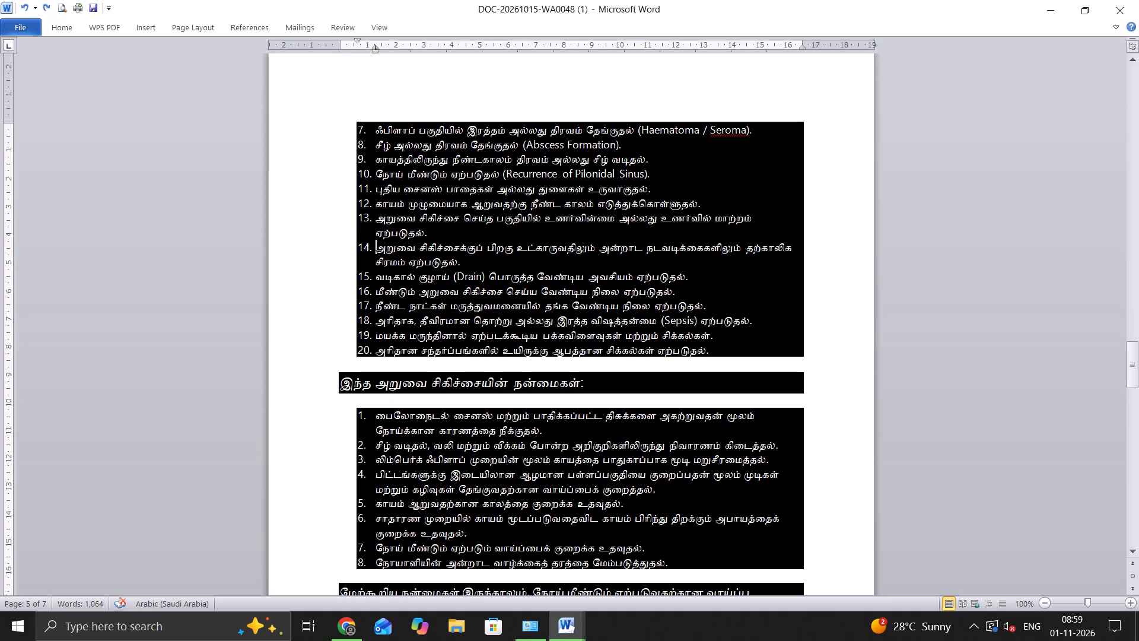
{"action": "scroll", "coordinate": [422, 426], "scroll_direction": "down", "scroll_amount": 2}
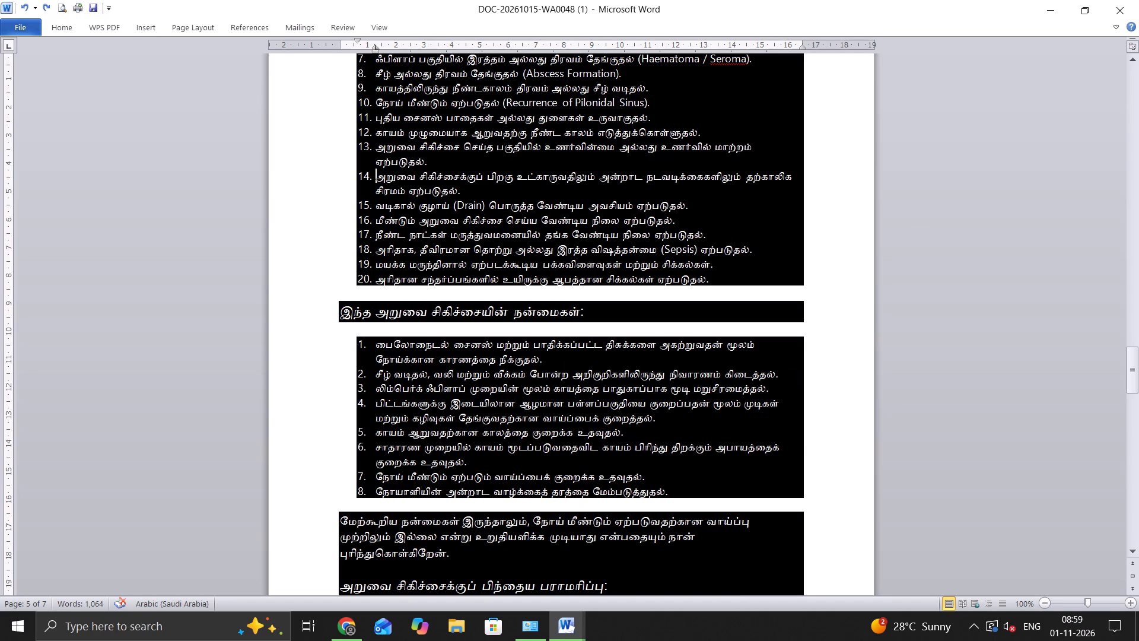
{"action": "scroll", "coordinate": [406, 362], "scroll_direction": "down", "scroll_amount": 2}
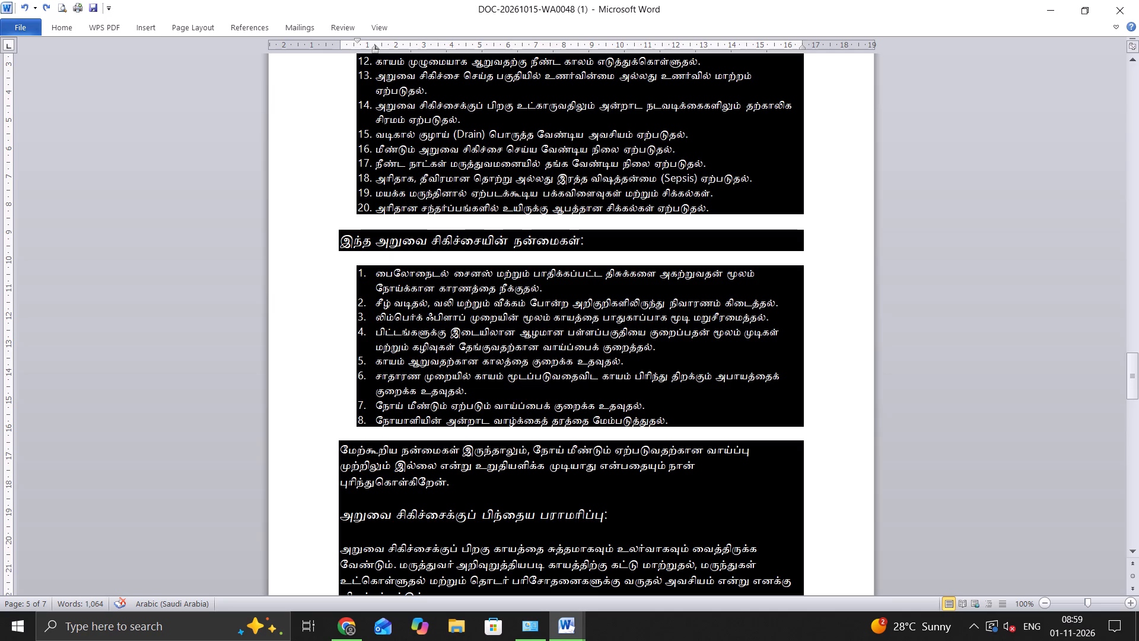
{"action": "scroll", "coordinate": [383, 402], "scroll_direction": "down", "scroll_amount": 2}
{"action": "scroll", "coordinate": [378, 398], "scroll_direction": "up", "scroll_amount": 3}
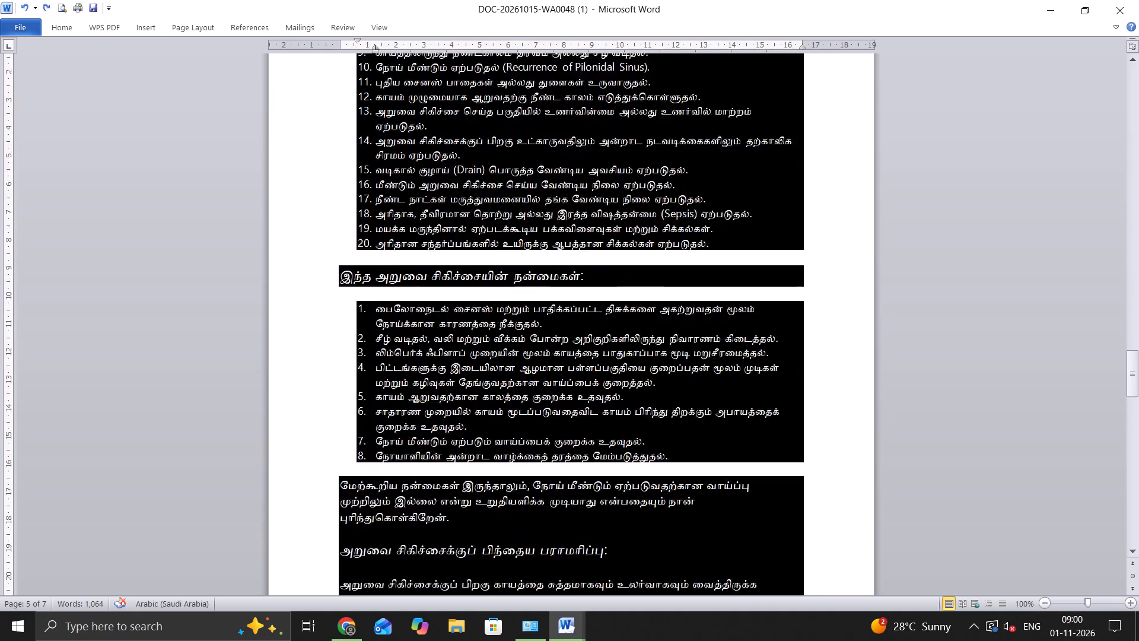
{"action": "scroll", "coordinate": [377, 396], "scroll_direction": "up", "scroll_amount": 6}
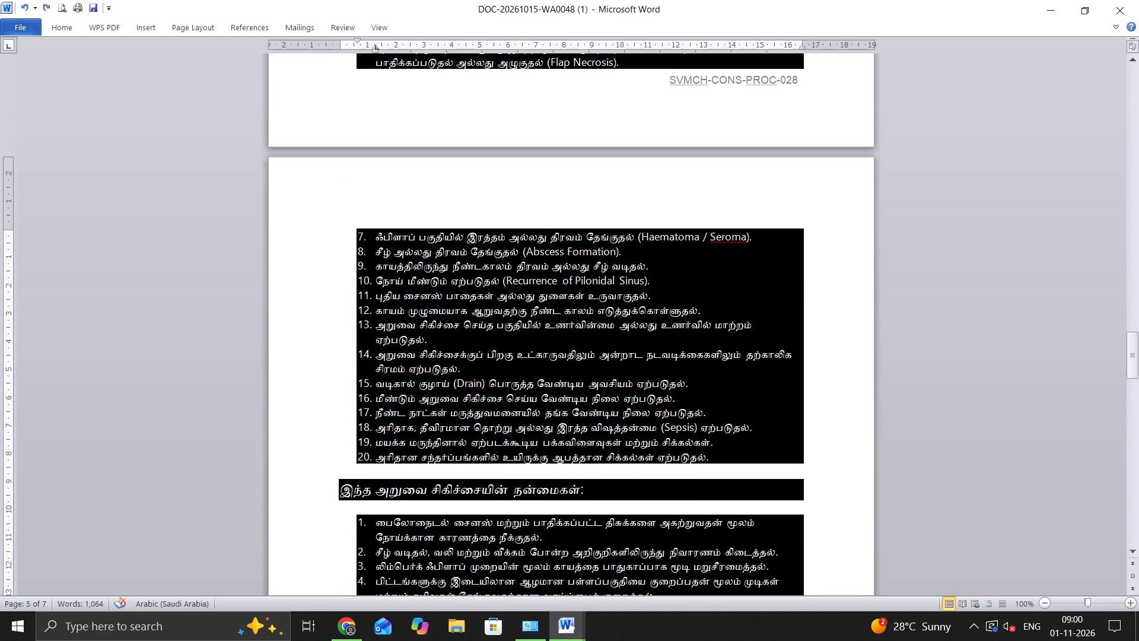
{"action": "scroll", "coordinate": [266, 515], "scroll_direction": "down", "scroll_amount": 3}
{"action": "scroll", "coordinate": [316, 513], "scroll_direction": "down", "scroll_amount": 19}
{"action": "scroll", "coordinate": [329, 526], "scroll_direction": "down", "scroll_amount": 12}
{"action": "scroll", "coordinate": [329, 526], "scroll_direction": "up", "scroll_amount": 1}
{"action": "scroll", "coordinate": [329, 526], "scroll_direction": "down", "scroll_amount": 7}
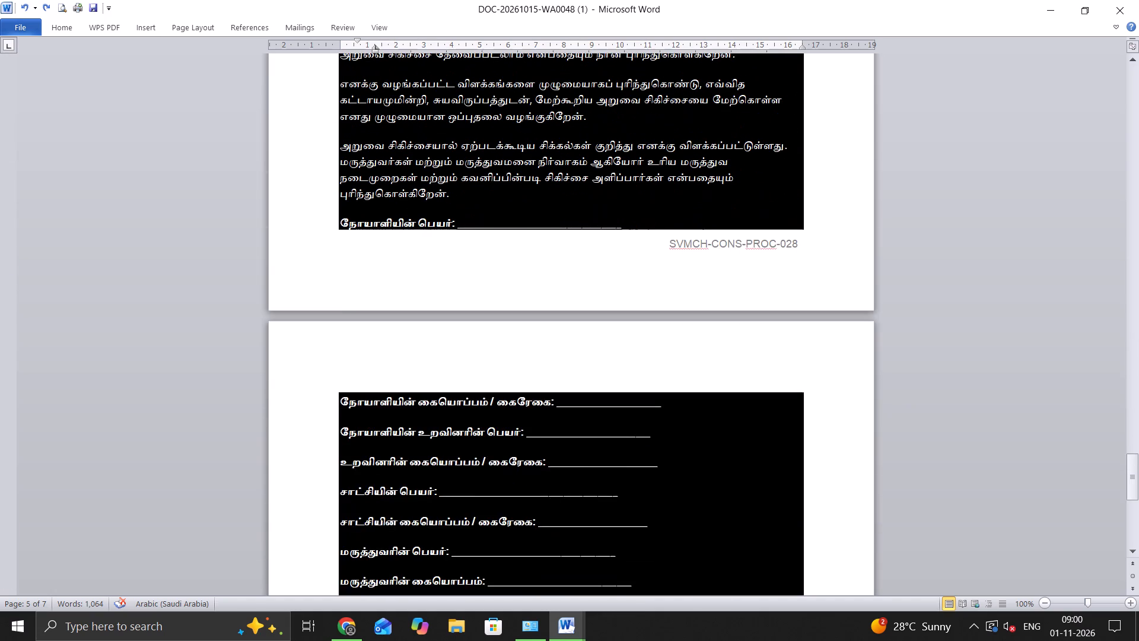
{"action": "scroll", "coordinate": [329, 526], "scroll_direction": "up", "scroll_amount": 8}
{"action": "scroll", "coordinate": [404, 456], "scroll_direction": "up", "scroll_amount": 1}
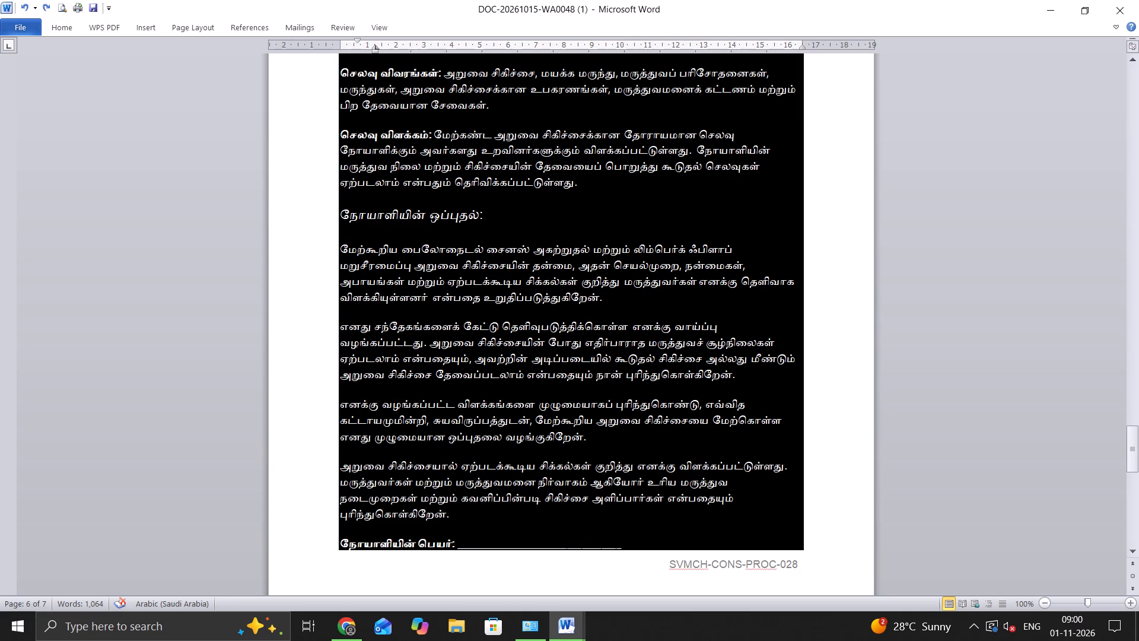
Look back over the black-shaded pasted form from the patient consent section up to its heading.
{"action": "scroll", "coordinate": [432, 509], "scroll_direction": "up", "scroll_amount": 1}
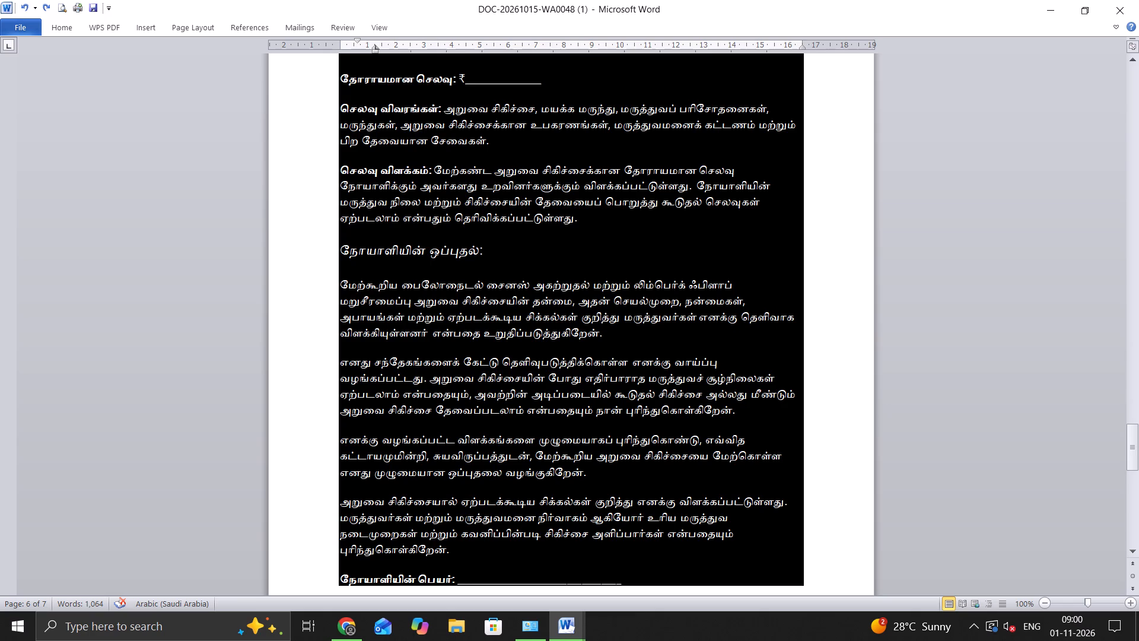
{"action": "scroll", "coordinate": [368, 329], "scroll_direction": "up", "scroll_amount": 4}
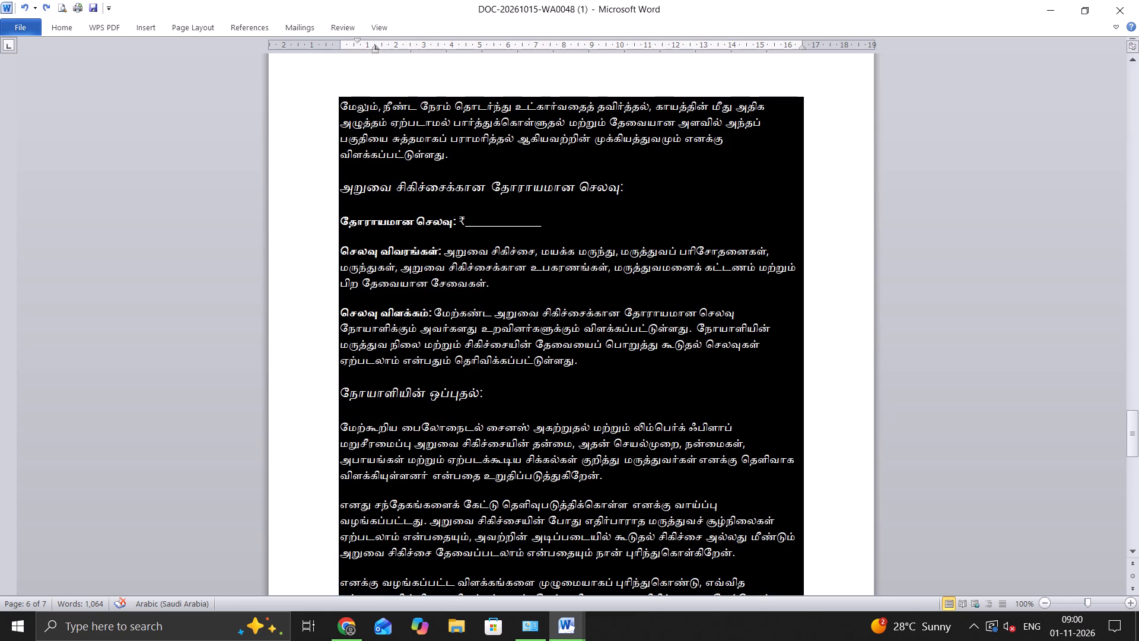
{"action": "scroll", "coordinate": [456, 315], "scroll_direction": "up", "scroll_amount": 1}
{"action": "scroll", "coordinate": [383, 294], "scroll_direction": "down", "scroll_amount": 10}
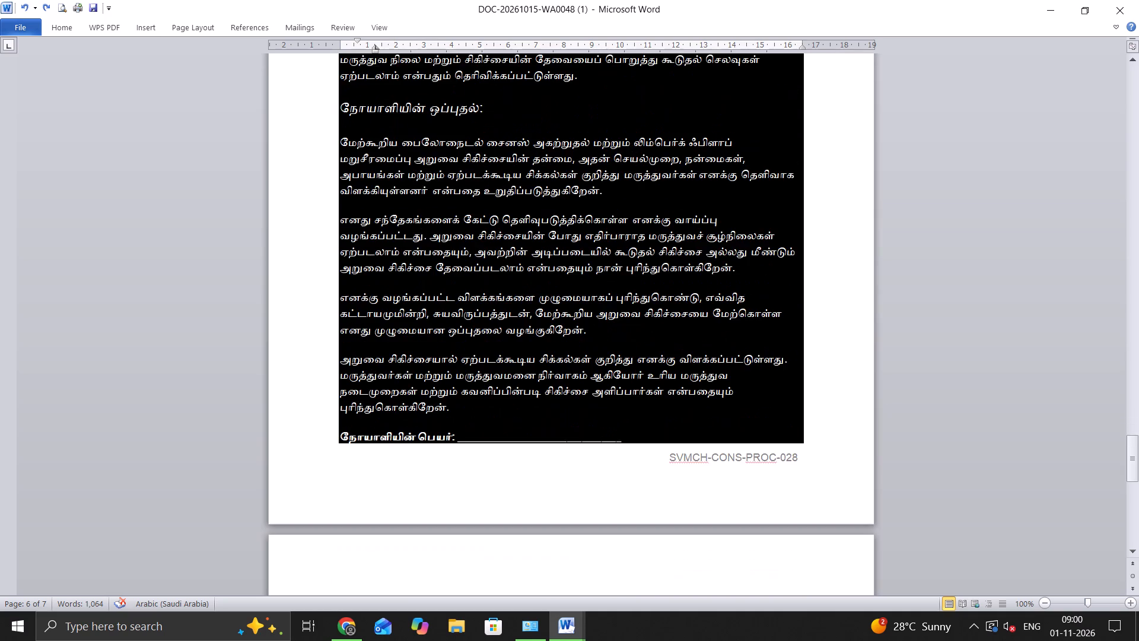
{"action": "scroll", "coordinate": [384, 299], "scroll_direction": "up", "scroll_amount": 1}
{"action": "scroll", "coordinate": [385, 306], "scroll_direction": "down", "scroll_amount": 1}
{"action": "scroll", "coordinate": [385, 307], "scroll_direction": "up", "scroll_amount": 20}
{"action": "scroll", "coordinate": [385, 307], "scroll_direction": "up", "scroll_amount": 5}
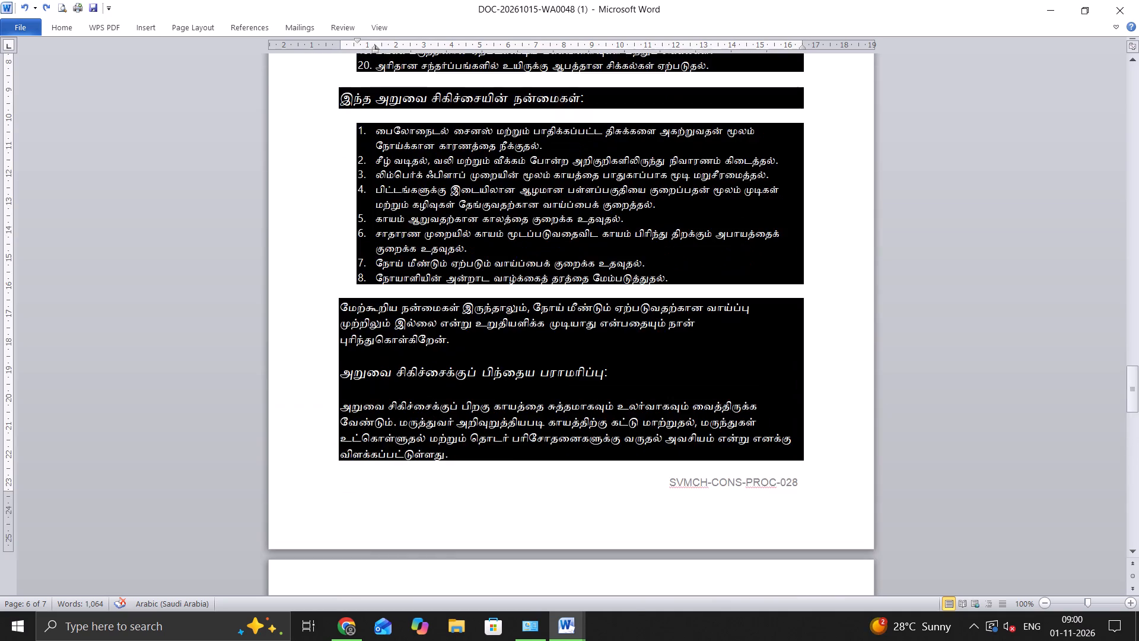
{"action": "scroll", "coordinate": [385, 307], "scroll_direction": "up", "scroll_amount": 20}
{"action": "scroll", "coordinate": [385, 307], "scroll_direction": "up", "scroll_amount": 13}
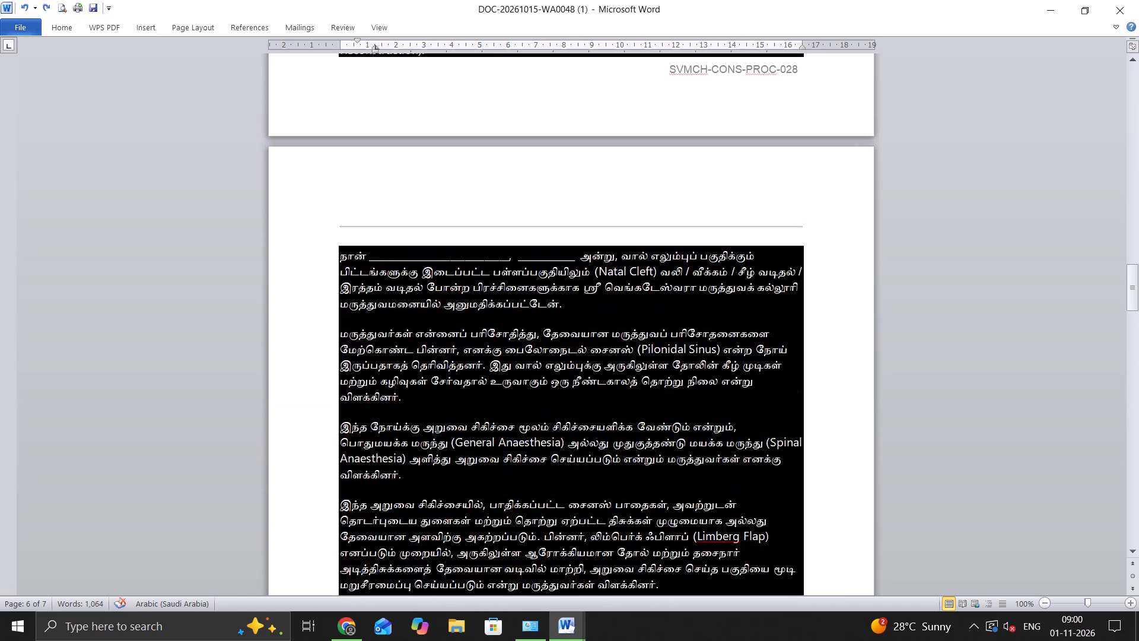
{"action": "scroll", "coordinate": [385, 307], "scroll_direction": "up", "scroll_amount": 16}
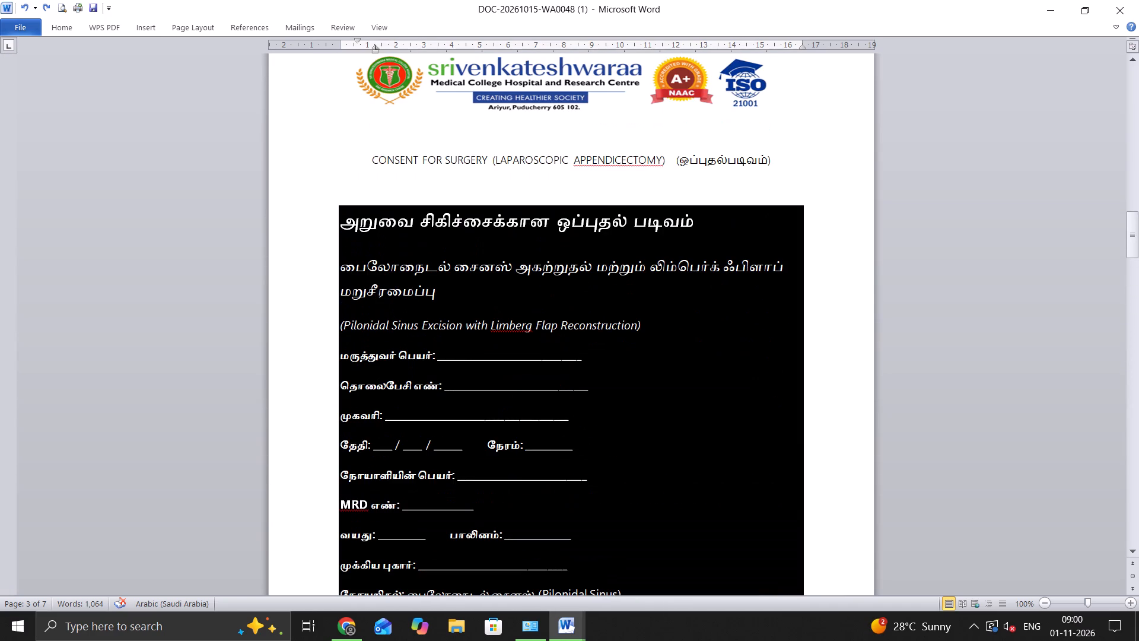
Set the font colour of the entire pasted Tamil consent form, from its heading to the final date and time line, to black.
{"action": "left_click_drag", "start_coordinate": [341, 206], "coordinate": [540, 633]}
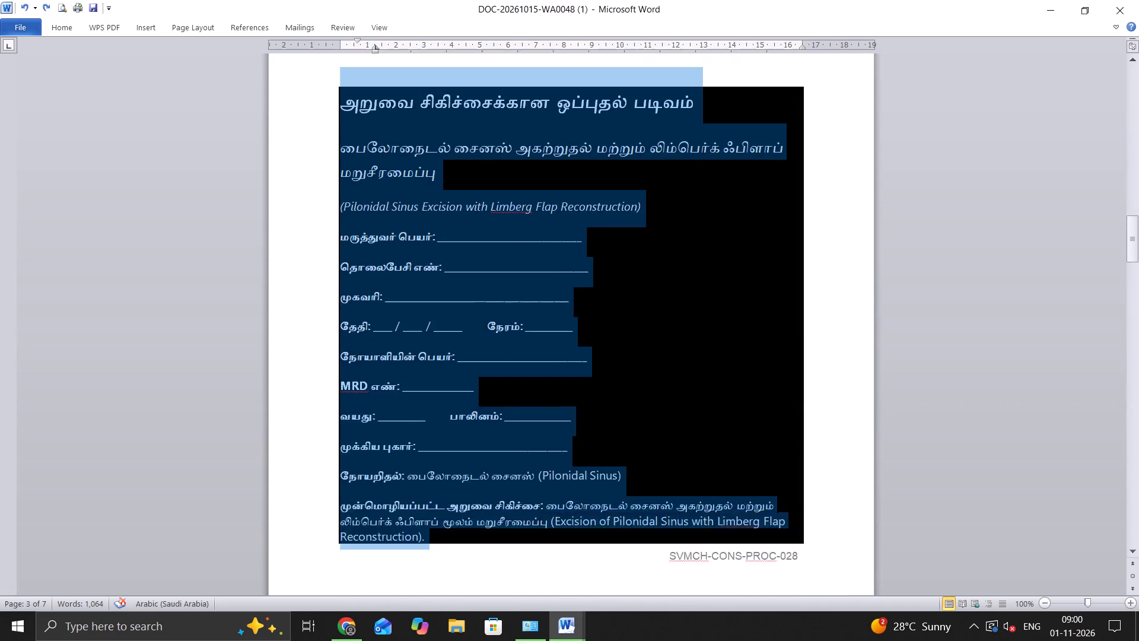
{"action": "left_click_drag", "start_coordinate": [540, 633], "coordinate": [576, 640]}
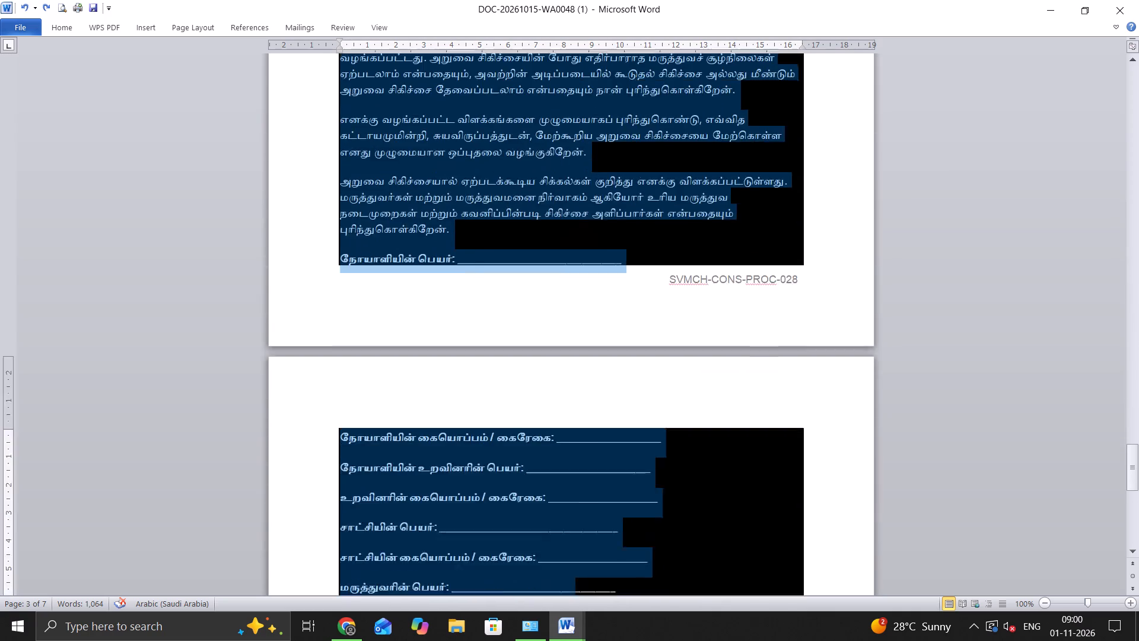
{"action": "left_click_drag", "start_coordinate": [576, 640], "coordinate": [428, 119]}
{"action": "left_click", "coordinate": [54, 31]}
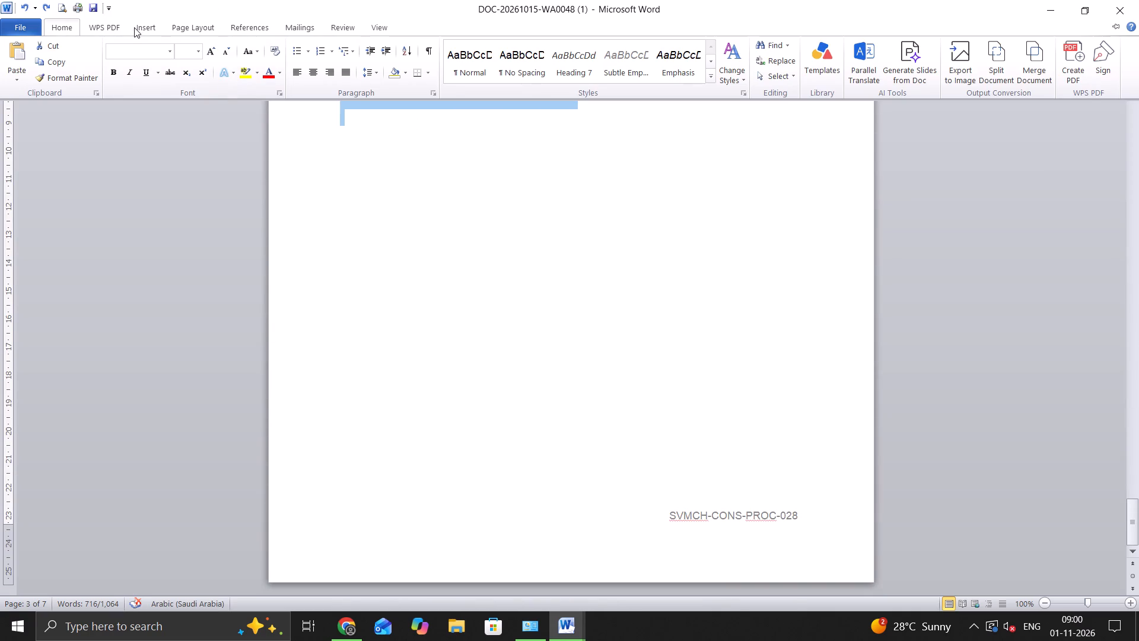
{"action": "left_click", "coordinate": [279, 69]}
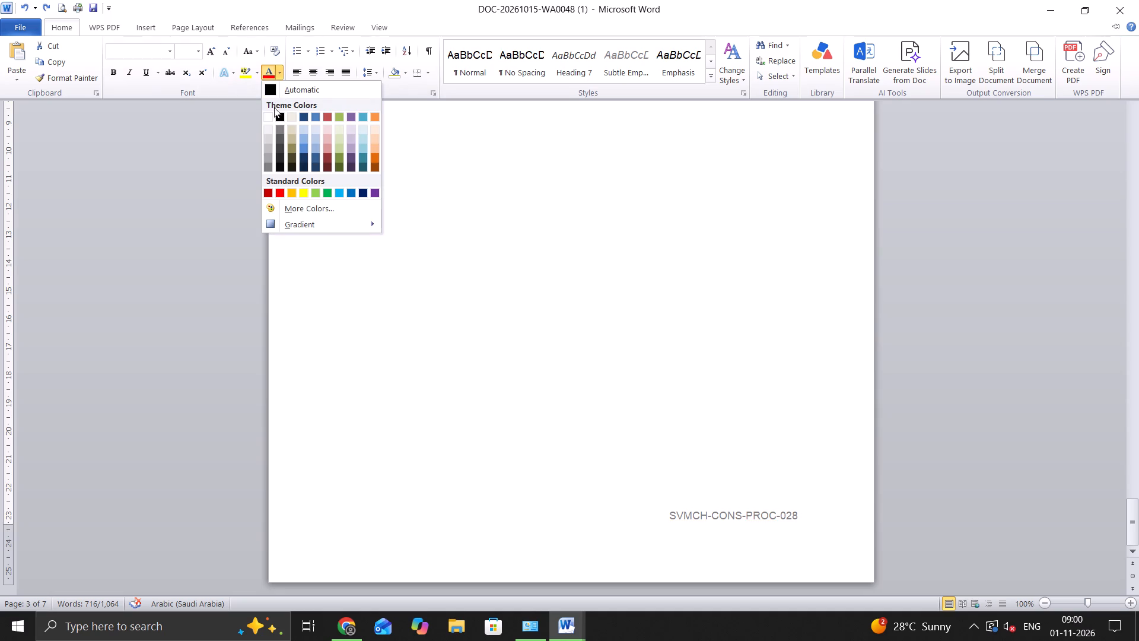
{"action": "left_click", "coordinate": [271, 116]}
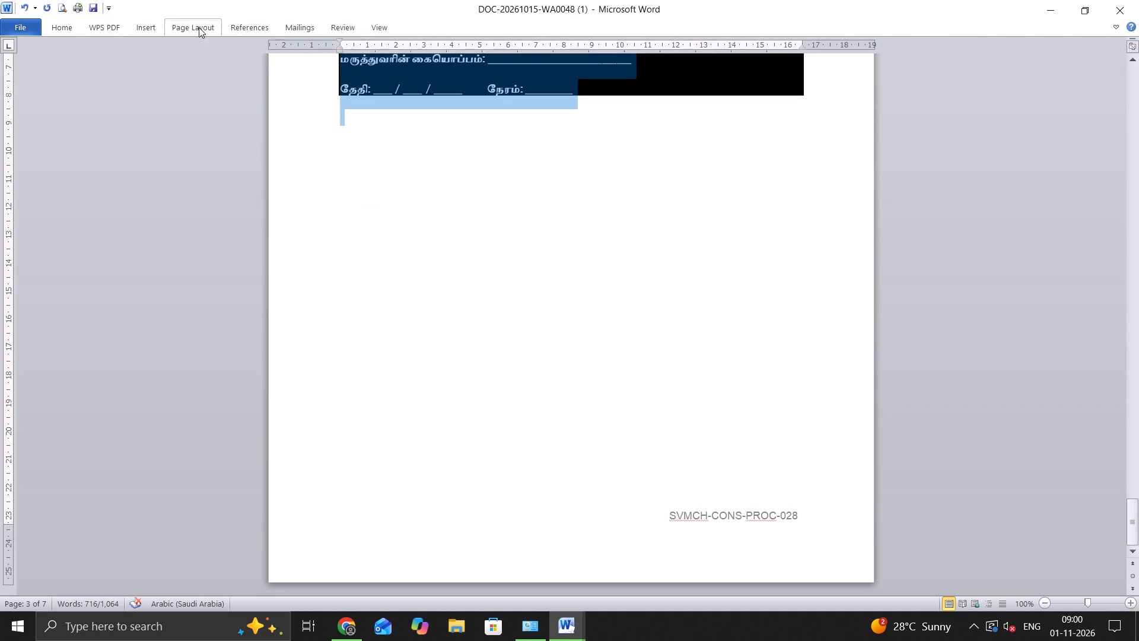
{"action": "left_click", "coordinate": [53, 32]}
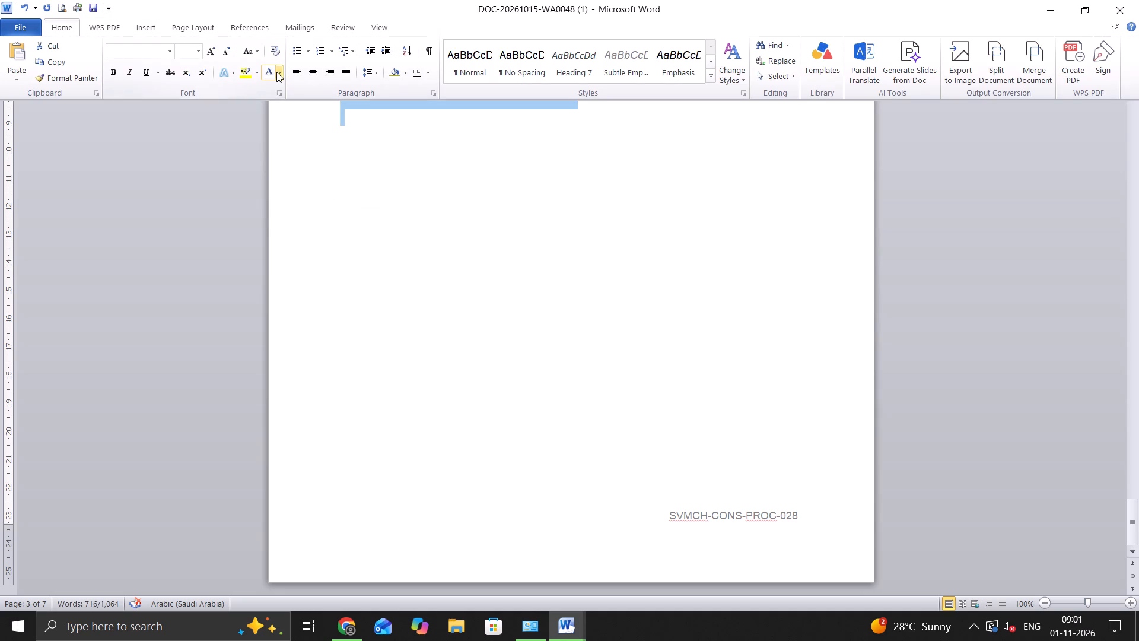
{"action": "left_click", "coordinate": [276, 72]}
{"action": "left_click", "coordinate": [281, 116]}
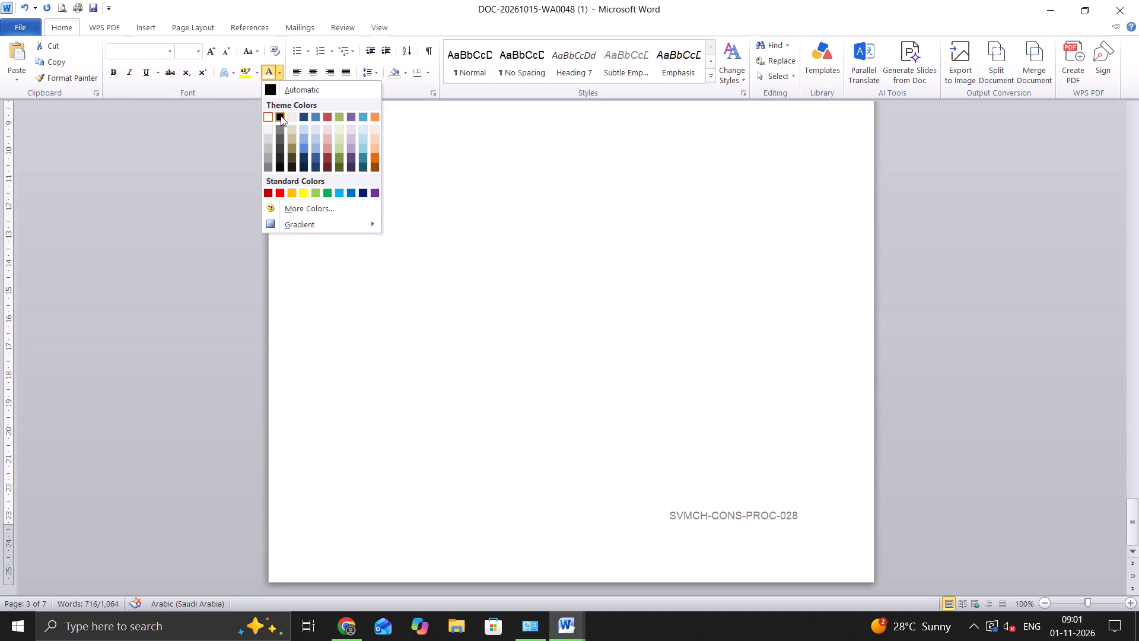
Change the shading behind the selected consent form text to white.
{"action": "left_click", "coordinate": [73, 33]}
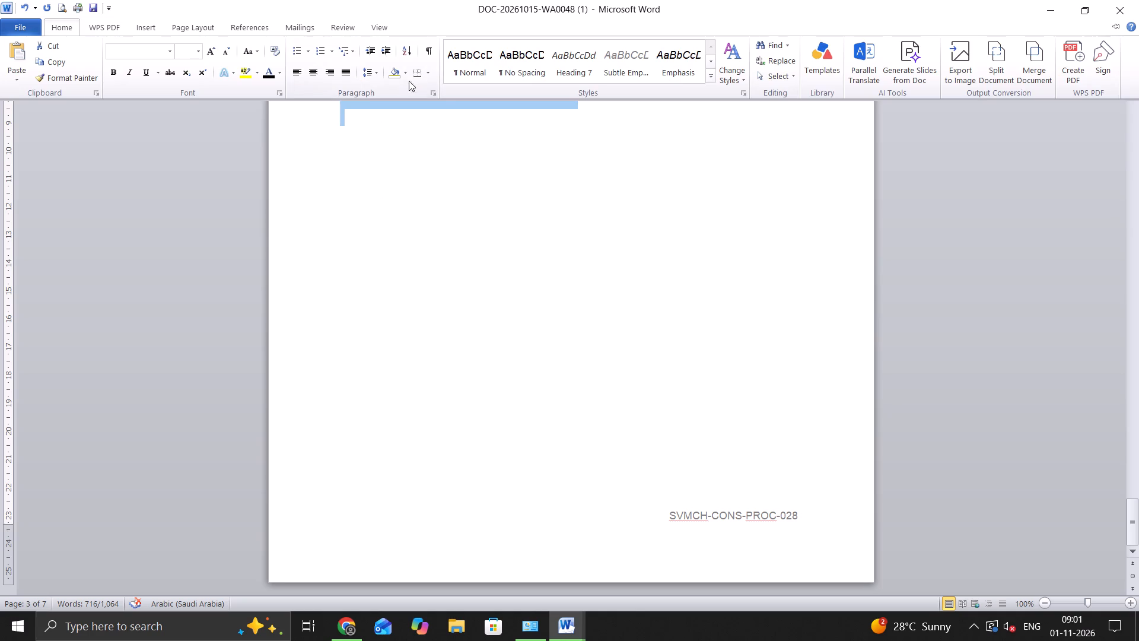
{"action": "left_click", "coordinate": [403, 75]}
{"action": "left_click", "coordinate": [394, 97]}
Set the font size of the whole selected consent form to 10.
{"action": "scroll", "coordinate": [435, 296], "scroll_direction": "up", "scroll_amount": 2}
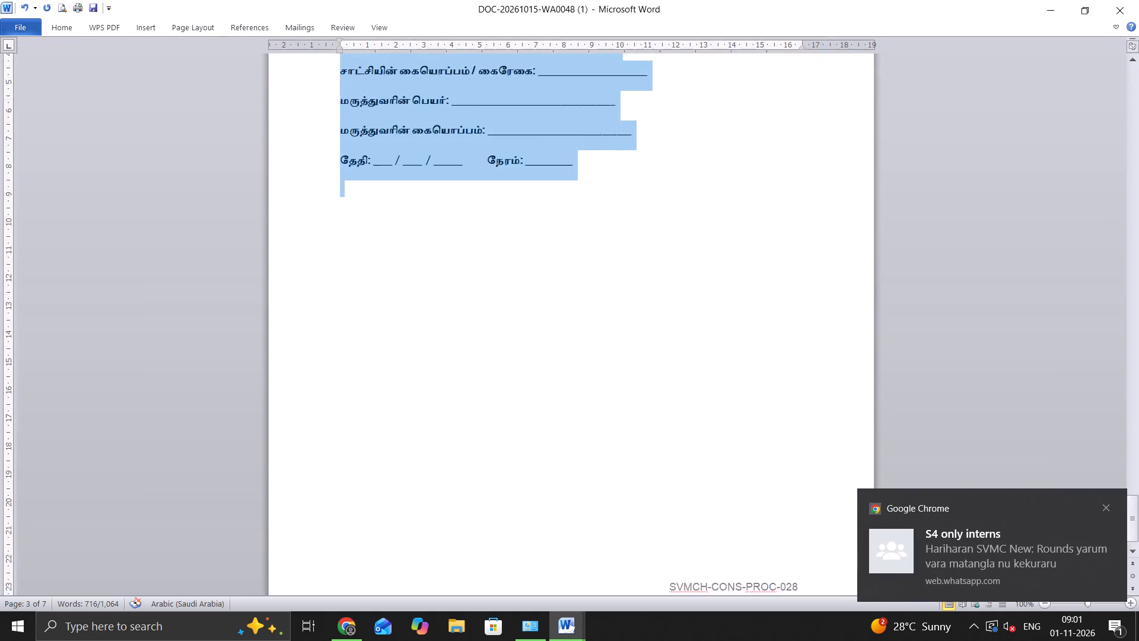
{"action": "scroll", "coordinate": [435, 296], "scroll_direction": "up", "scroll_amount": 13}
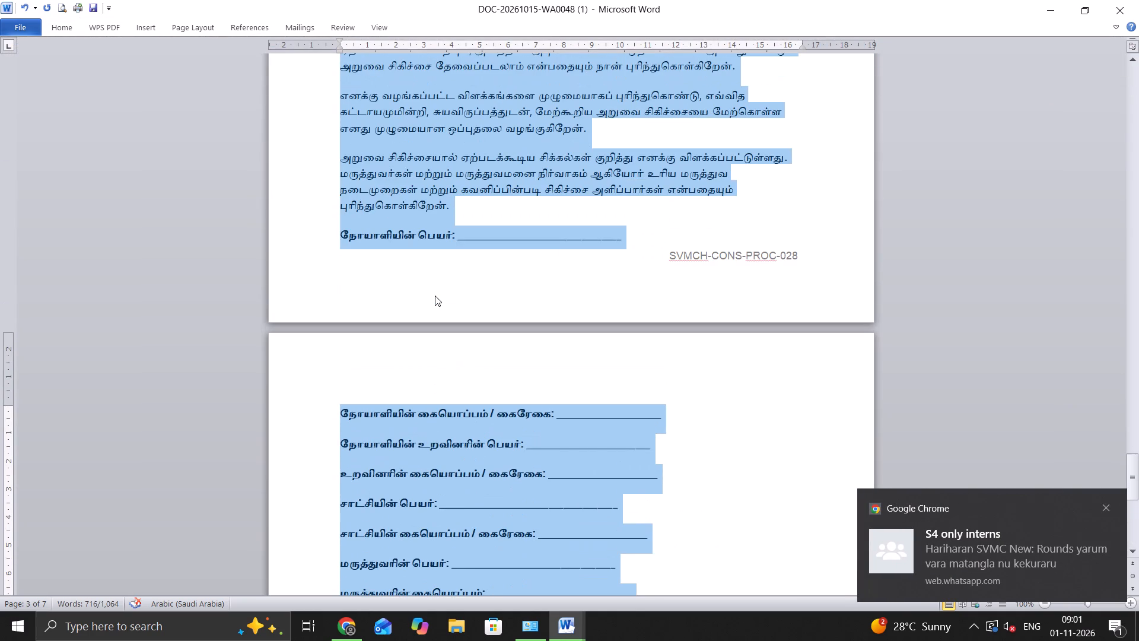
{"action": "scroll", "coordinate": [552, 317], "scroll_direction": "up", "scroll_amount": 12}
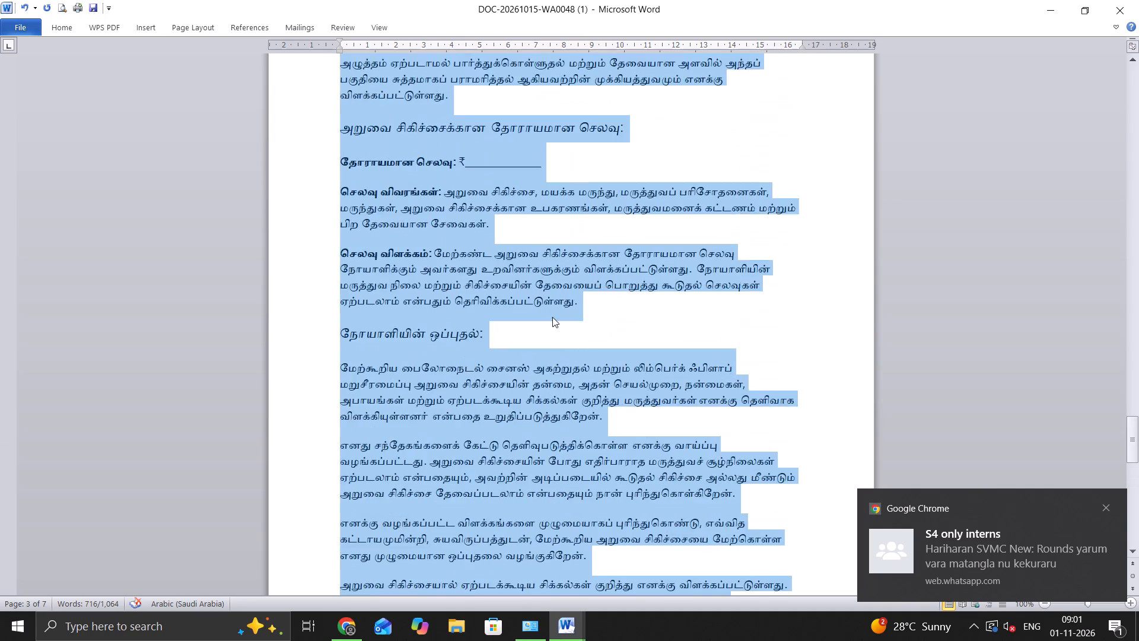
{"action": "scroll", "coordinate": [552, 317], "scroll_direction": "up", "scroll_amount": 20}
{"action": "scroll", "coordinate": [552, 317], "scroll_direction": "up", "scroll_amount": 12}
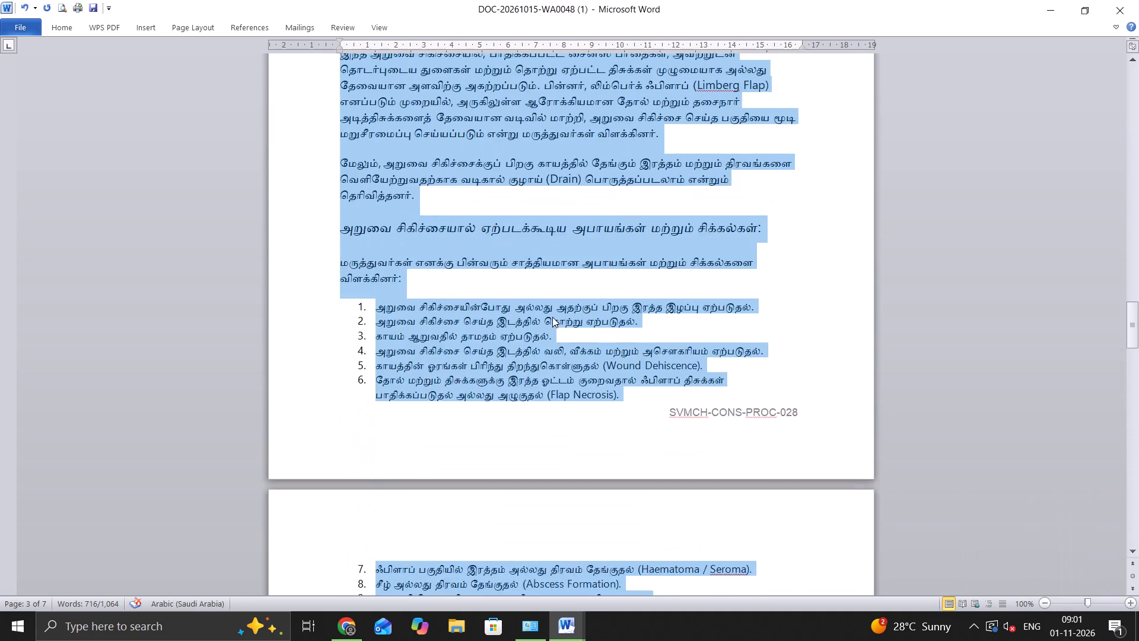
{"action": "scroll", "coordinate": [552, 317], "scroll_direction": "up", "scroll_amount": 20}
{"action": "scroll", "coordinate": [552, 317], "scroll_direction": "up", "scroll_amount": 12}
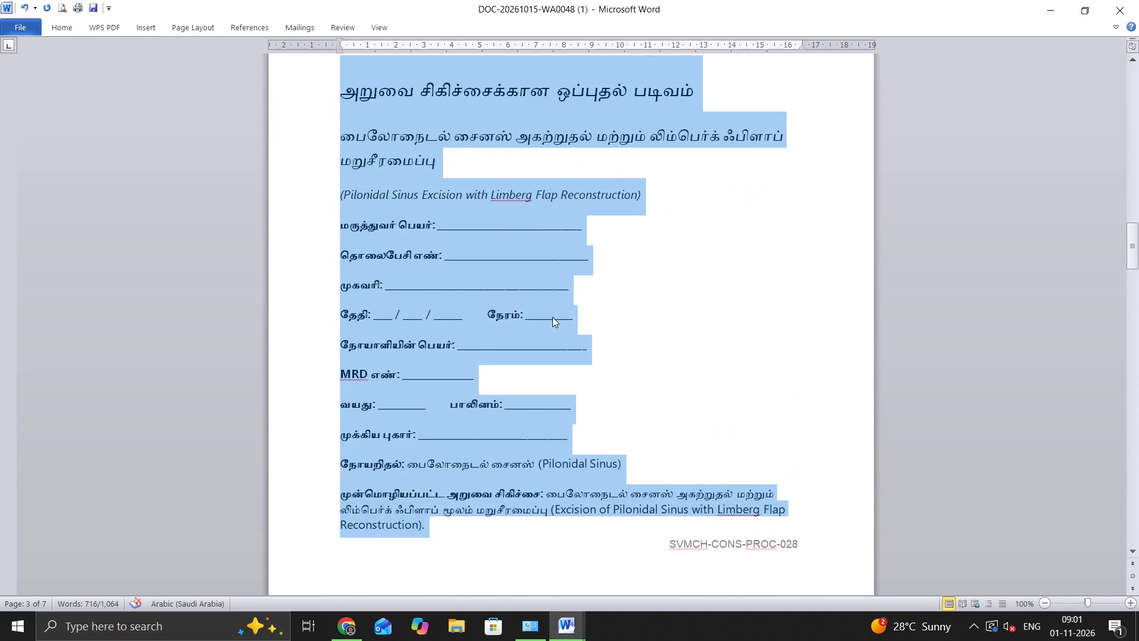
{"action": "scroll", "coordinate": [552, 317], "scroll_direction": "up", "scroll_amount": 2}
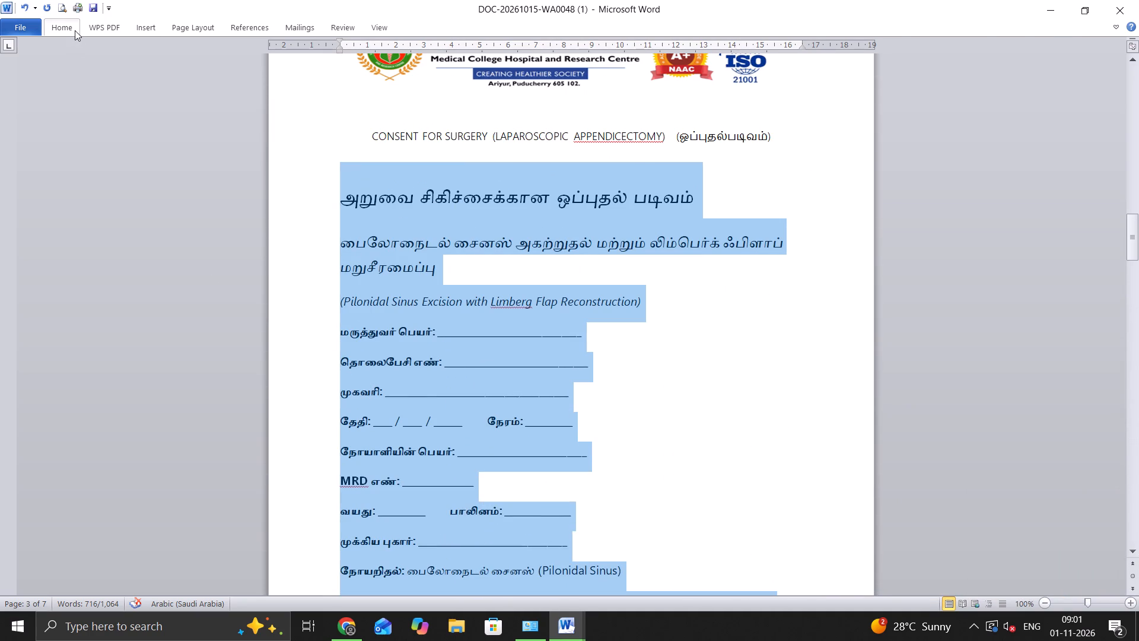
{"action": "left_click", "coordinate": [75, 30]}
{"action": "left_click", "coordinate": [199, 53]}
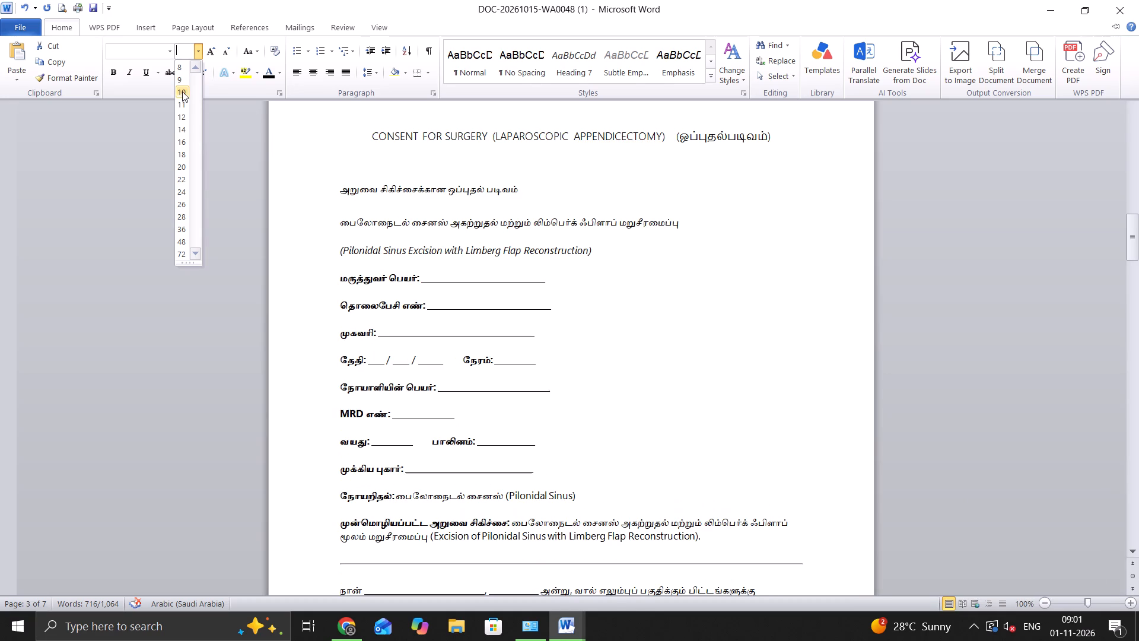
{"action": "left_click", "coordinate": [182, 91]}
{"action": "left_click", "coordinate": [294, 233]}
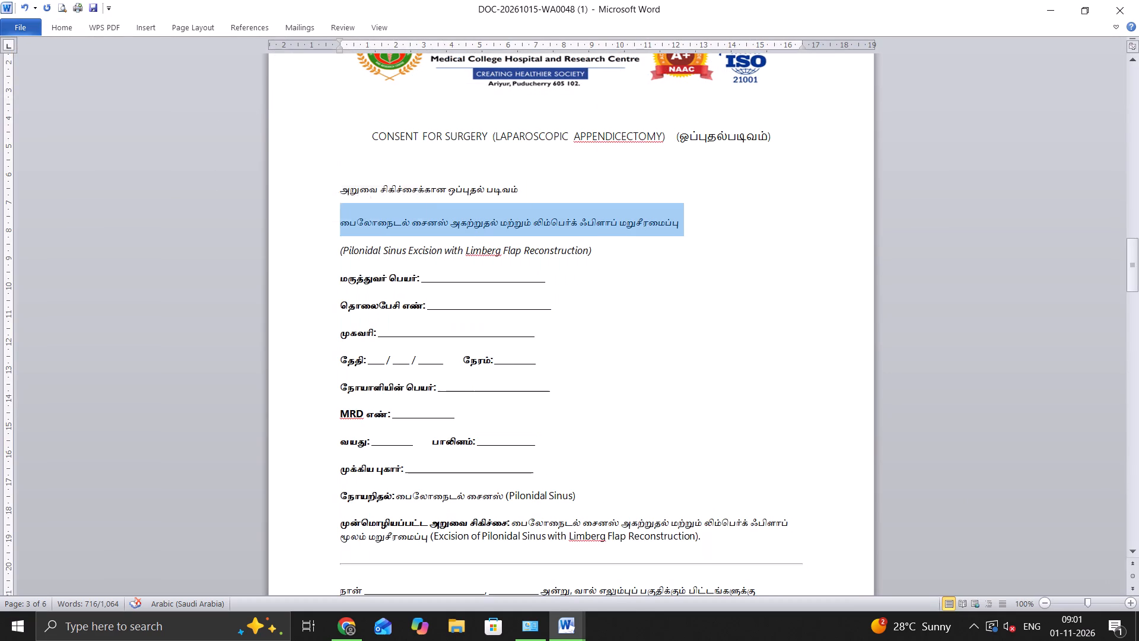
Set the line spacing of the whole form, from its Tamil heading to the final date and time line, to 1.0.
{"action": "left_click", "coordinate": [331, 157]}
{"action": "left_click_drag", "start_coordinate": [333, 179], "coordinate": [657, 640]}
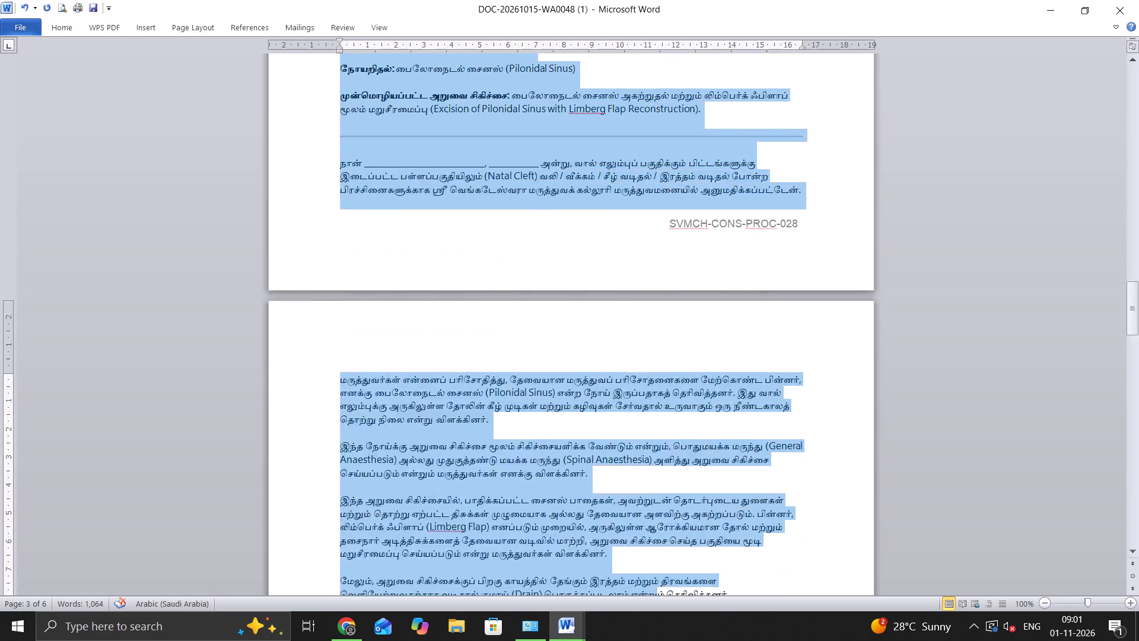
{"action": "left_click_drag", "start_coordinate": [657, 640], "coordinate": [534, 189]}
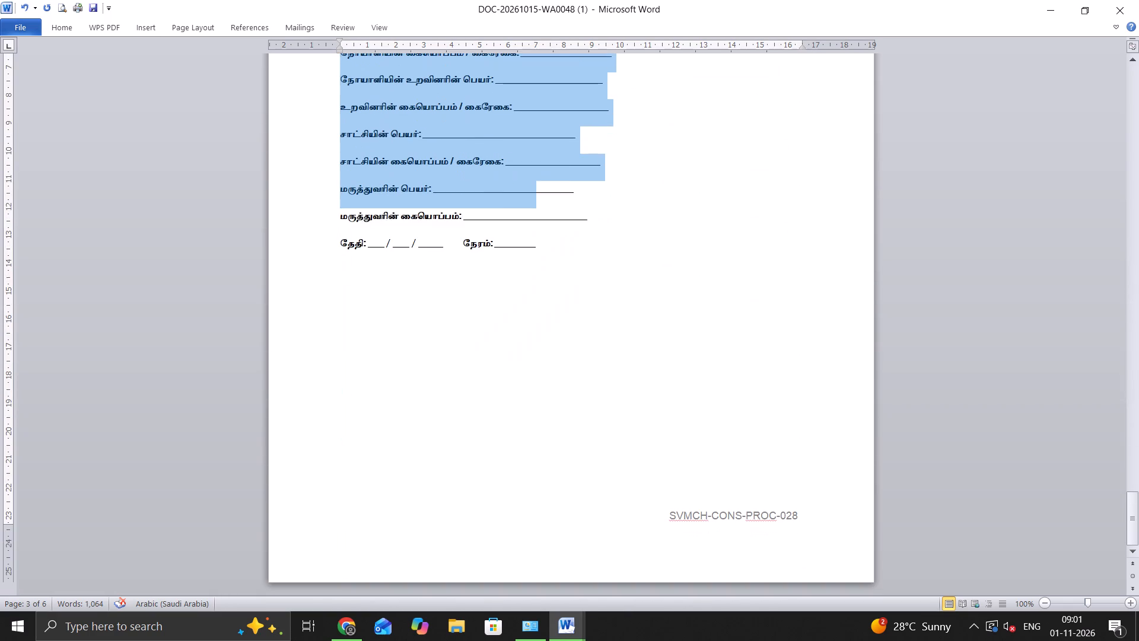
{"action": "left_click_drag", "start_coordinate": [534, 189], "coordinate": [546, 243]}
{"action": "left_click", "coordinate": [55, 29]}
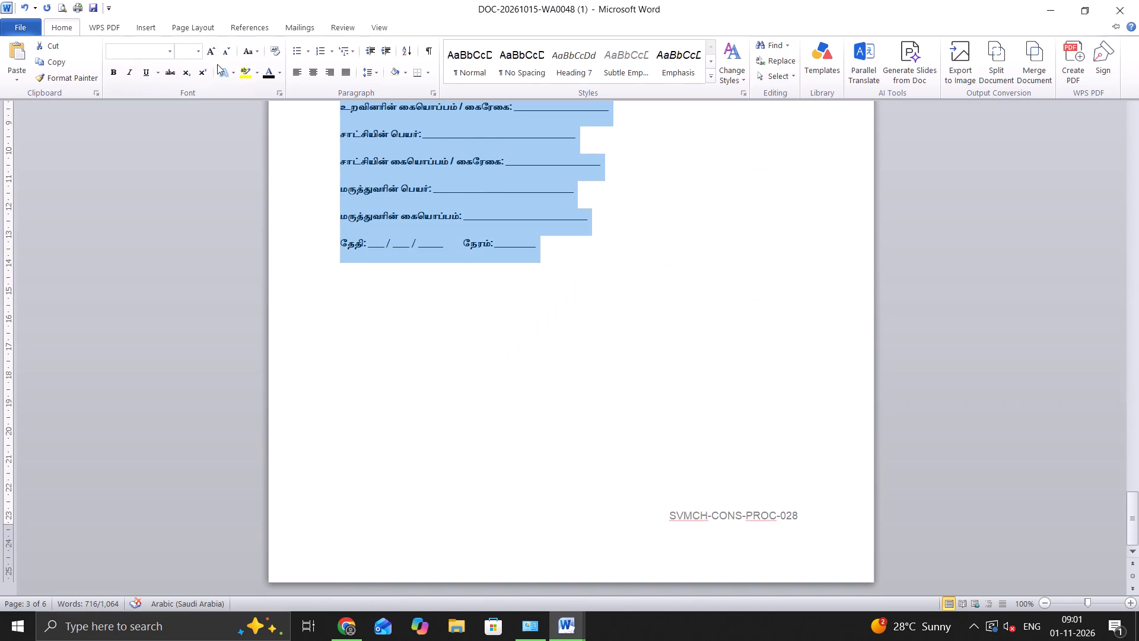
{"action": "left_click", "coordinate": [377, 78]}
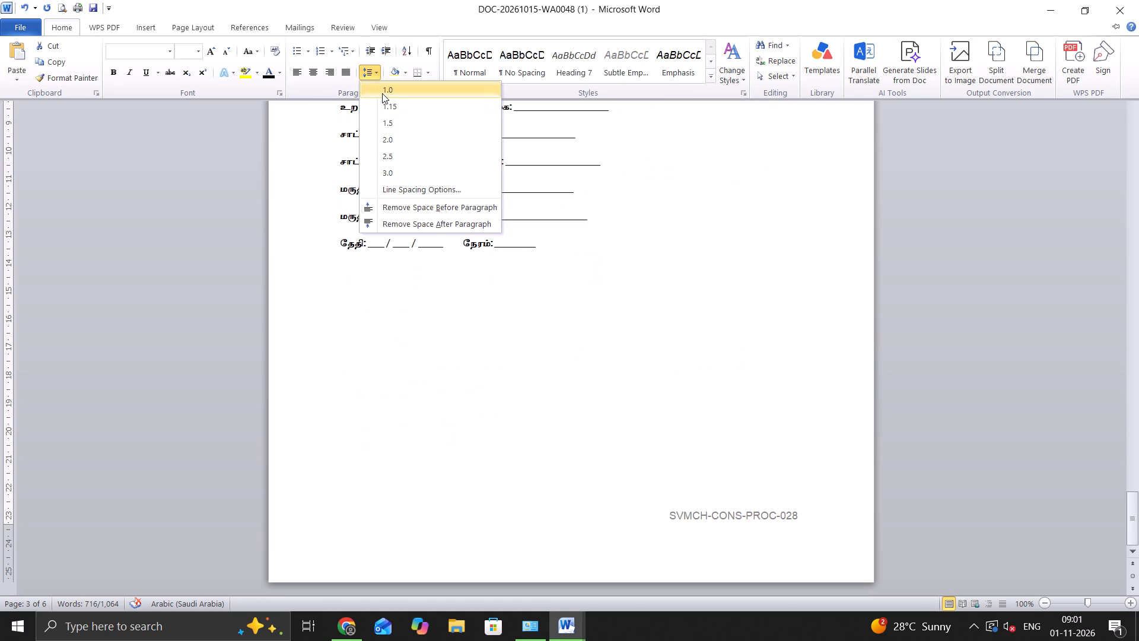
{"action": "left_click", "coordinate": [382, 93]}
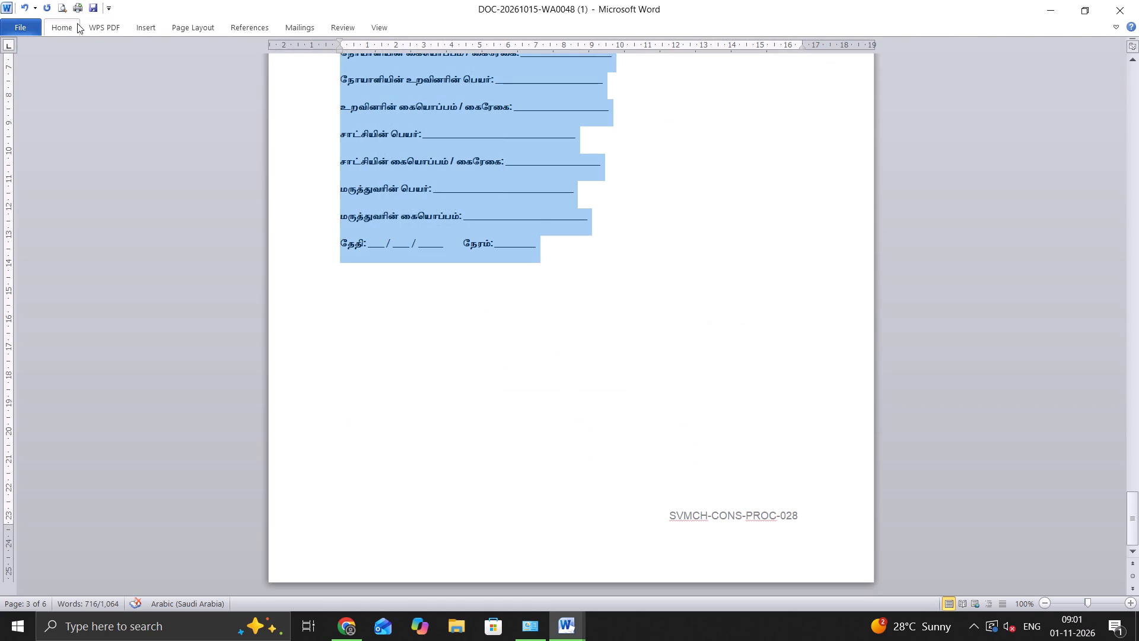
Remove the space before paragraphs throughout the selected consent form.
{"action": "left_click", "coordinate": [75, 23]}
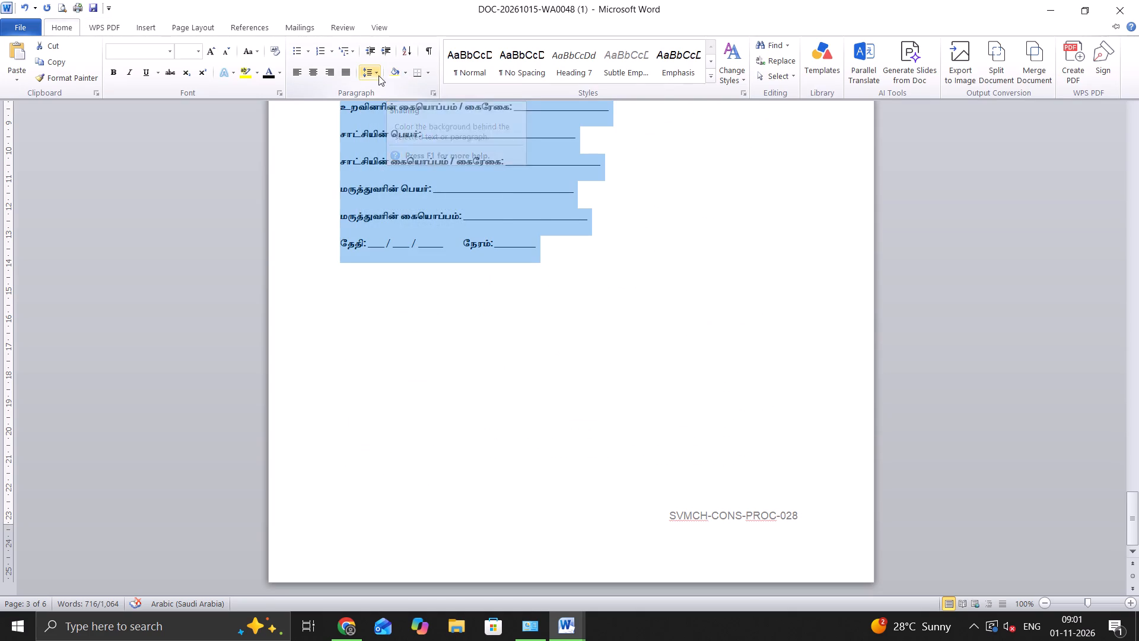
{"action": "left_click", "coordinate": [378, 75]}
{"action": "left_click", "coordinate": [412, 204]}
{"action": "scroll", "coordinate": [418, 265], "scroll_direction": "up", "scroll_amount": 9}
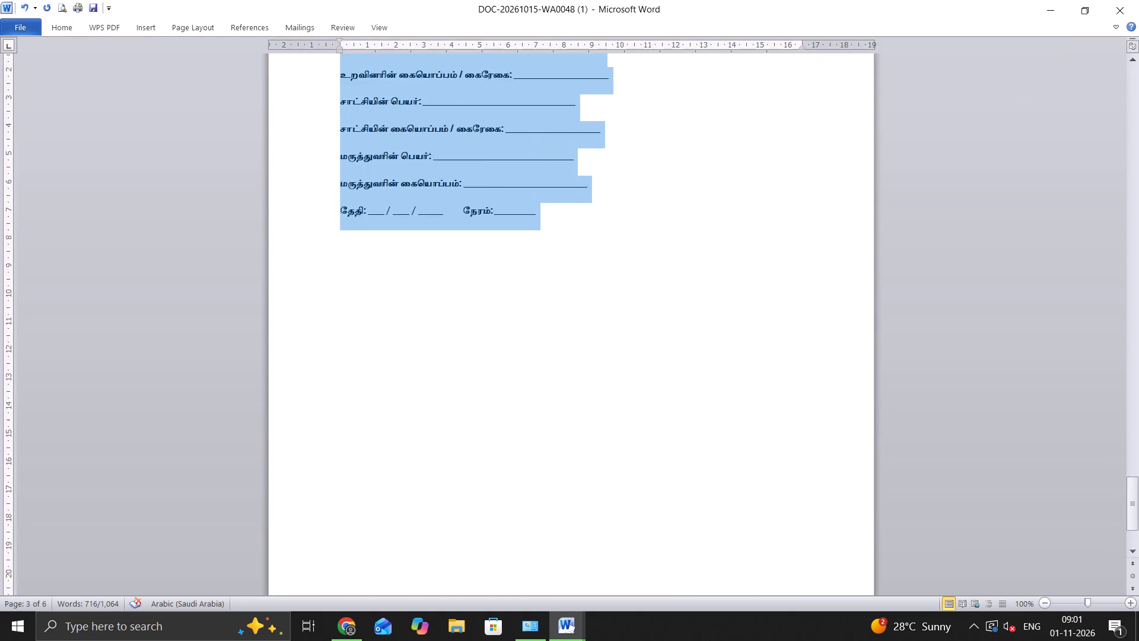
{"action": "scroll", "coordinate": [418, 265], "scroll_direction": "up", "scroll_amount": 20}
{"action": "scroll", "coordinate": [418, 265], "scroll_direction": "up", "scroll_amount": 20}
{"action": "scroll", "coordinate": [418, 265], "scroll_direction": "up", "scroll_amount": 13}
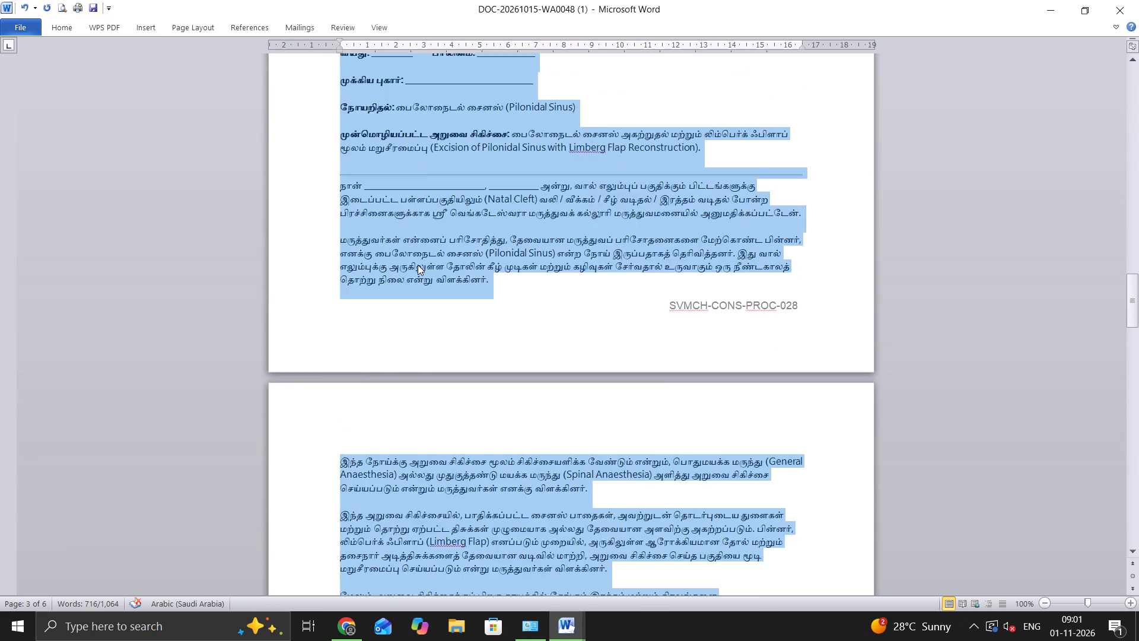
{"action": "scroll", "coordinate": [418, 265], "scroll_direction": "up", "scroll_amount": 19}
{"action": "scroll", "coordinate": [418, 265], "scroll_direction": "down", "scroll_amount": 10}
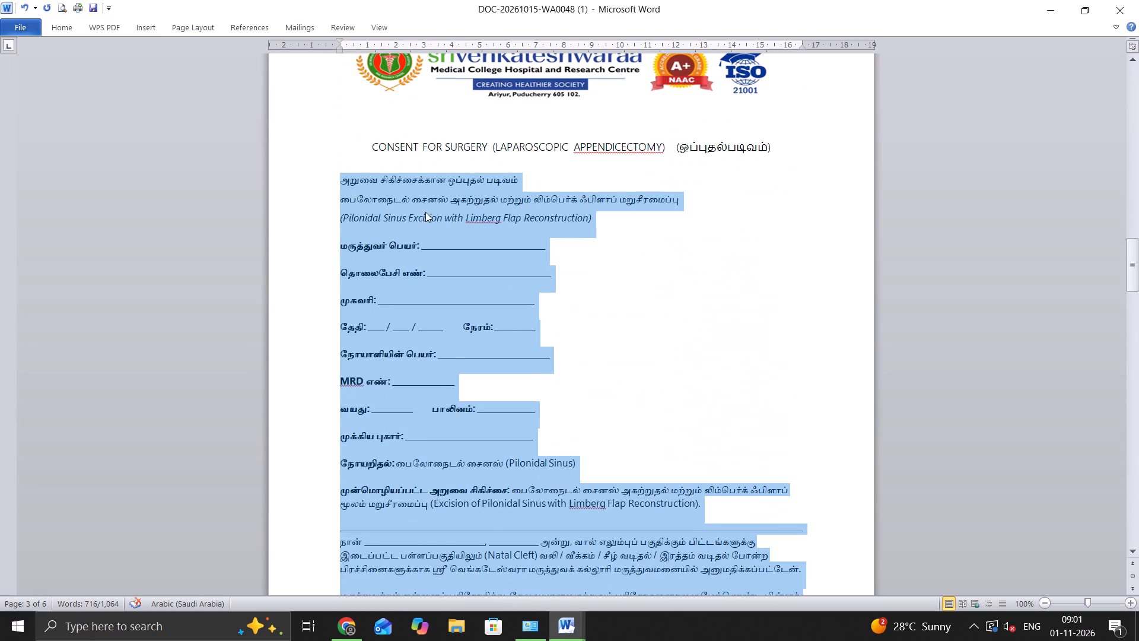
{"action": "scroll", "coordinate": [425, 212], "scroll_direction": "down", "scroll_amount": 3}
{"action": "left_click", "coordinate": [319, 127]}
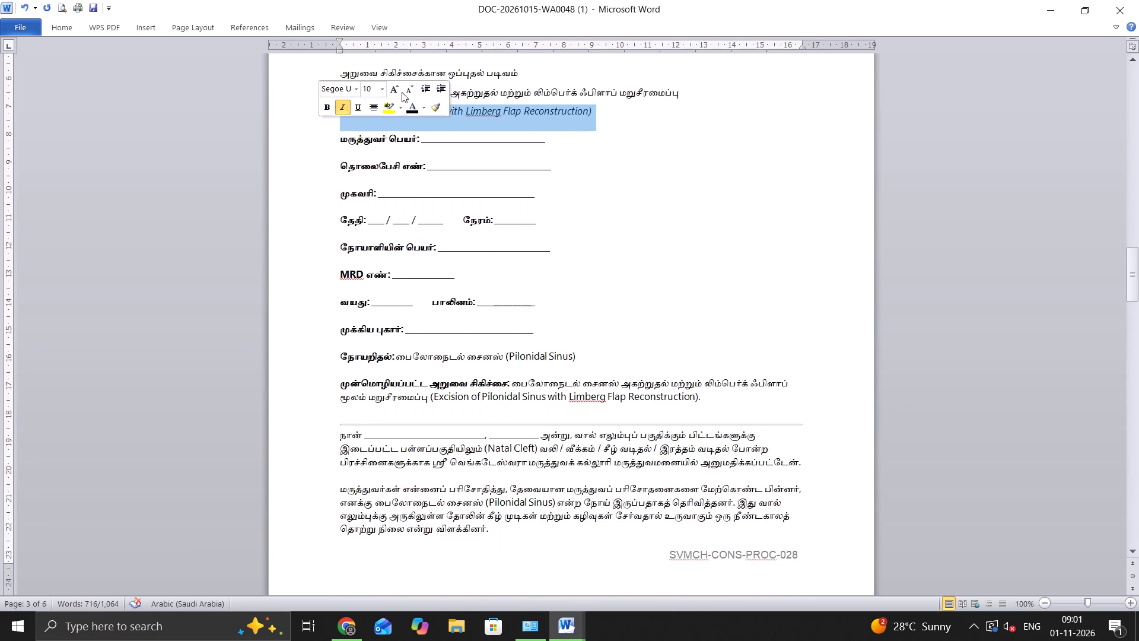
{"action": "scroll", "coordinate": [833, 286], "scroll_direction": "up", "scroll_amount": 2}
{"action": "left_click", "coordinate": [769, 280]}
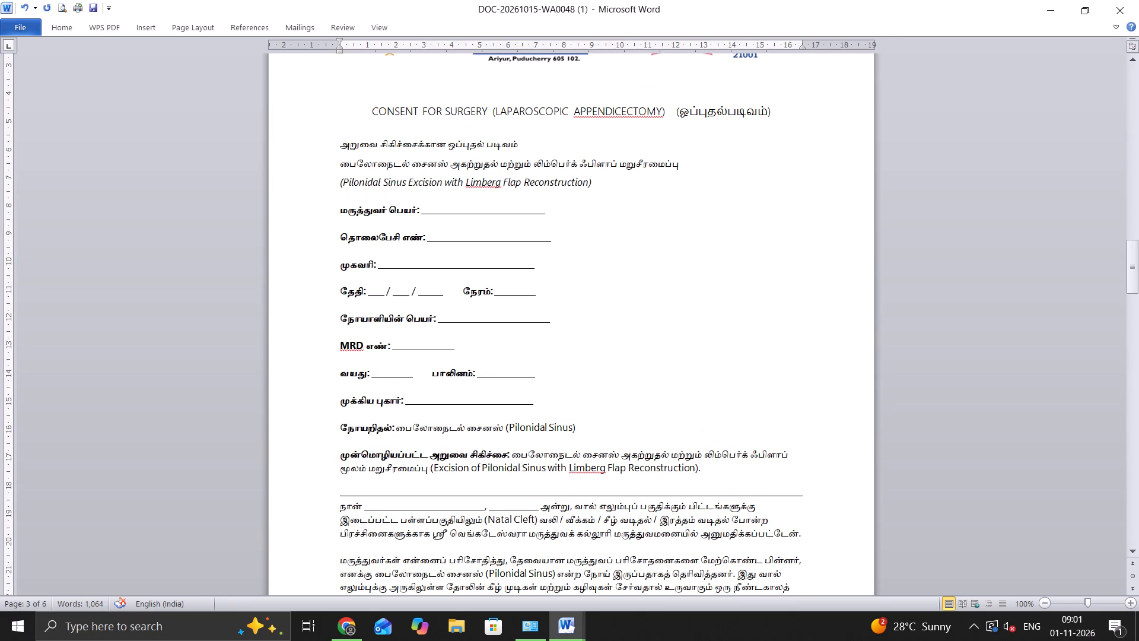
Delete "LAPAROSCOPIC APPENDICECTOMY" from inside the brackets of the CONSENT FOR SURGERY title.
{"action": "left_click_drag", "start_coordinate": [365, 103], "coordinate": [715, 135]}
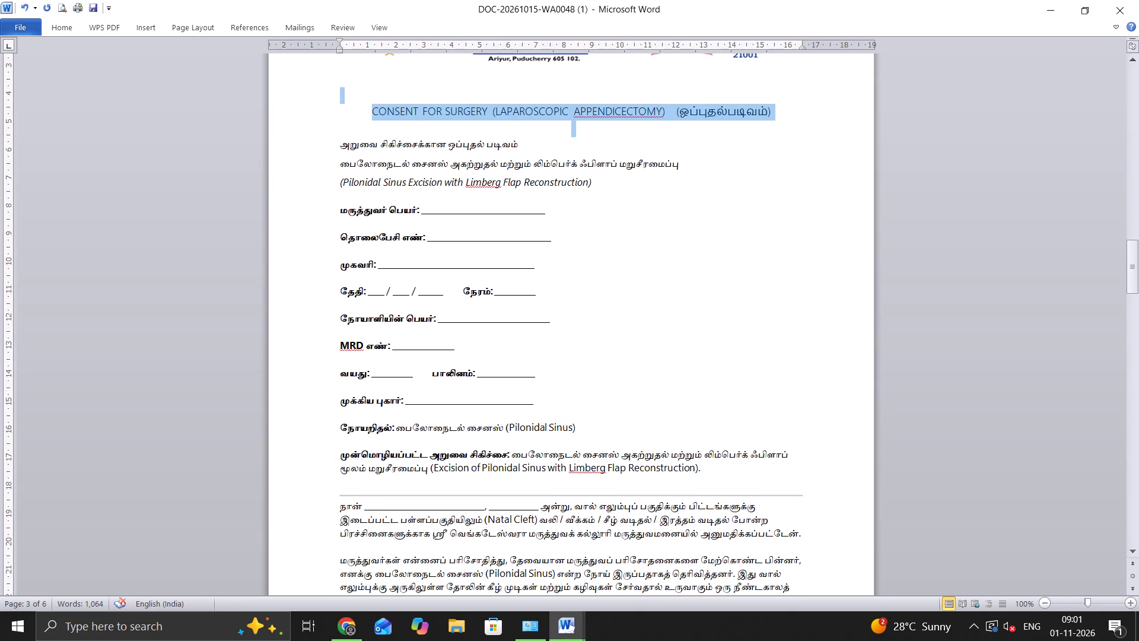
{"action": "left_click_drag", "start_coordinate": [715, 135], "coordinate": [487, 104]}
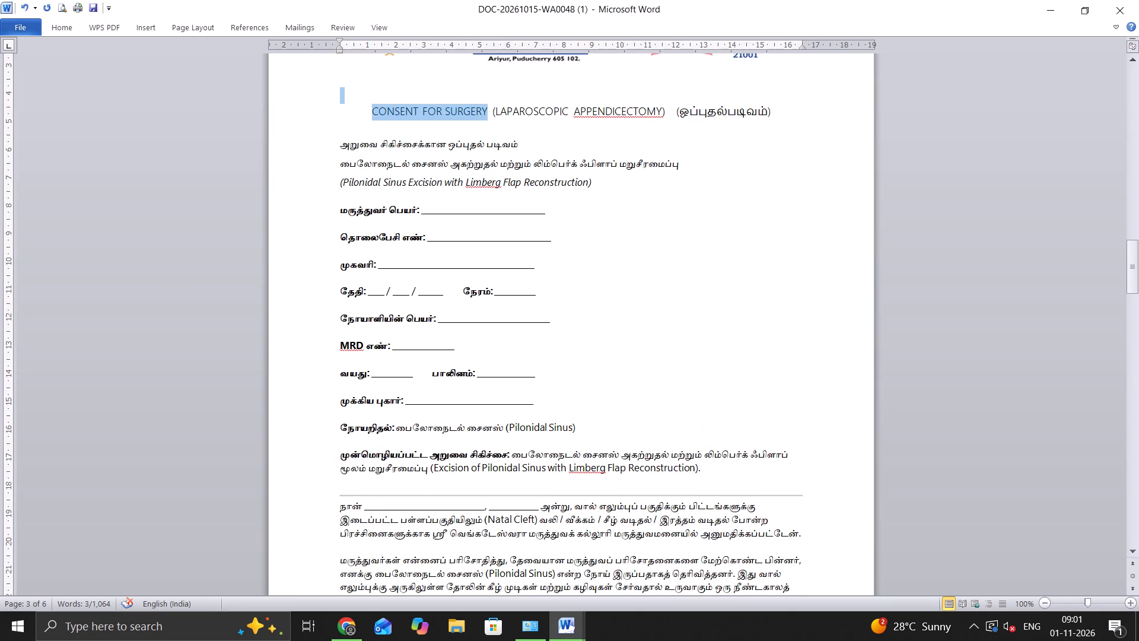
{"action": "left_click_drag", "start_coordinate": [495, 112], "coordinate": [636, 117]}
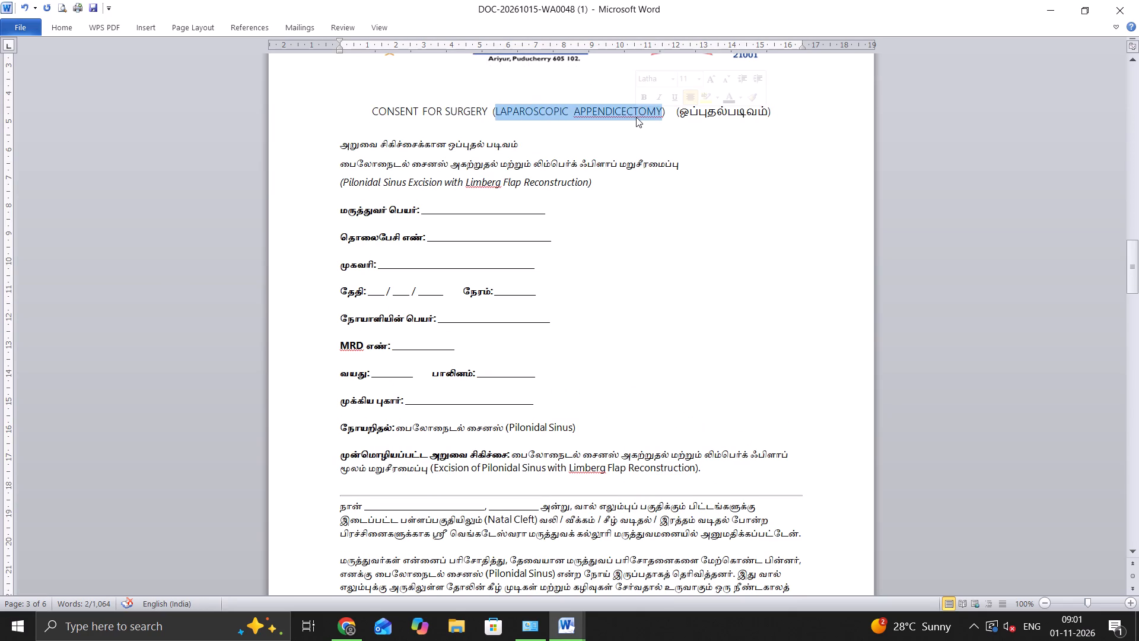
{"action": "key", "text": "BackSpace"}
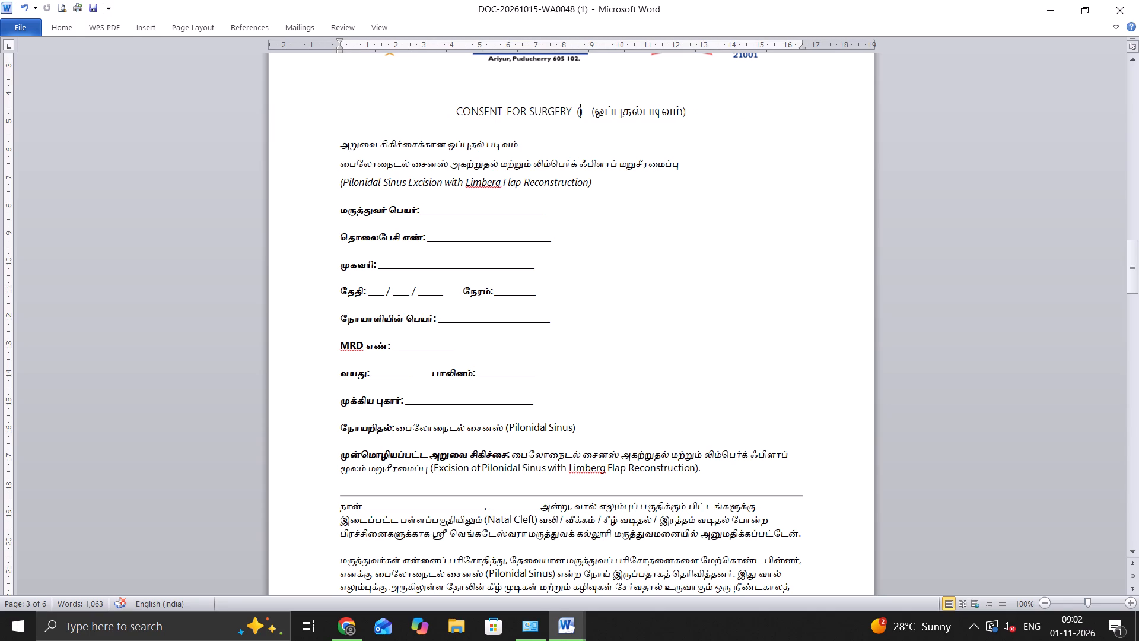
Select the procedure name "Pilonidal Sinus Excision with Limberg Flap Reconstruction" inside the brackets beneath the Tamil heading.
{"action": "left_click_drag", "start_coordinate": [343, 185], "coordinate": [556, 180]}
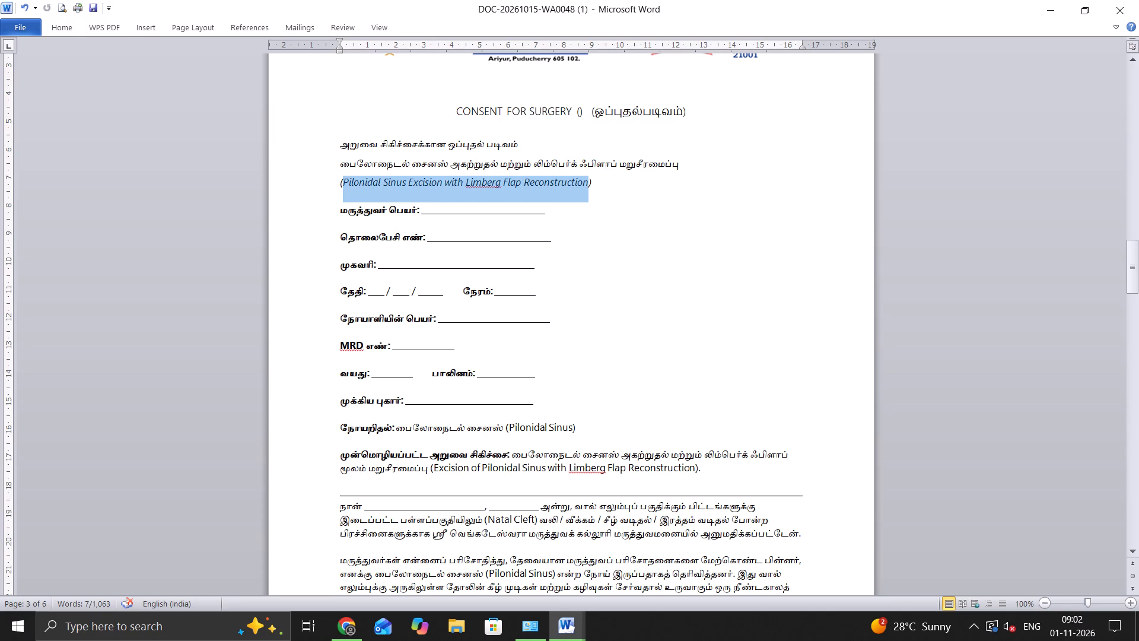
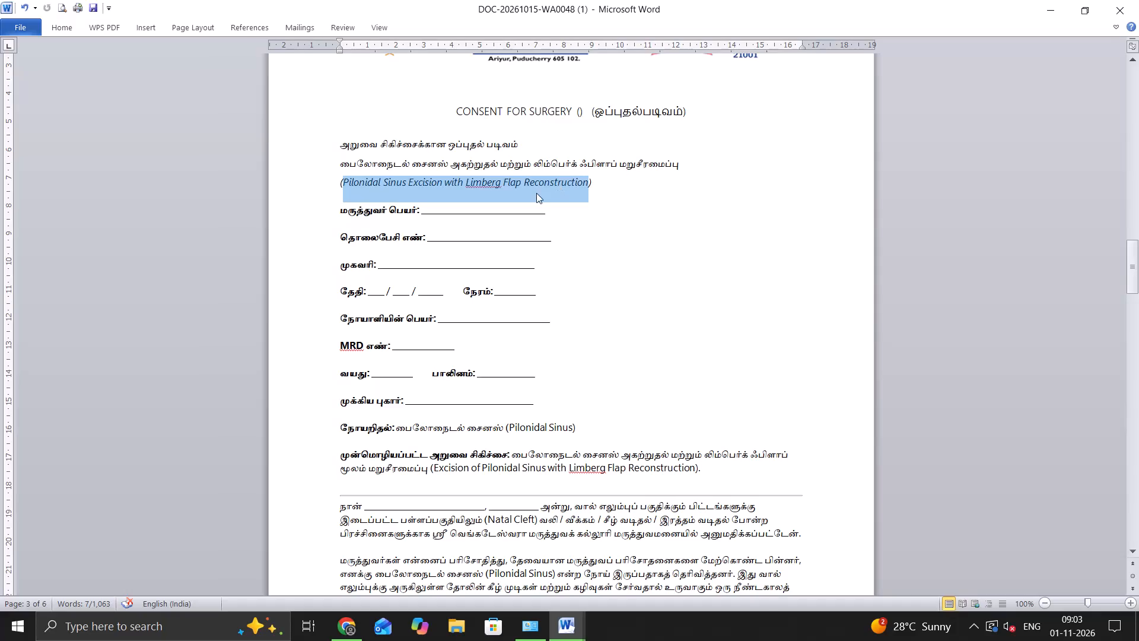
Replace "Limberg" with "rhomboid" in the bracketed English procedure name beneath the Tamil heading.
{"action": "left_click", "coordinate": [501, 182]}
{"action": "left_click_drag", "start_coordinate": [501, 182], "coordinate": [473, 185]}
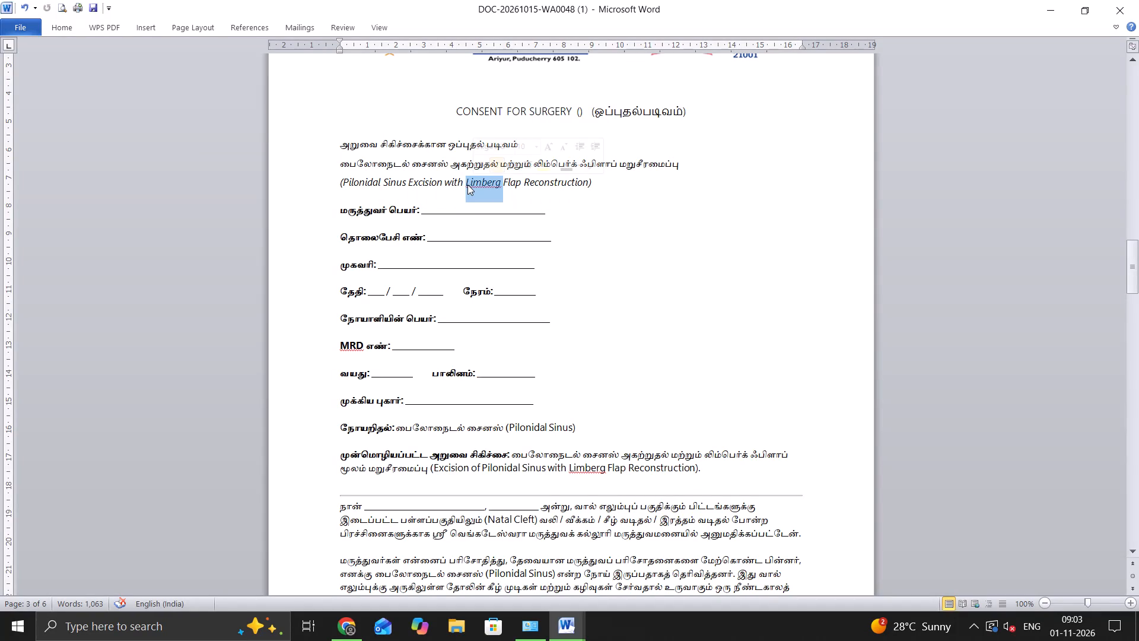
{"action": "key", "text": "BackSpace"}
{"action": "type", "text": "RHO"}
{"action": "key", "text": "BackSpace"}
{"action": "key", "text": "BackSpace"}
{"action": "key", "text": "BackSpace"}
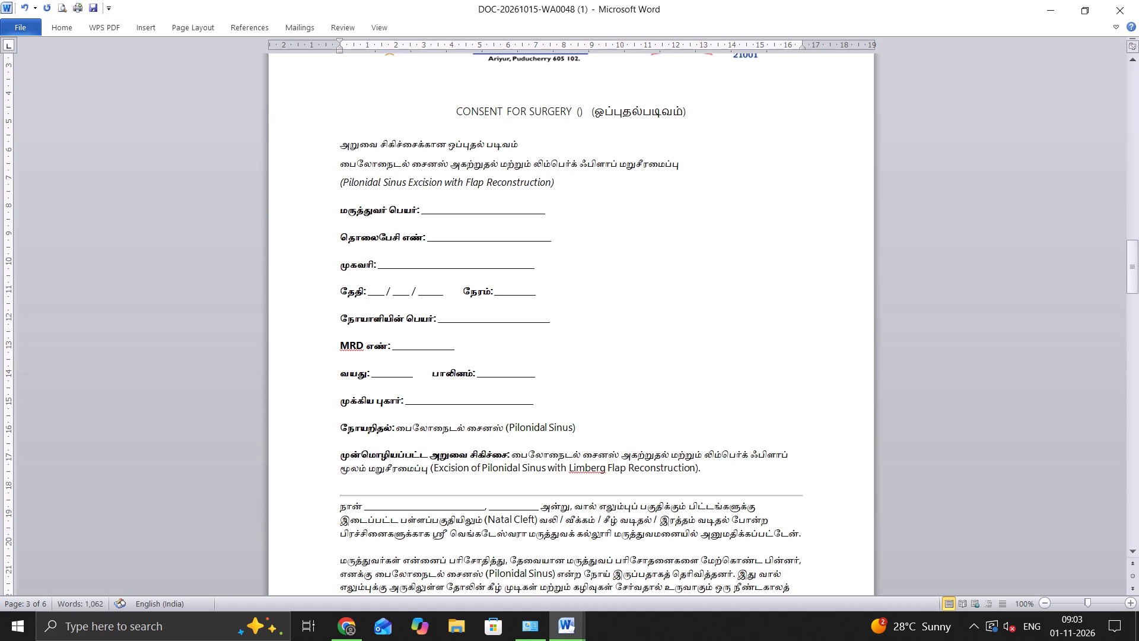
{"action": "type", "text": "rhomb"}
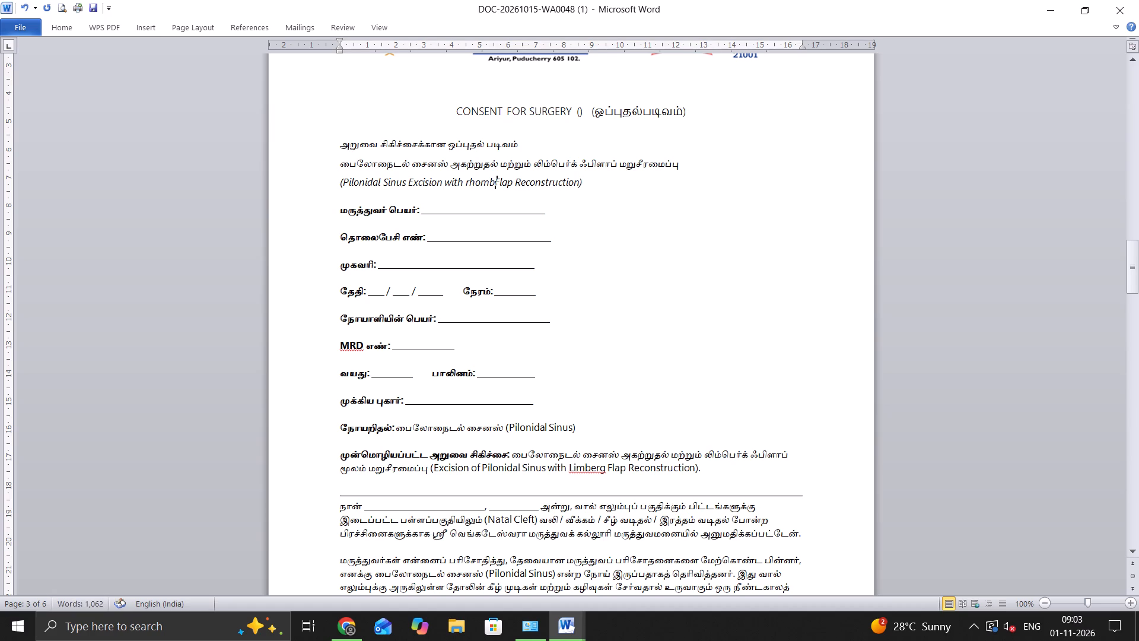
{"action": "type", "text": "hoid"}
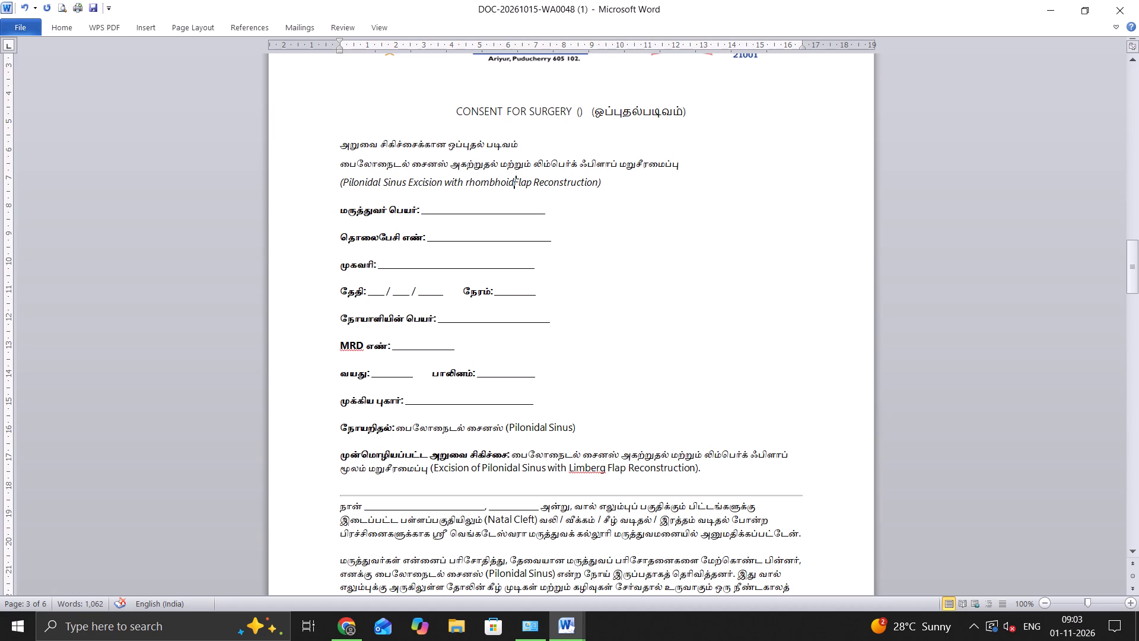
{"action": "key", "text": "BackSpace"}
{"action": "key", "text": "BackSpace"}
{"action": "key", "text": "BackSpace"}
{"action": "key", "text": "BackSpace"}
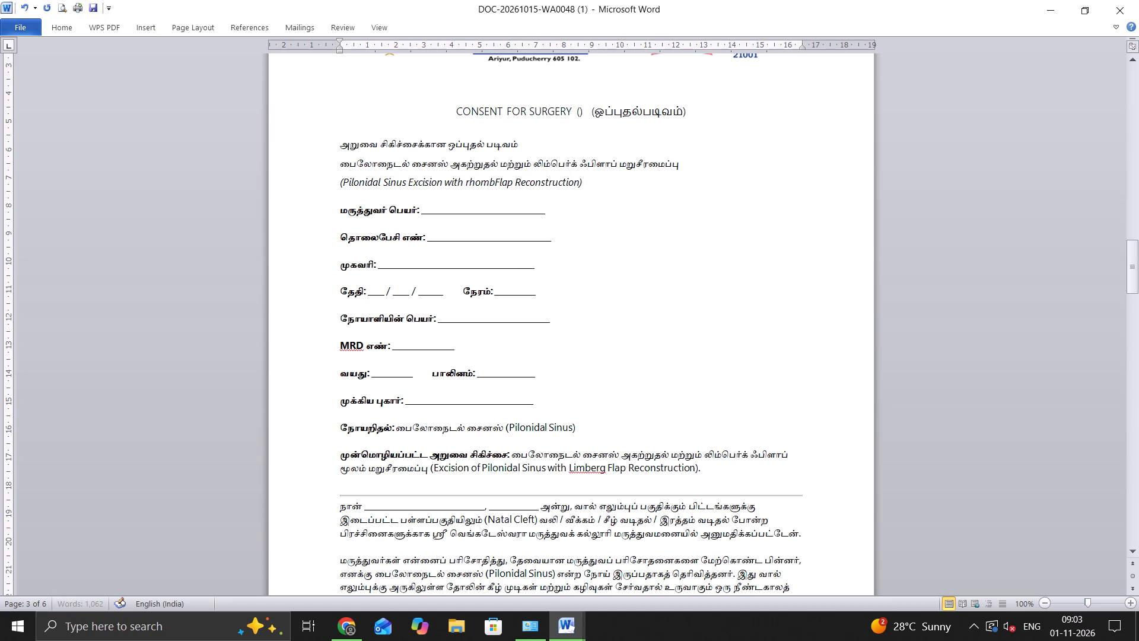
{"action": "type", "text": "oid"}
{"action": "key", "text": "space"}
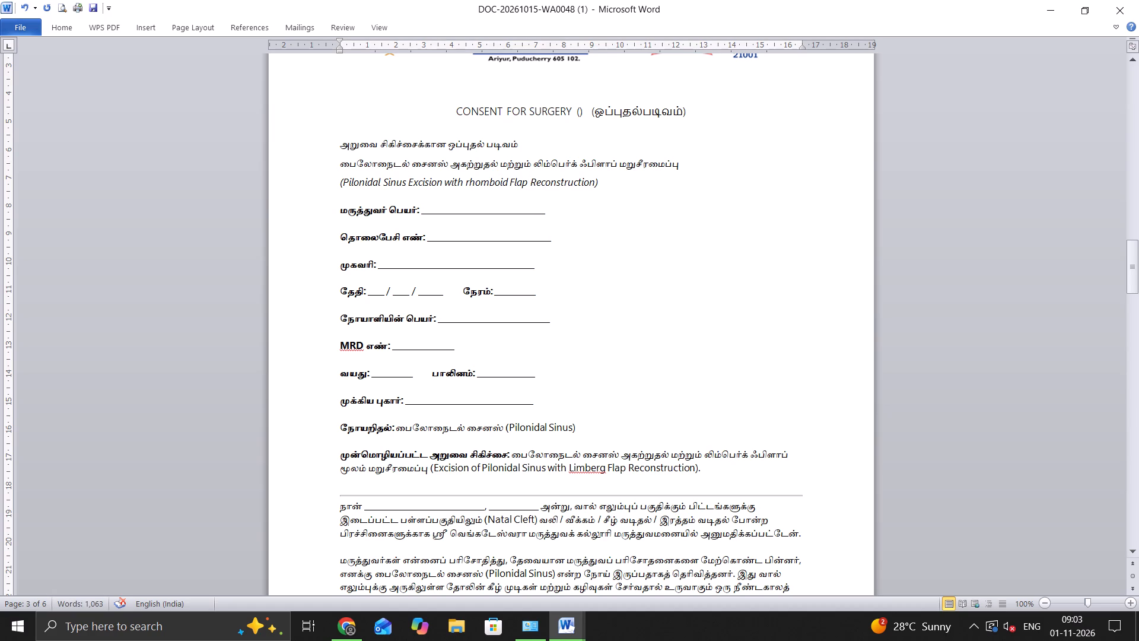
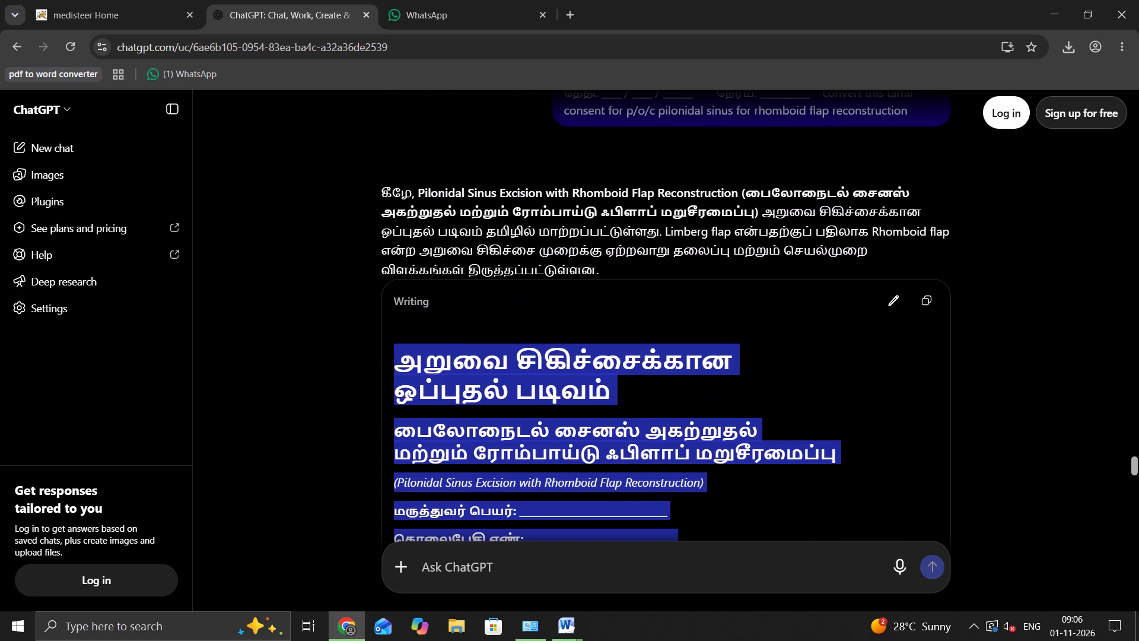
{"action": "key", "text": "ctrl+c"}
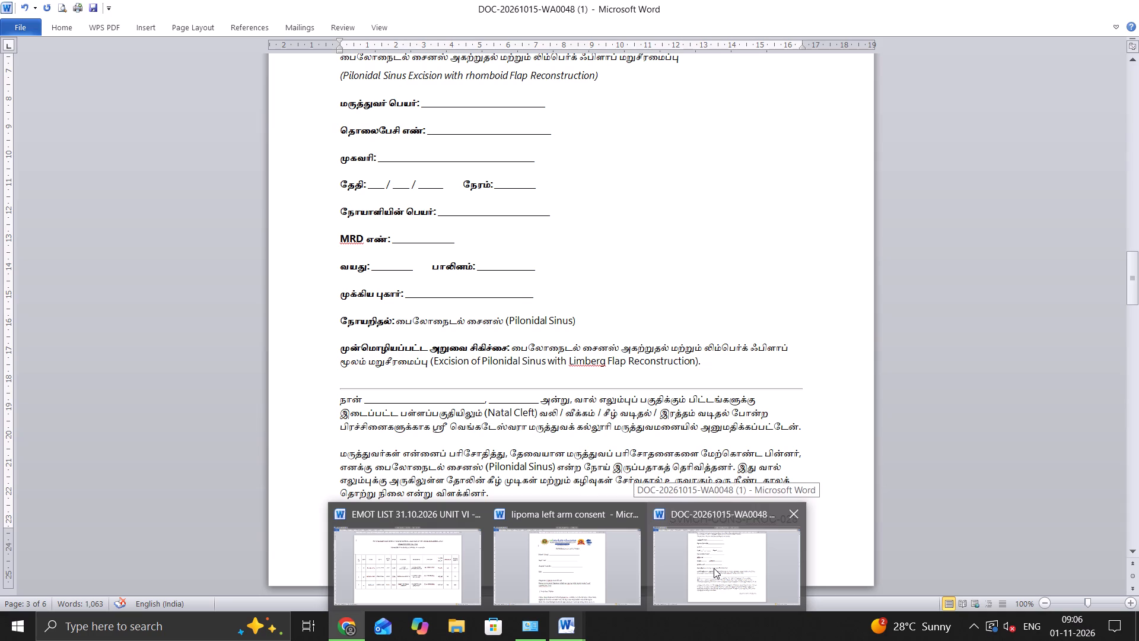
Switch to the DOC-20261015-WA0048 (1) document in Word and replace its whole Tamil form below the consent title with the copied version.
{"action": "left_click", "coordinate": [714, 568]}
{"action": "scroll", "coordinate": [364, 496], "scroll_direction": "up", "scroll_amount": 1}
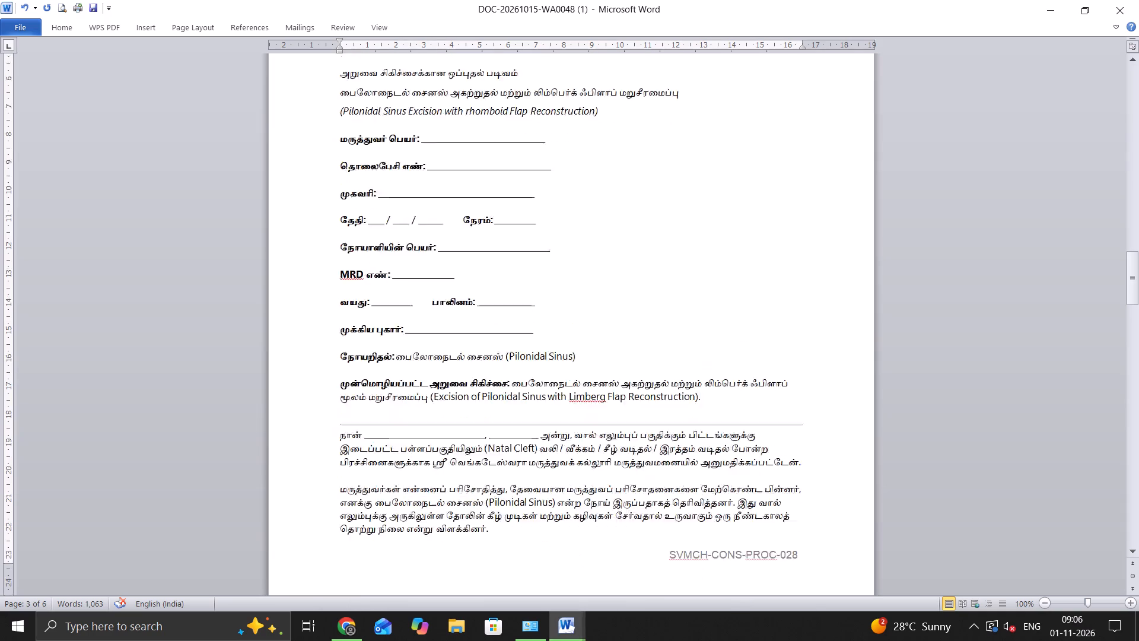
{"action": "scroll", "coordinate": [364, 496], "scroll_direction": "up", "scroll_amount": 4}
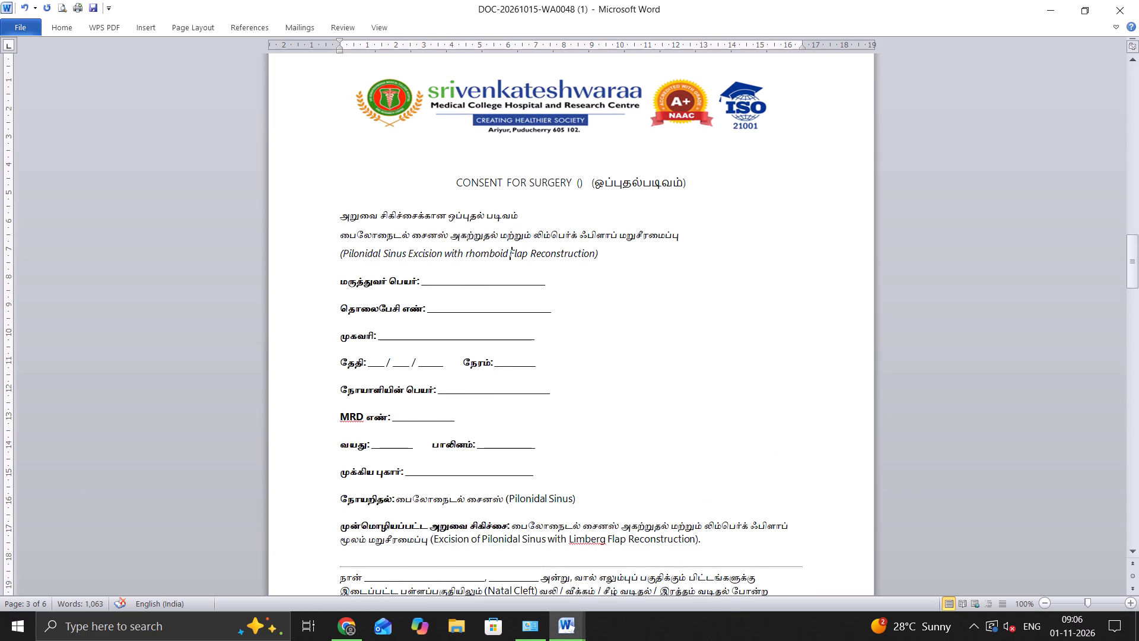
{"action": "left_click_drag", "start_coordinate": [339, 211], "coordinate": [653, 640]}
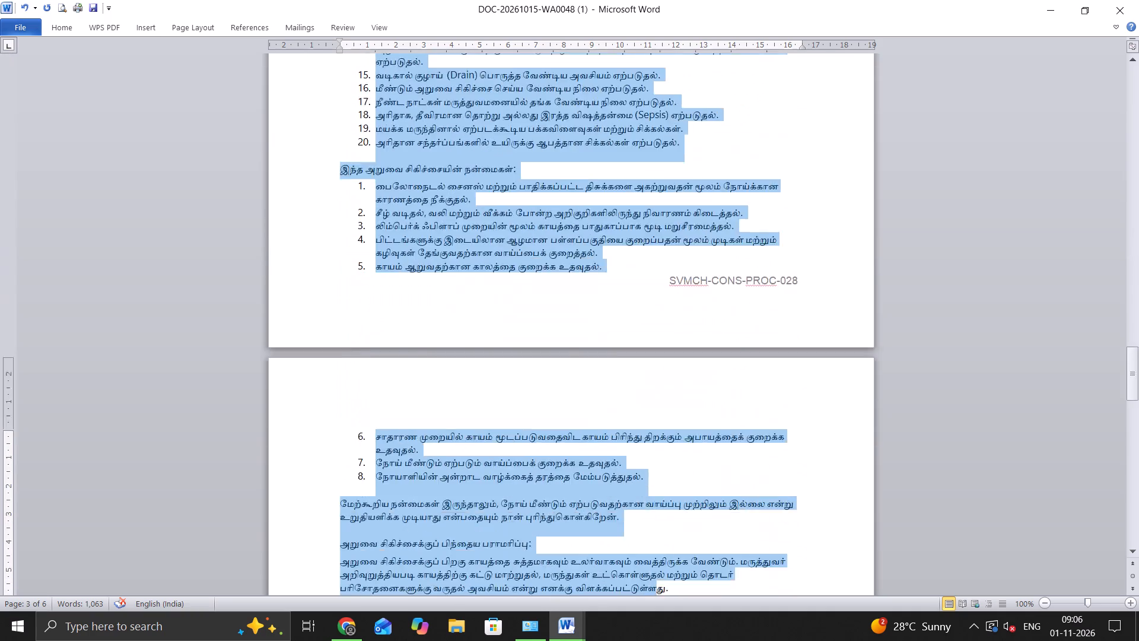
{"action": "left_click_drag", "start_coordinate": [653, 640], "coordinate": [501, 348]}
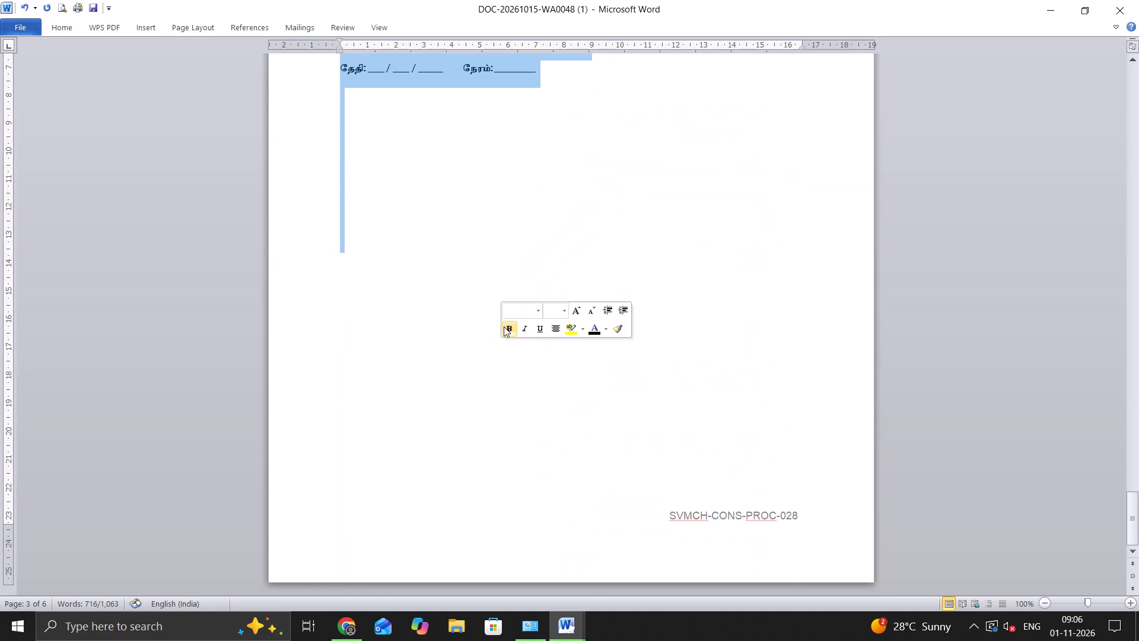
{"action": "key", "text": "ctrl+v"}
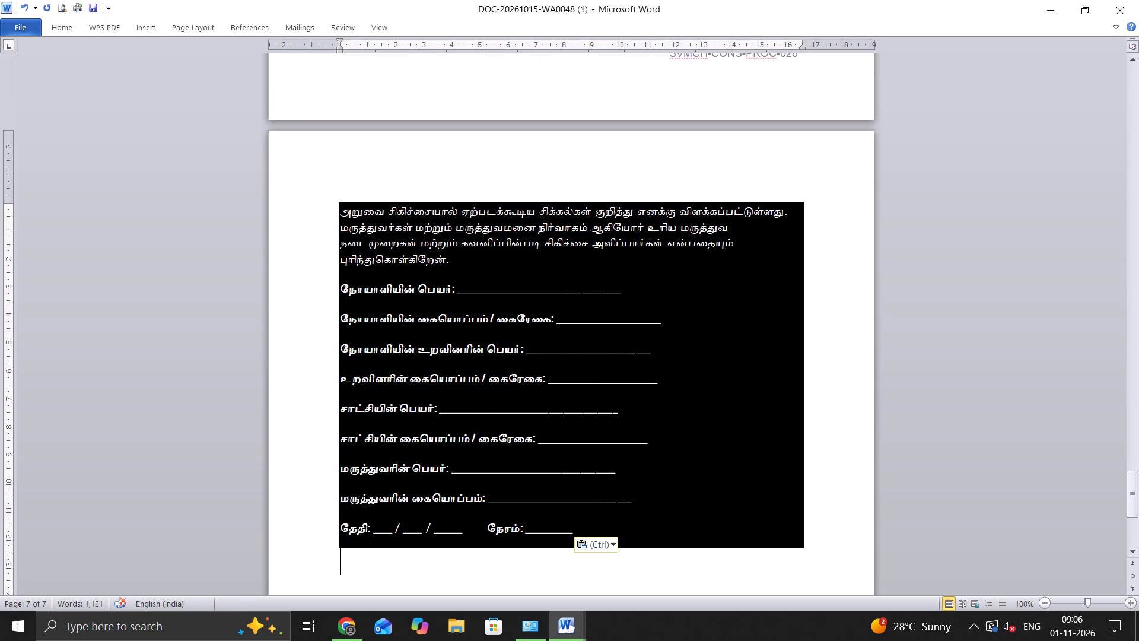
Look through the pasted Tamil form, checking its heading, patient detail fields, narrative paragraphs, cost section and signature lines.
{"action": "scroll", "coordinate": [497, 66], "scroll_direction": "down", "scroll_amount": 1}
{"action": "scroll", "coordinate": [425, 552], "scroll_direction": "up", "scroll_amount": 17}
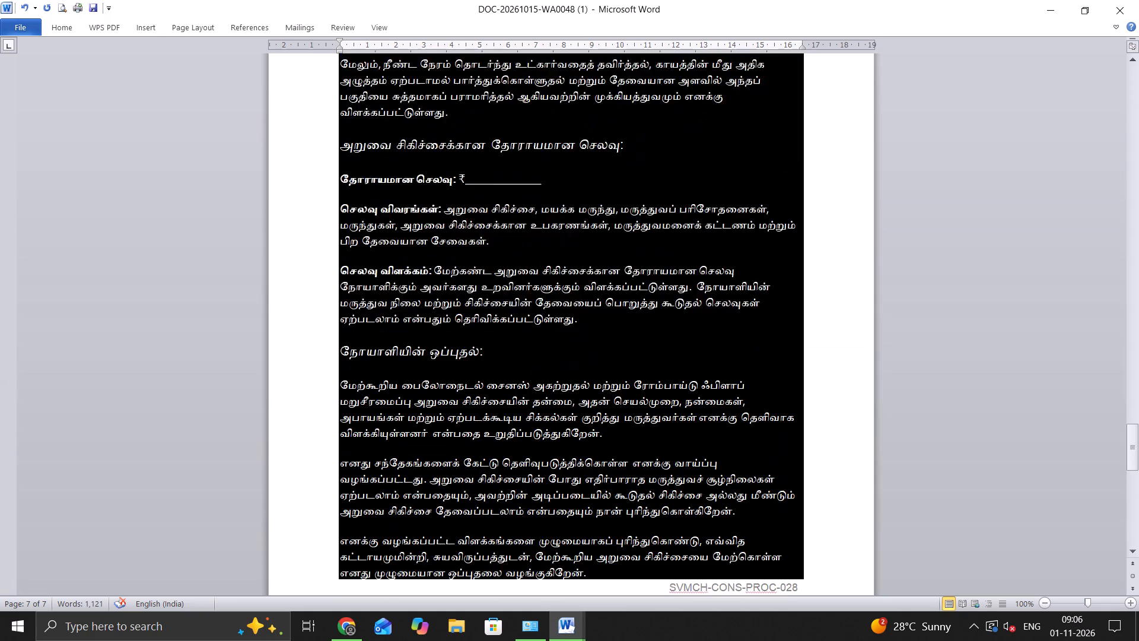
{"action": "scroll", "coordinate": [438, 523], "scroll_direction": "up", "scroll_amount": 20}
{"action": "scroll", "coordinate": [438, 523], "scroll_direction": "up", "scroll_amount": 20}
{"action": "scroll", "coordinate": [438, 523], "scroll_direction": "up", "scroll_amount": 9}
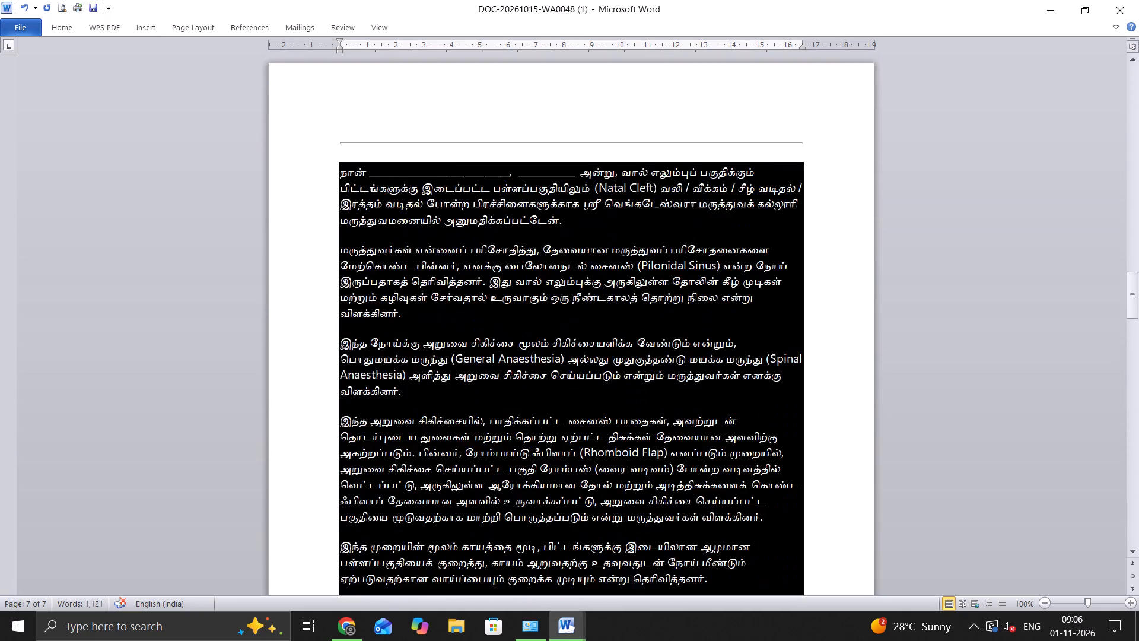
{"action": "scroll", "coordinate": [438, 523], "scroll_direction": "up", "scroll_amount": 15}
{"action": "scroll", "coordinate": [455, 443], "scroll_direction": "up", "scroll_amount": 2}
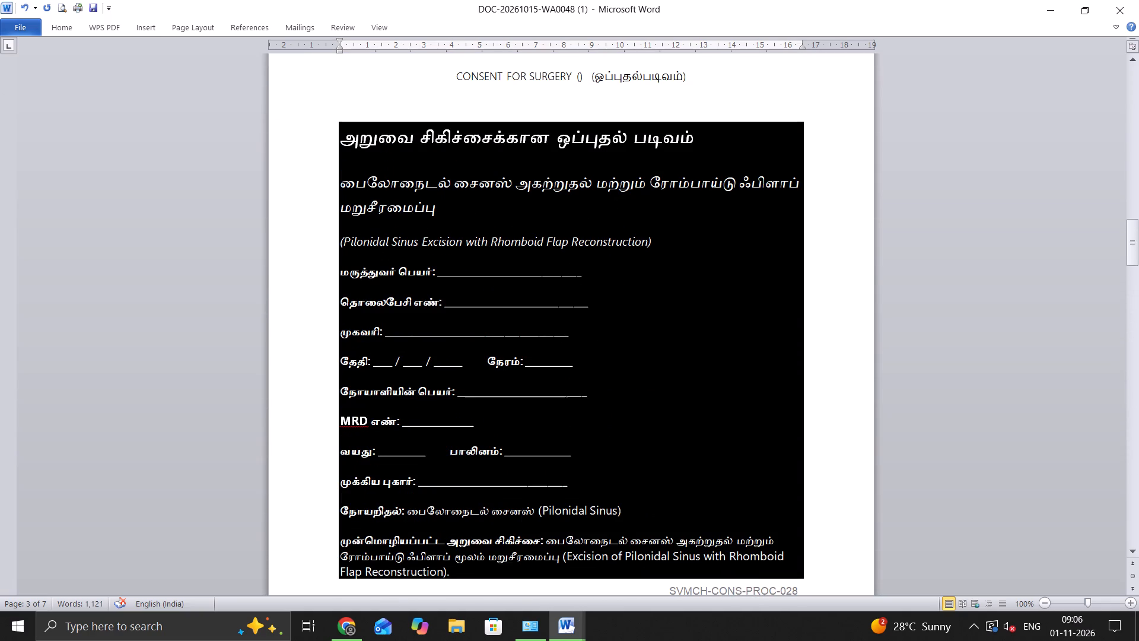
{"action": "scroll", "coordinate": [530, 318], "scroll_direction": "down", "scroll_amount": 2}
{"action": "scroll", "coordinate": [425, 368], "scroll_direction": "down", "scroll_amount": 1}
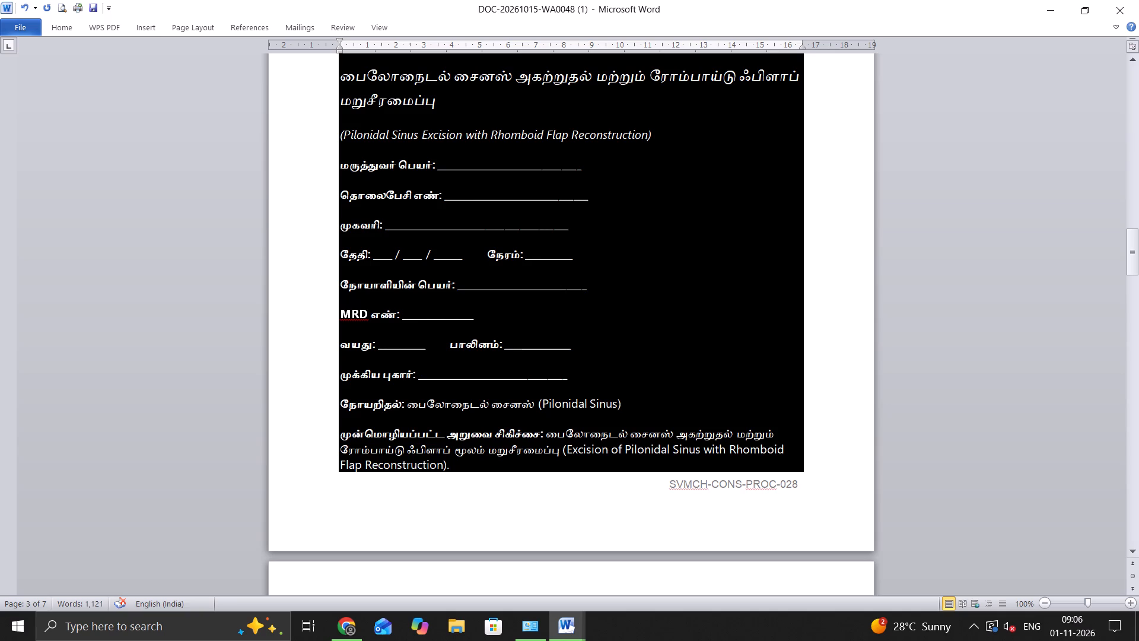
{"action": "scroll", "coordinate": [550, 455], "scroll_direction": "down", "scroll_amount": 10}
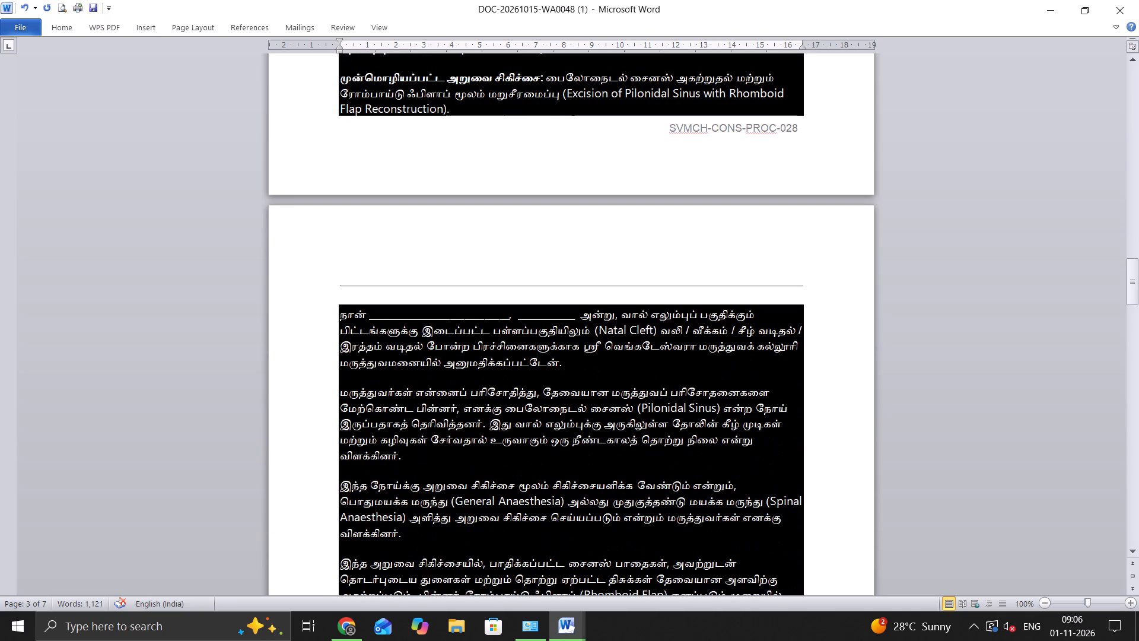
{"action": "scroll", "coordinate": [389, 358], "scroll_direction": "down", "scroll_amount": 3}
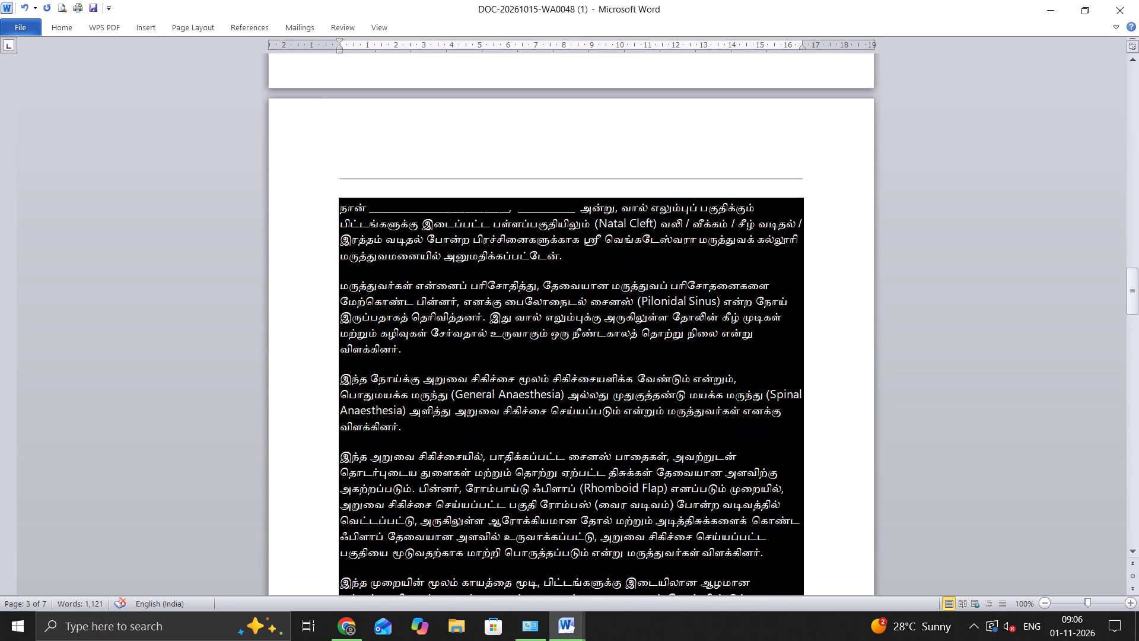
{"action": "scroll", "coordinate": [477, 335], "scroll_direction": "down", "scroll_amount": 2}
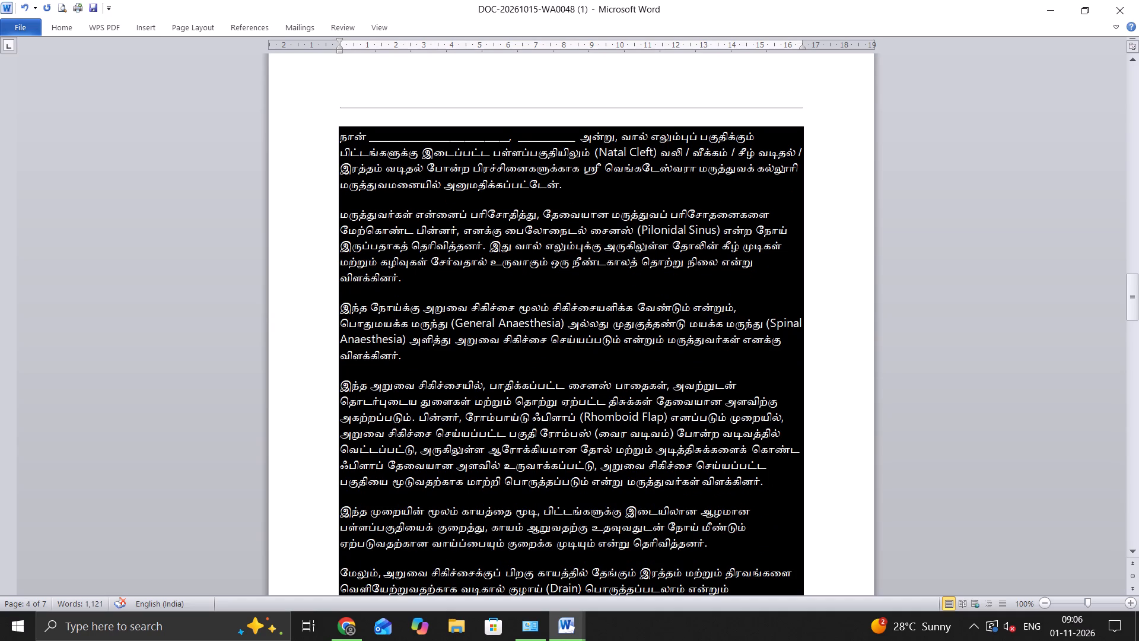
{"action": "scroll", "coordinate": [618, 506], "scroll_direction": "down", "scroll_amount": 1}
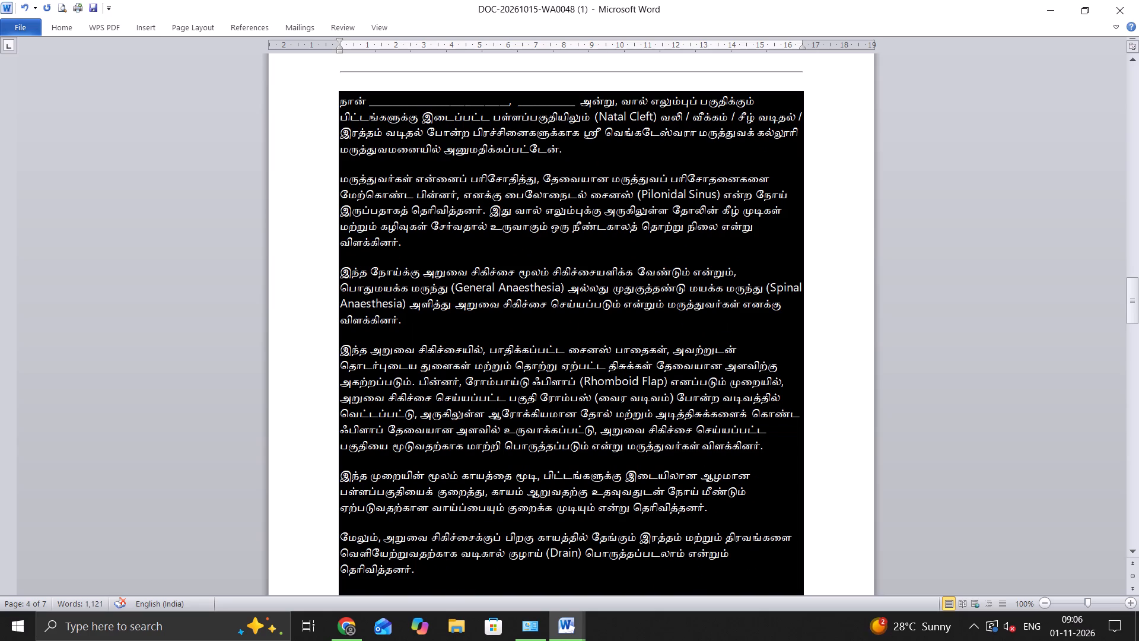
{"action": "scroll", "coordinate": [671, 378], "scroll_direction": "up", "scroll_amount": 10}
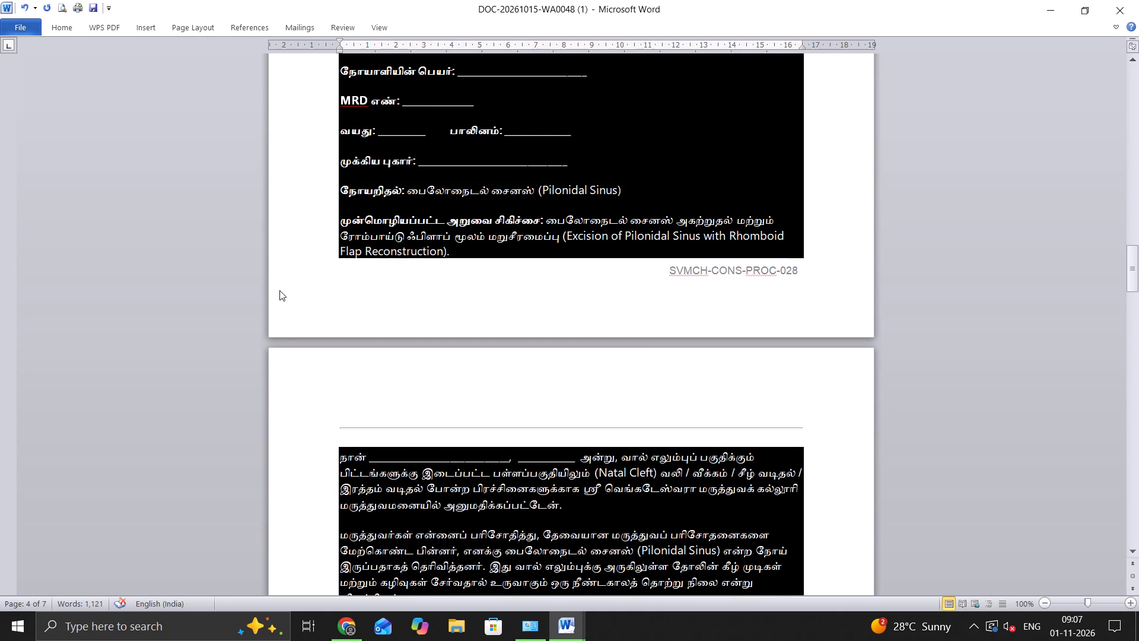
{"action": "scroll", "coordinate": [279, 290], "scroll_direction": "down", "scroll_amount": 3}
{"action": "scroll", "coordinate": [594, 319], "scroll_direction": "down", "scroll_amount": 3}
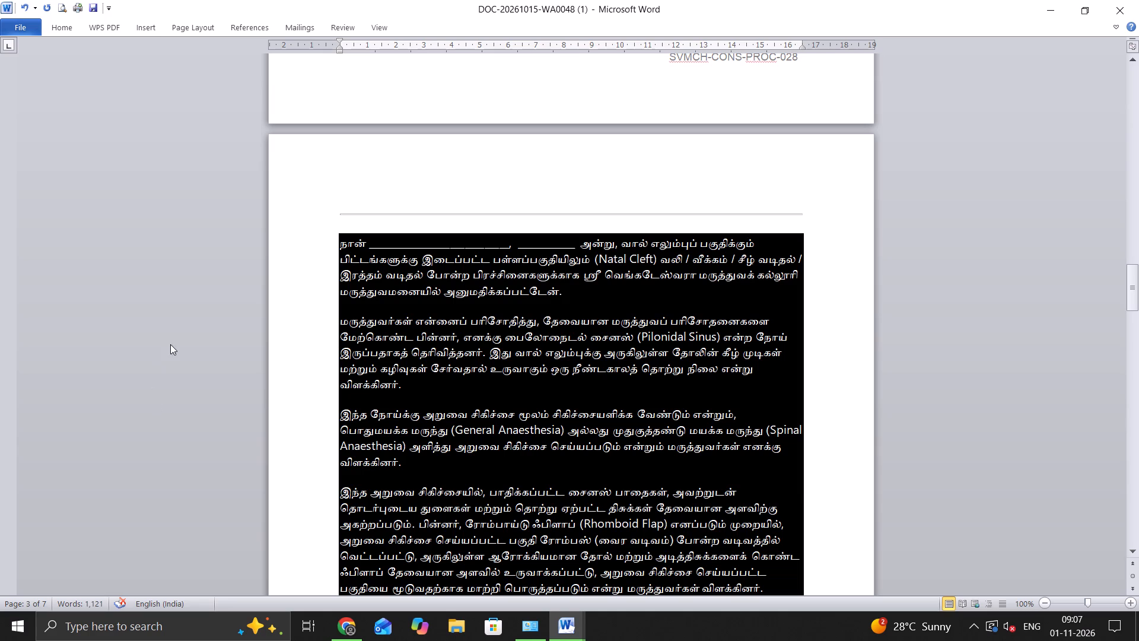
{"action": "scroll", "coordinate": [327, 338], "scroll_direction": "down", "scroll_amount": 2}
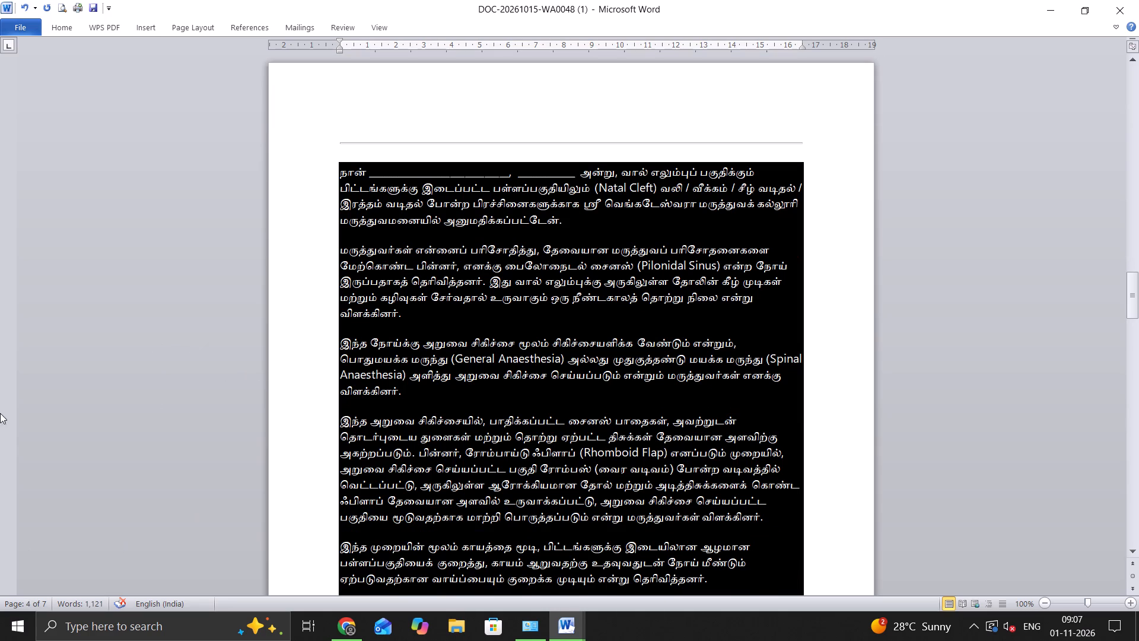
{"action": "scroll", "coordinate": [308, 252], "scroll_direction": "down", "scroll_amount": 2}
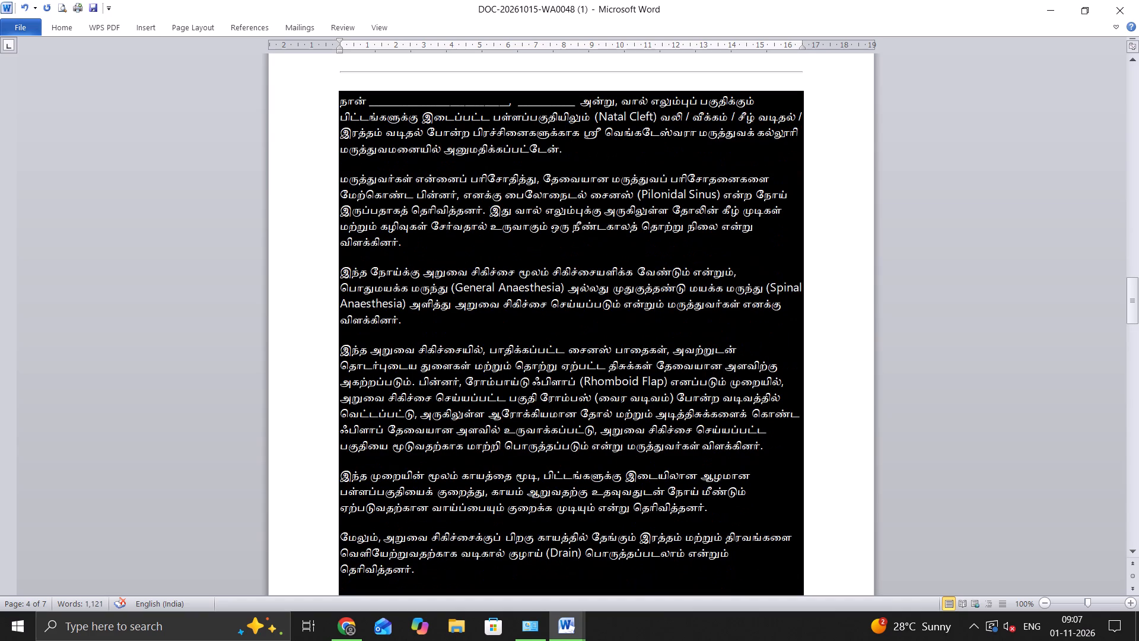
Delete the paragraph on examination and pilonidal sinus diagnosis, and the following paragraph on general or spinal anaesthesia.
{"action": "left_click_drag", "start_coordinate": [343, 182], "coordinate": [402, 243]}
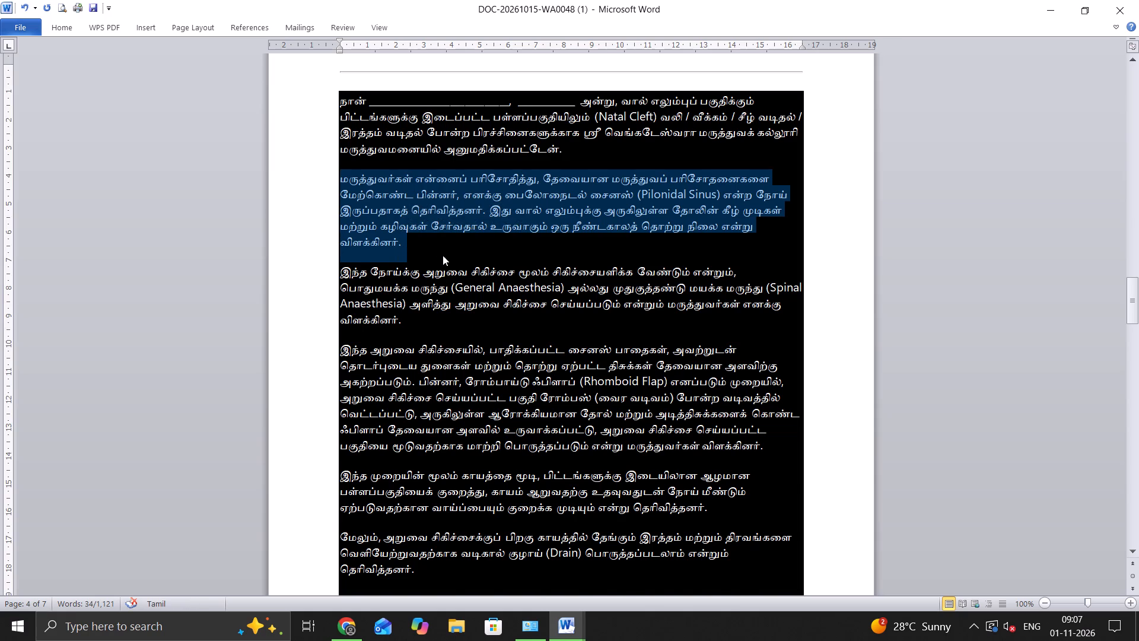
{"action": "key", "text": "BackSpace"}
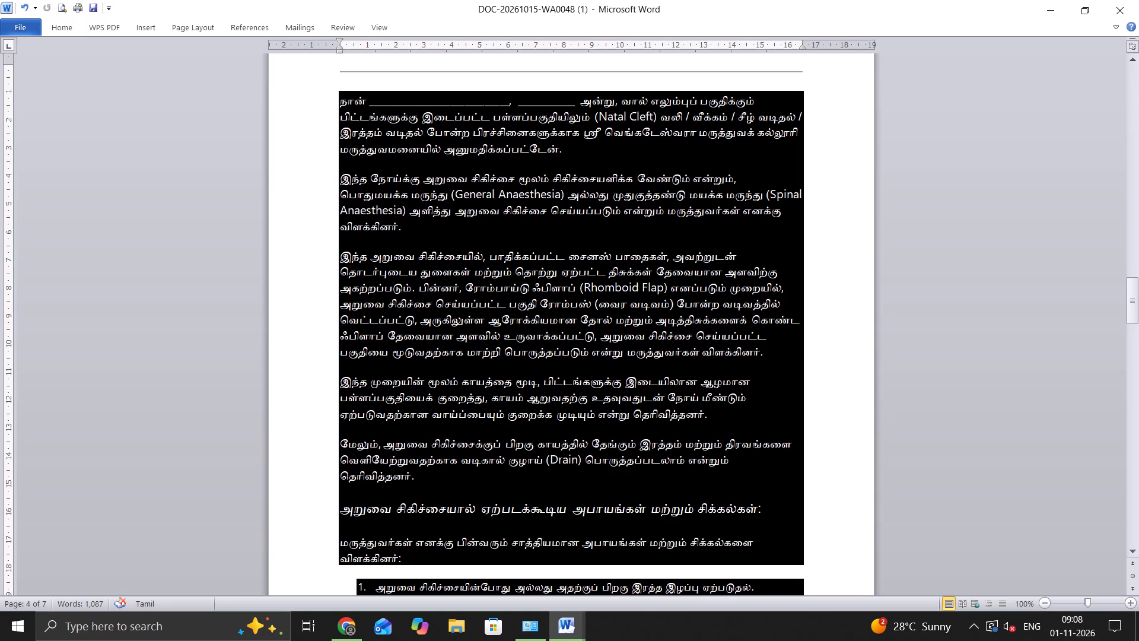
{"action": "left_click_drag", "start_coordinate": [341, 180], "coordinate": [409, 228]}
{"action": "key", "text": "BackSpace"}
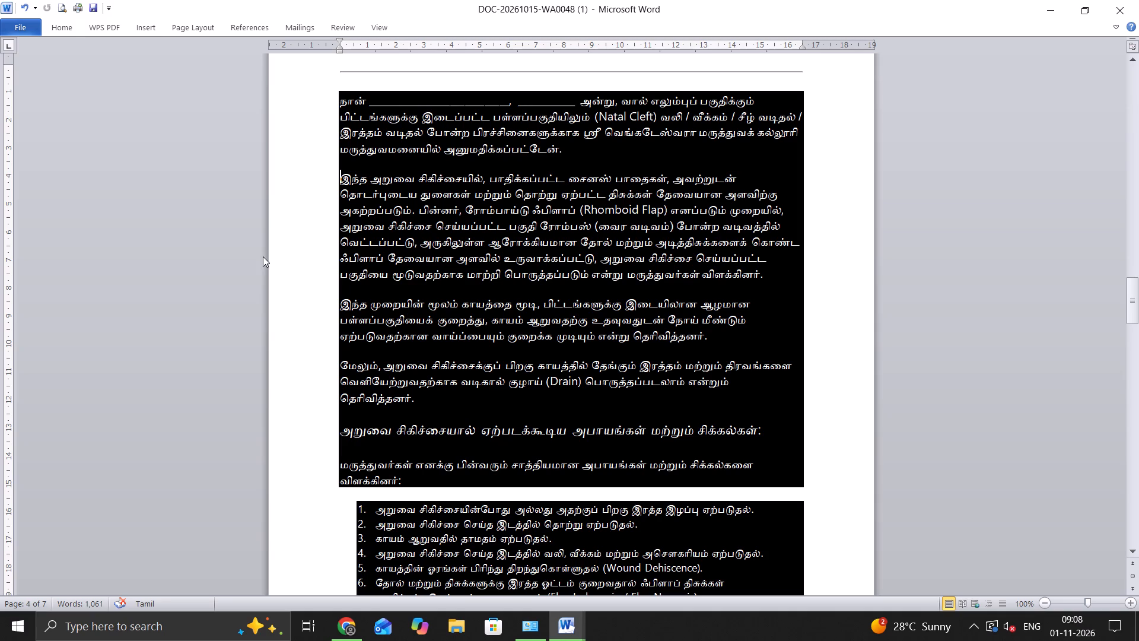
Search Google in a new Chrome tab for "agatrapattathu" and copy its Tamil spelling அகற்றப்பட்டது from the result.
{"action": "left_click_drag", "start_coordinate": [343, 181], "coordinate": [402, 205]}
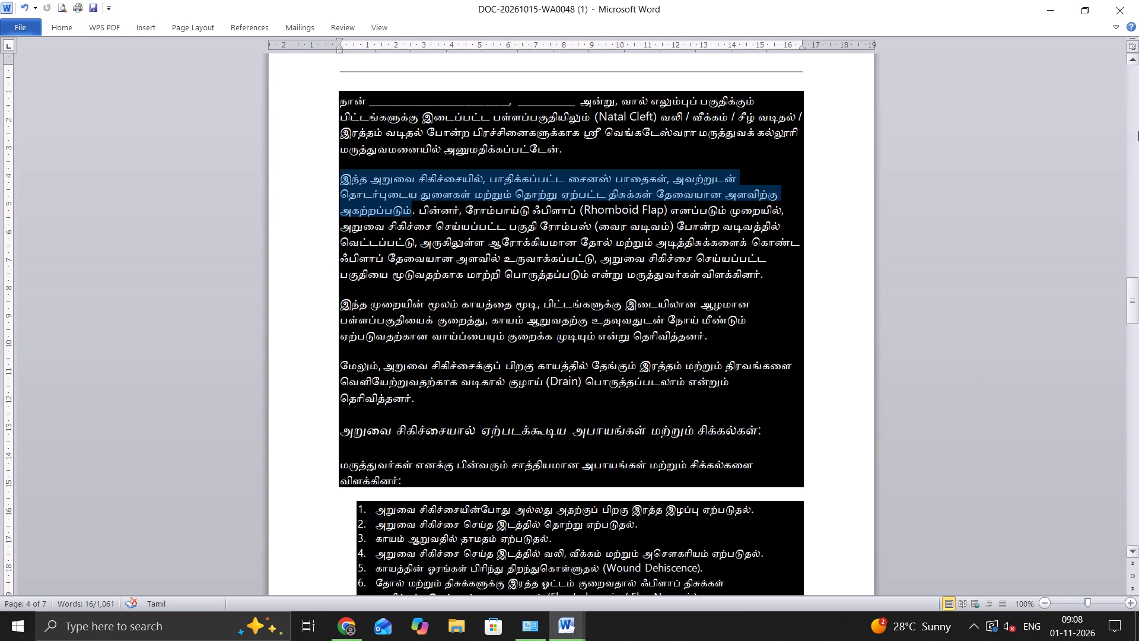
{"action": "left_click", "coordinate": [1059, 227]}
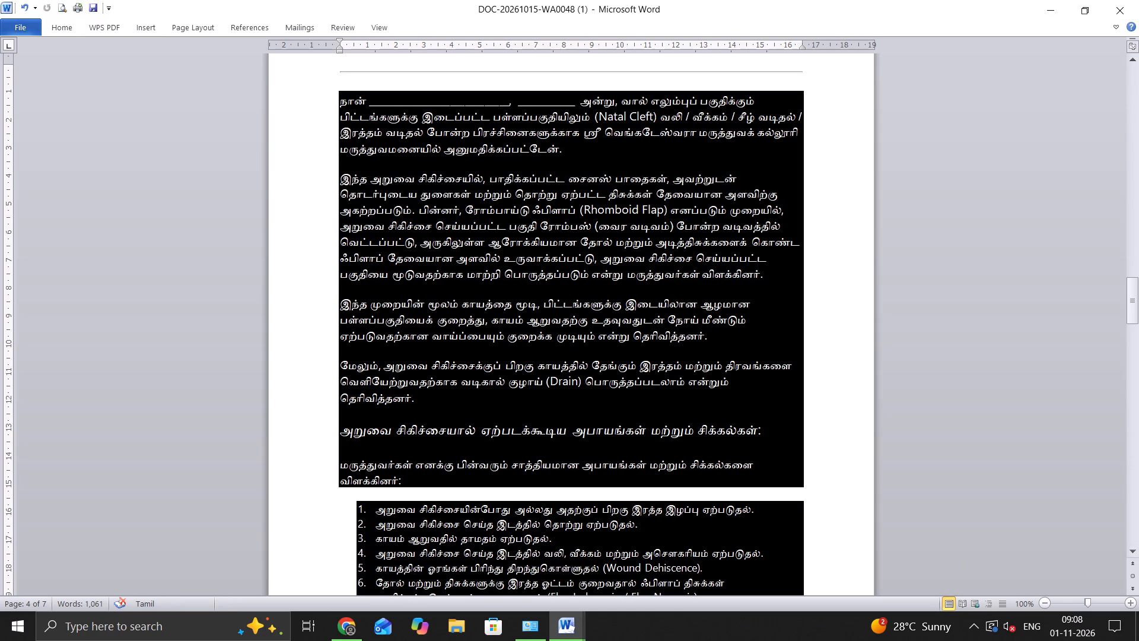
{"action": "left_click", "coordinate": [336, 627]}
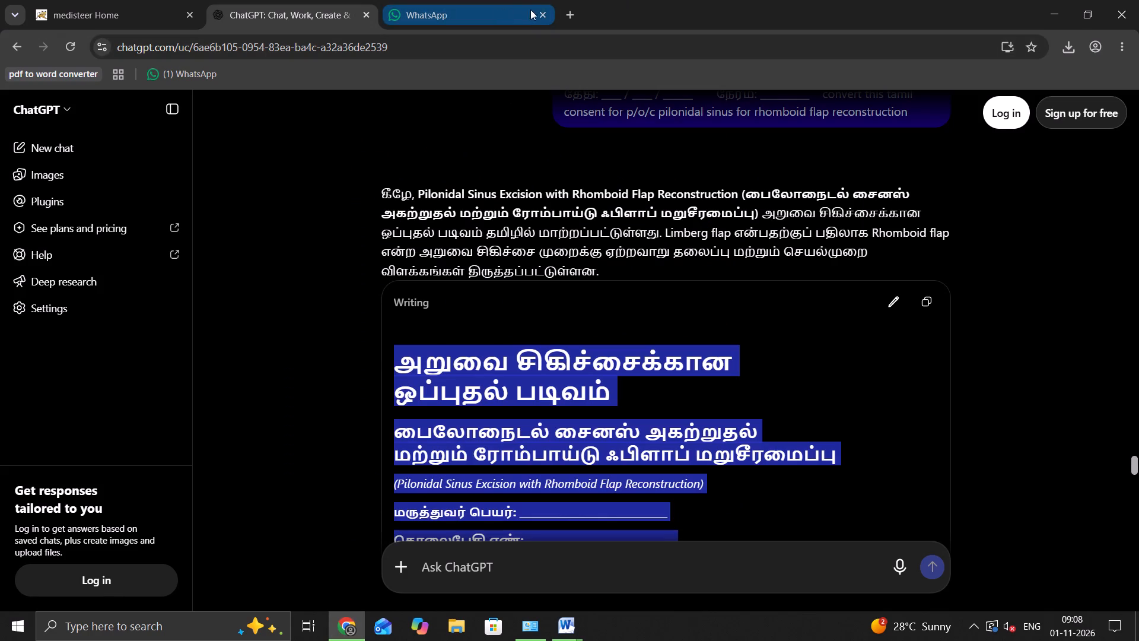
{"action": "left_click", "coordinate": [567, 11]}
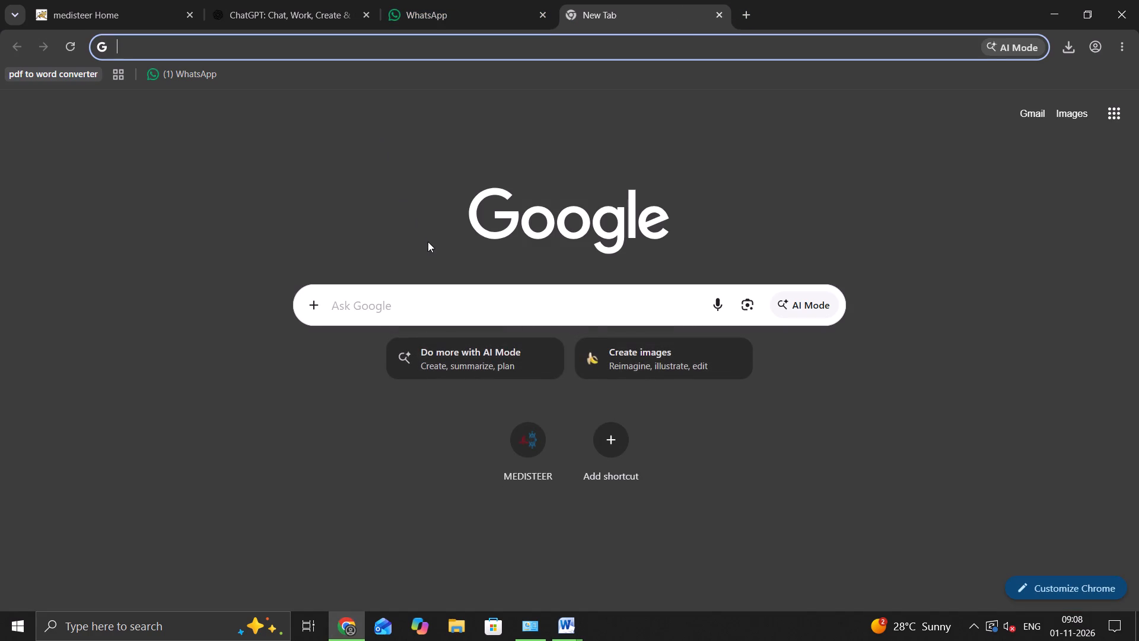
{"action": "type", "text": "agatrapattathu"}
{"action": "key", "text": "Return"}
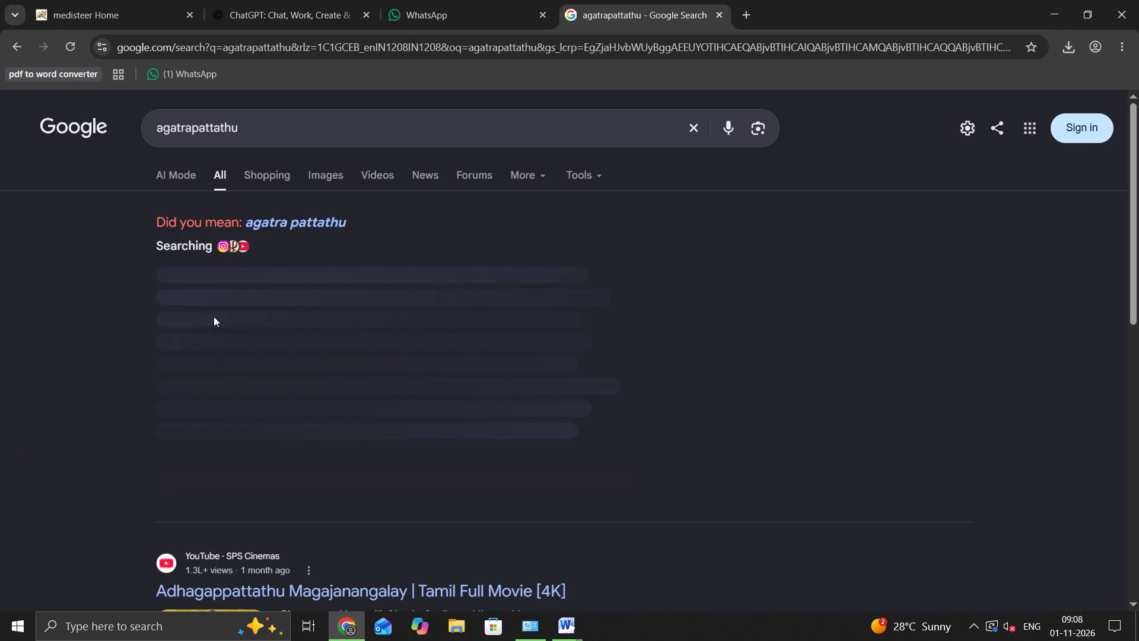
{"action": "left_click", "coordinate": [325, 128]}
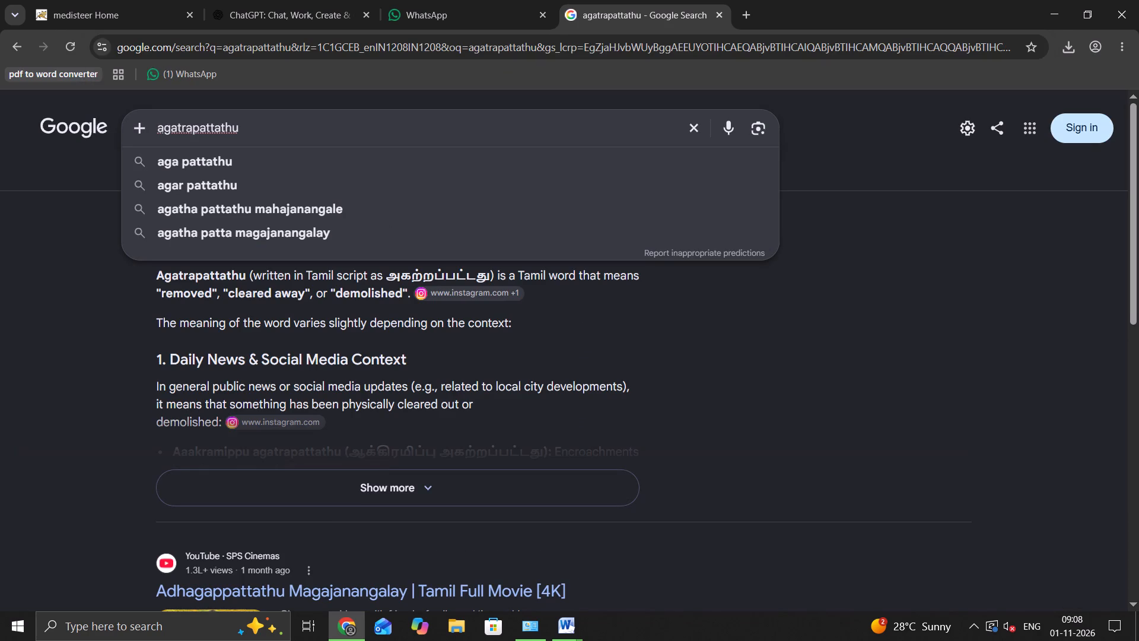
{"action": "left_click_drag", "start_coordinate": [390, 276], "coordinate": [494, 271]}
{"action": "key", "text": "ctrl+c"}
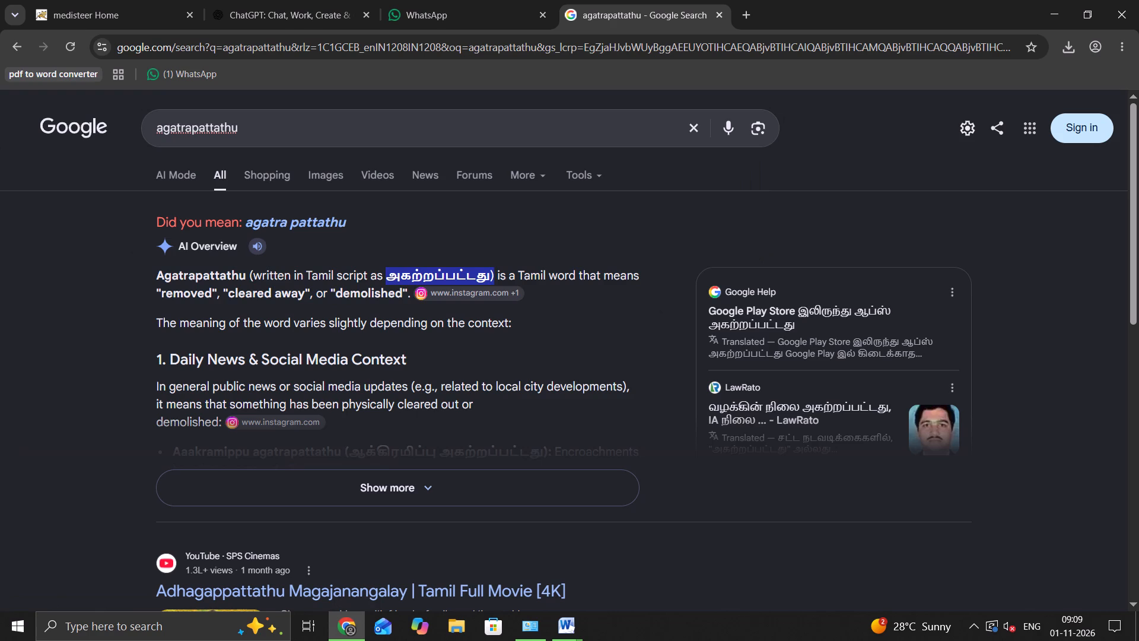
Switch to the DOC-20261015-WA0048 (1) document in Word and replace அகற்றப்படும் in the surgery paragraph with the copied அகற்றப்பட்டது.
{"action": "left_click", "coordinate": [561, 635]}
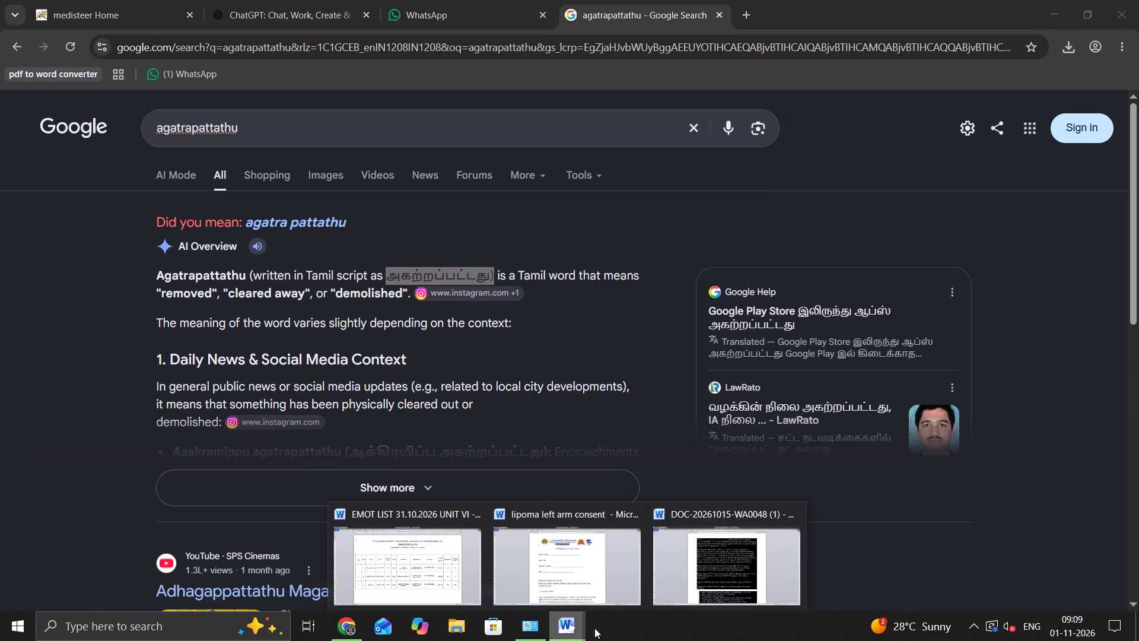
{"action": "left_click", "coordinate": [718, 561]}
{"action": "left_click", "coordinate": [411, 212]}
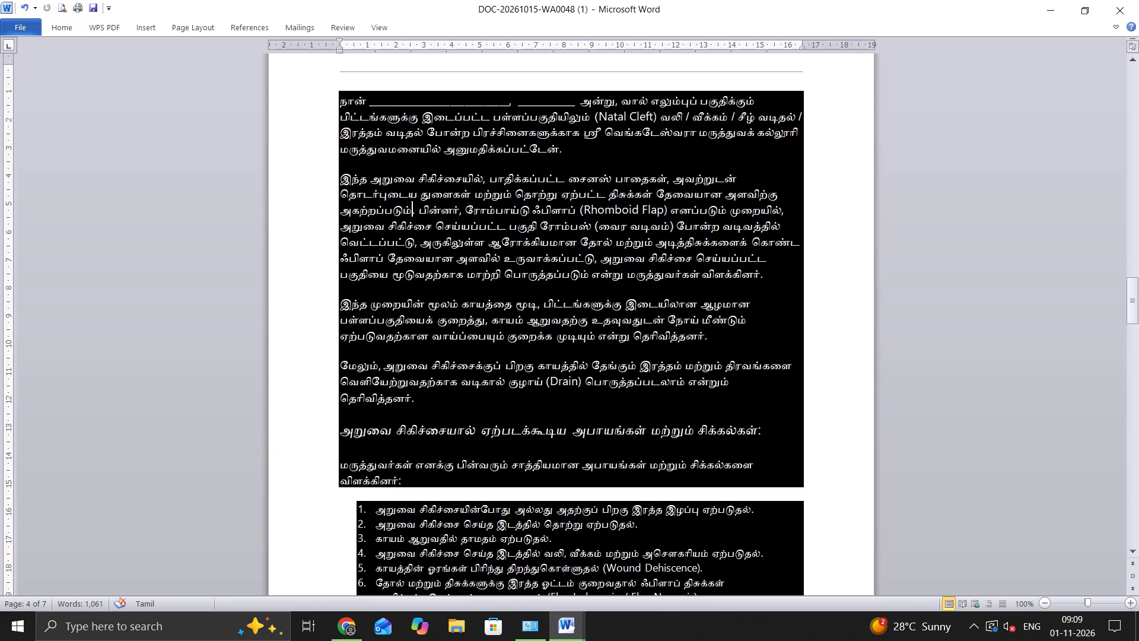
{"action": "key", "text": "BackSpace"}
{"action": "key", "text": "BackSpace"}
{"action": "key", "text": "BackSpace"}
{"action": "key", "text": "BackSpace"}
{"action": "key", "text": "BackSpace"}
{"action": "key", "text": "BackSpace"}
{"action": "key", "text": "BackSpace"}
{"action": "key", "text": "BackSpace"}
{"action": "key", "text": "BackSpace"}
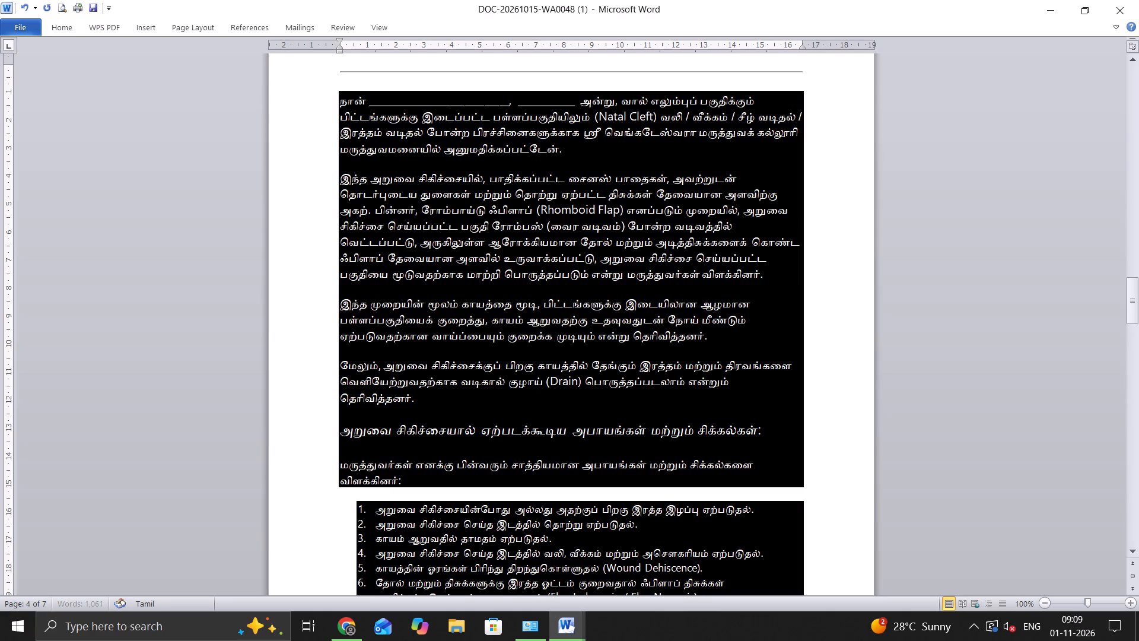
{"action": "key", "text": "BackSpace"}
{"action": "key", "text": "BackSpace"}
{"action": "key", "text": "BackSpace"}
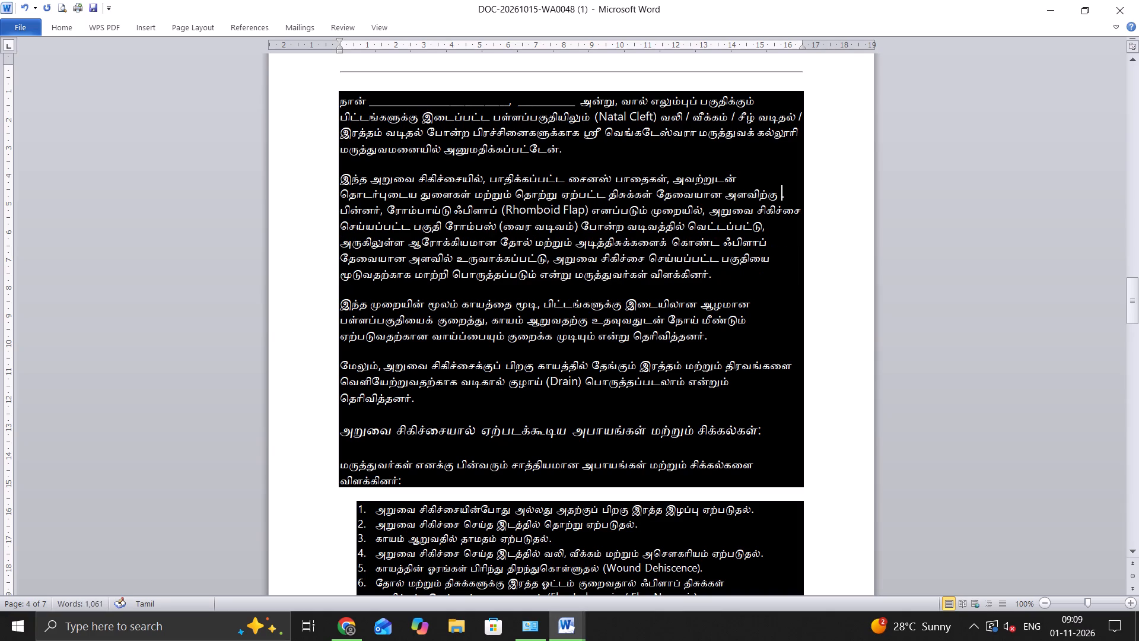
{"action": "key", "text": "ctrl+v"}
{"action": "key", "text": "BackSpace"}
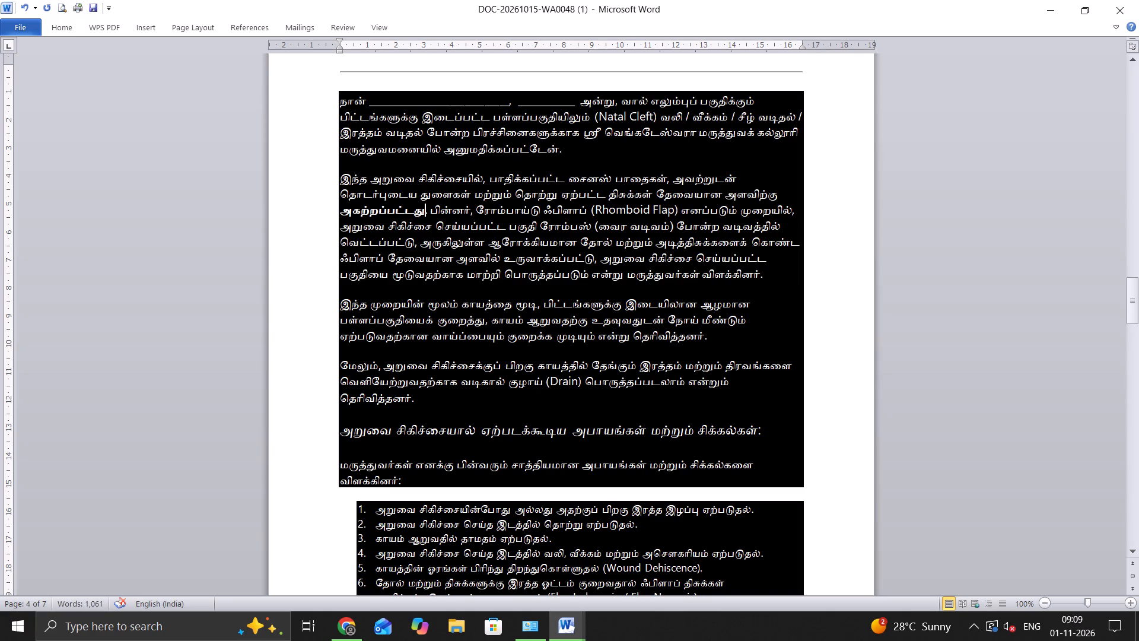
Remove the bold formatting from the pasted word அகற்றப்பட்டது in the surgery paragraph.
{"action": "left_click_drag", "start_coordinate": [343, 215], "coordinate": [410, 222]}
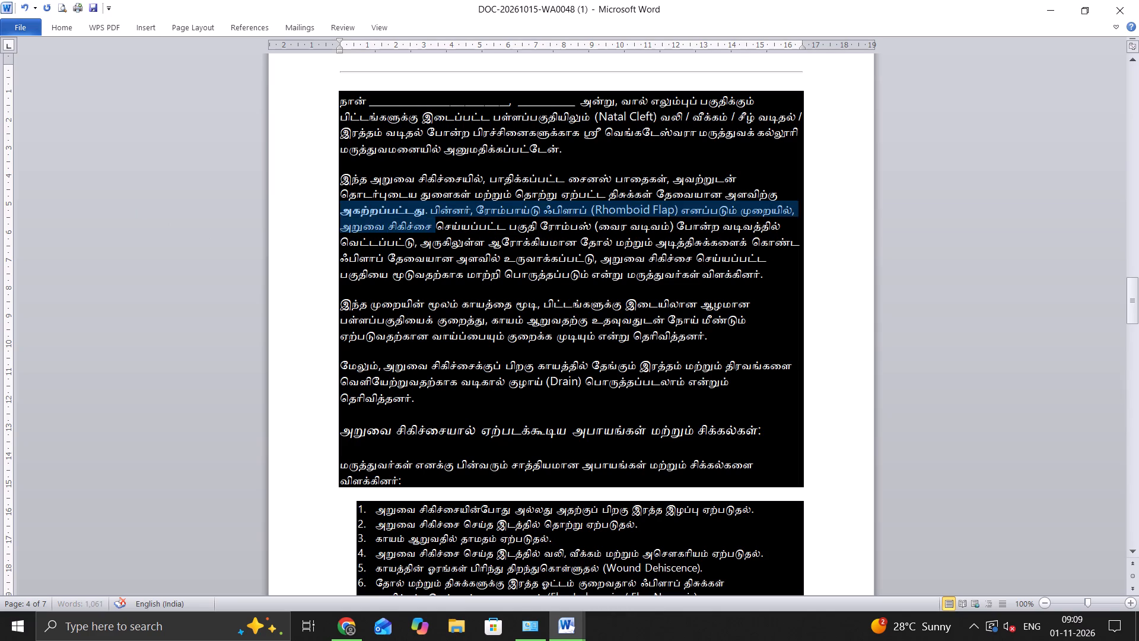
{"action": "left_click_drag", "start_coordinate": [410, 222], "coordinate": [421, 214]}
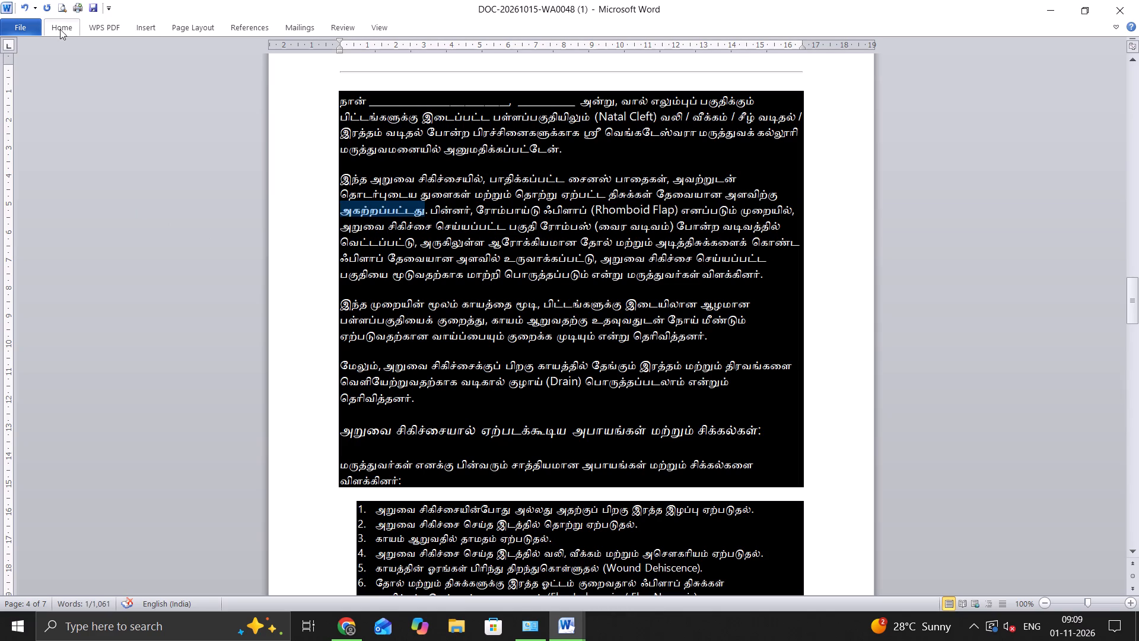
{"action": "left_click", "coordinate": [63, 27]}
{"action": "left_click", "coordinate": [112, 69]}
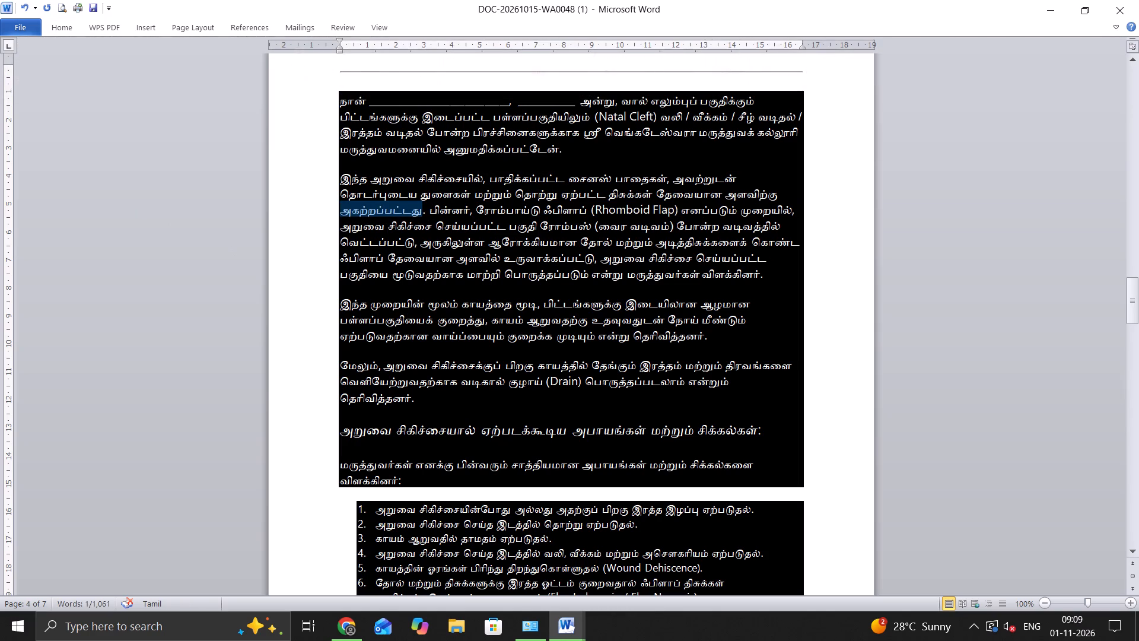
{"action": "left_click", "coordinate": [289, 264]}
{"action": "left_click", "coordinate": [310, 162]}
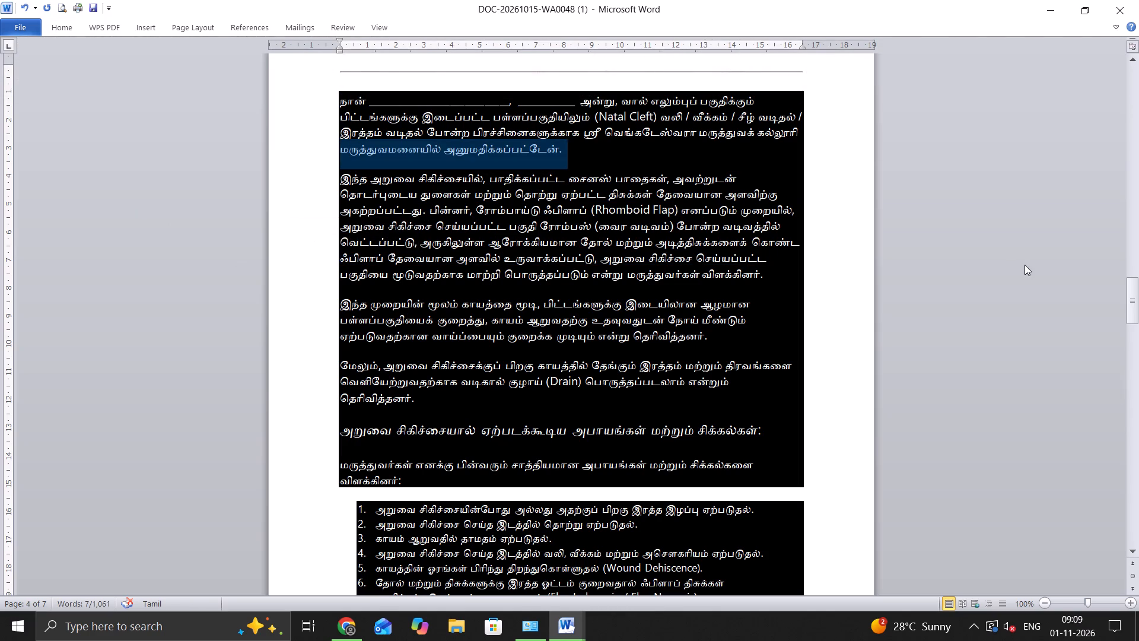
{"action": "left_click", "coordinate": [1025, 265]}
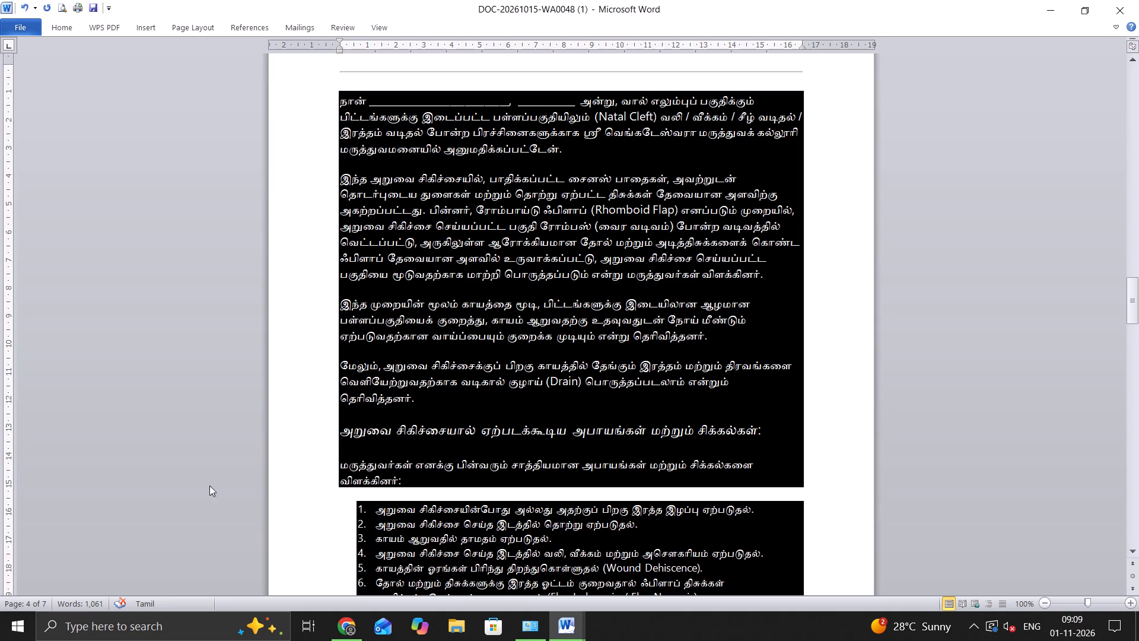
Delete the paragraph about placing a drain after surgery, above the risks and complications heading, along with its leftover full stop.
{"action": "scroll", "coordinate": [255, 436], "scroll_direction": "down", "scroll_amount": 1}
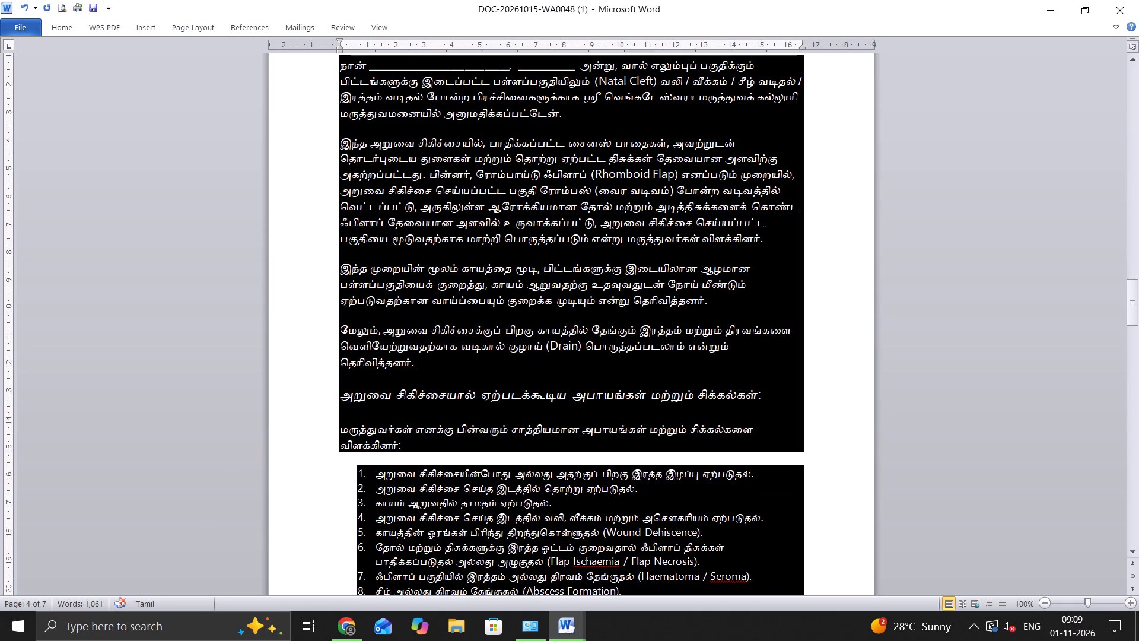
{"action": "scroll", "coordinate": [453, 373], "scroll_direction": "down", "scroll_amount": 1}
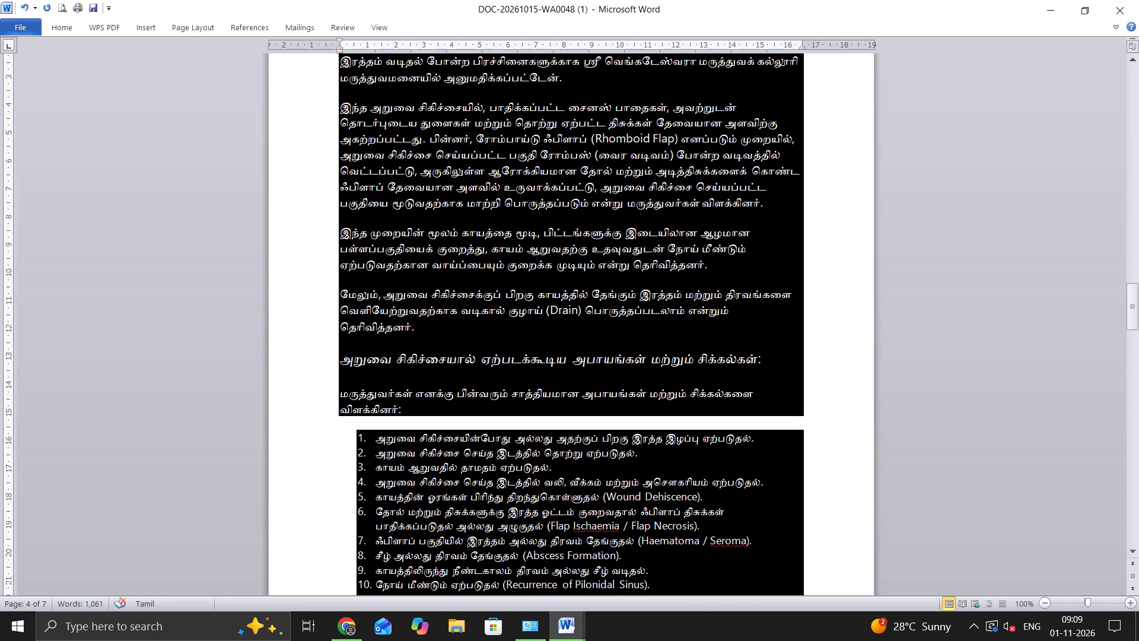
{"action": "left_click", "coordinate": [340, 294]}
{"action": "left_click_drag", "start_coordinate": [340, 294], "coordinate": [348, 299]}
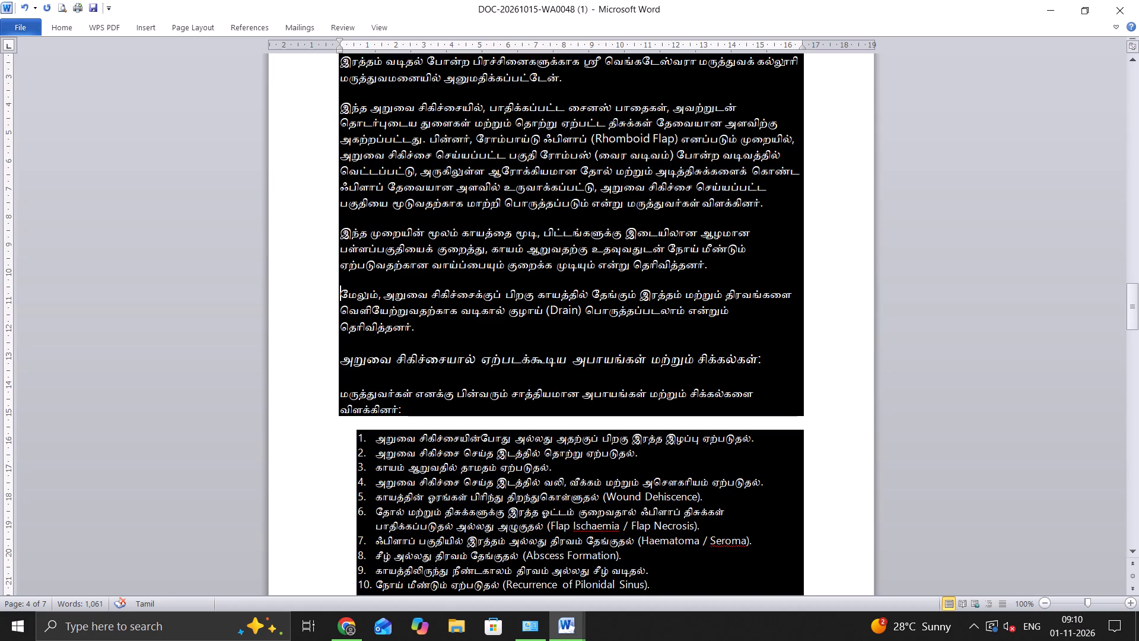
{"action": "left_click_drag", "start_coordinate": [348, 299], "coordinate": [408, 330]}
{"action": "key", "text": "BackSpace"}
{"action": "key", "text": "BackSpace"}
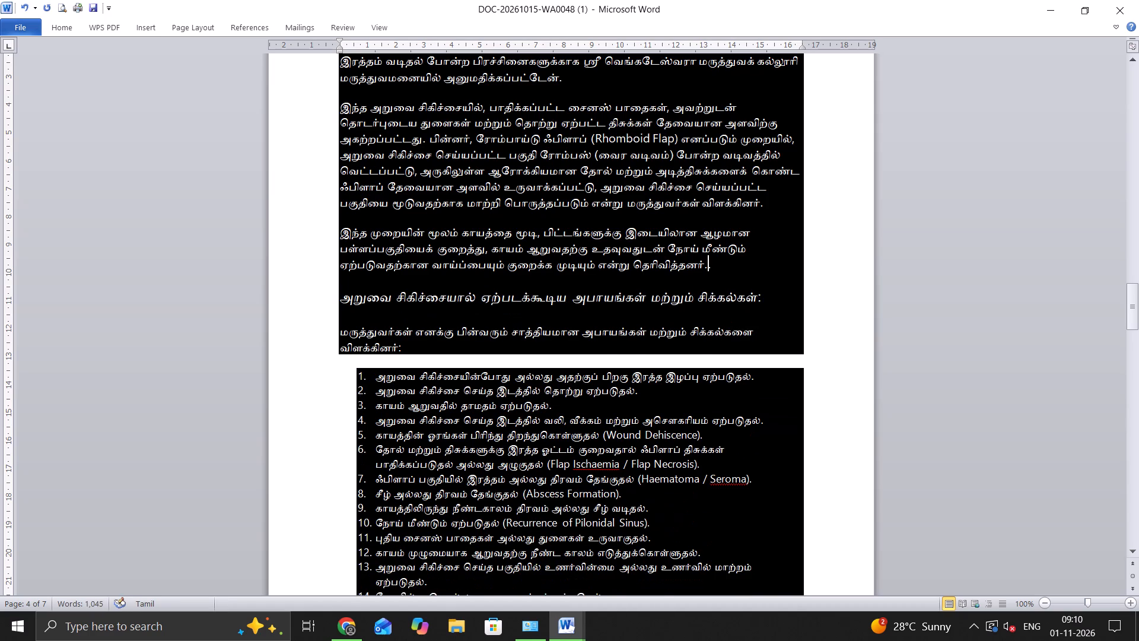
{"action": "key", "text": "BackSpace"}
Look through the Tamil lists of surgical risks and benefits and the postoperative care section, checking which items to keep.
{"action": "scroll", "coordinate": [513, 453], "scroll_direction": "down", "scroll_amount": 1}
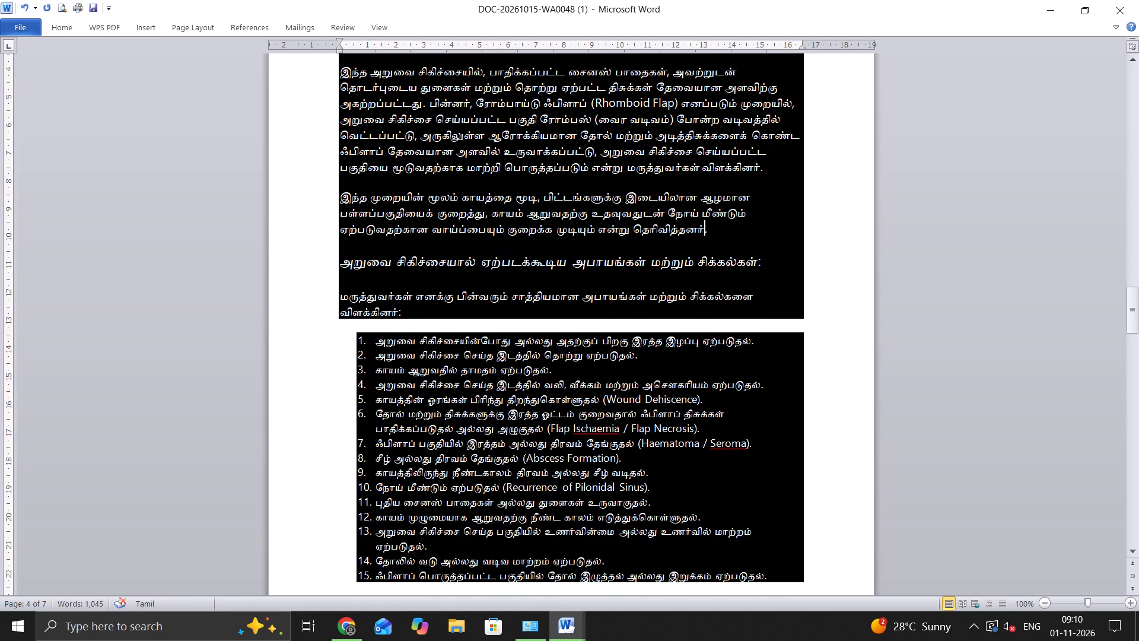
{"action": "scroll", "coordinate": [463, 352], "scroll_direction": "down", "scroll_amount": 14}
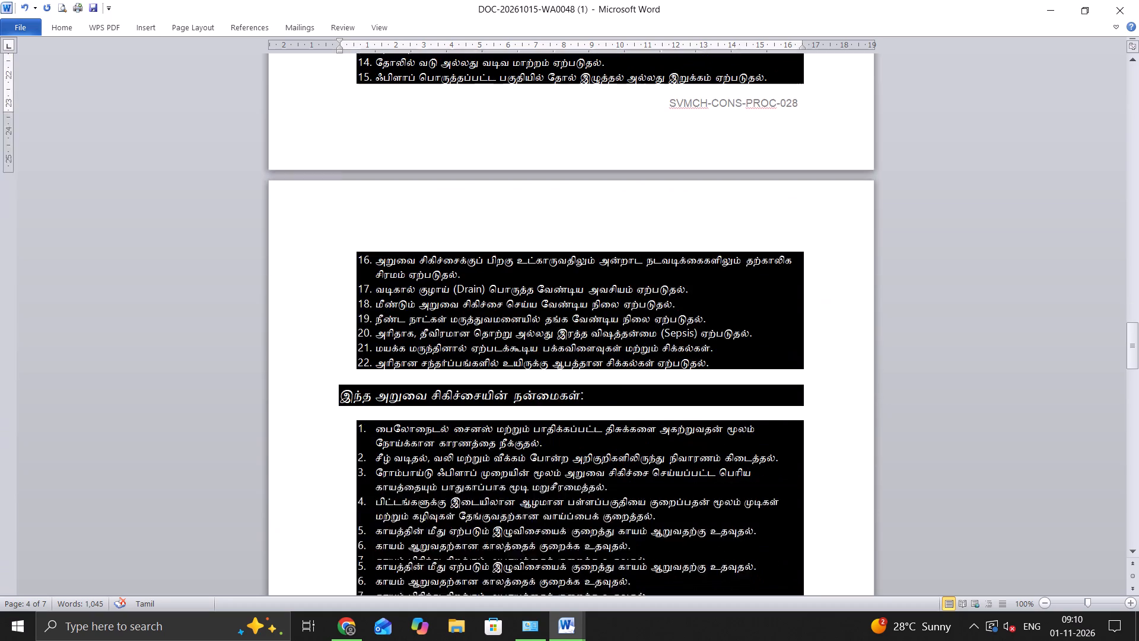
{"action": "scroll", "coordinate": [463, 352], "scroll_direction": "down", "scroll_amount": 11}
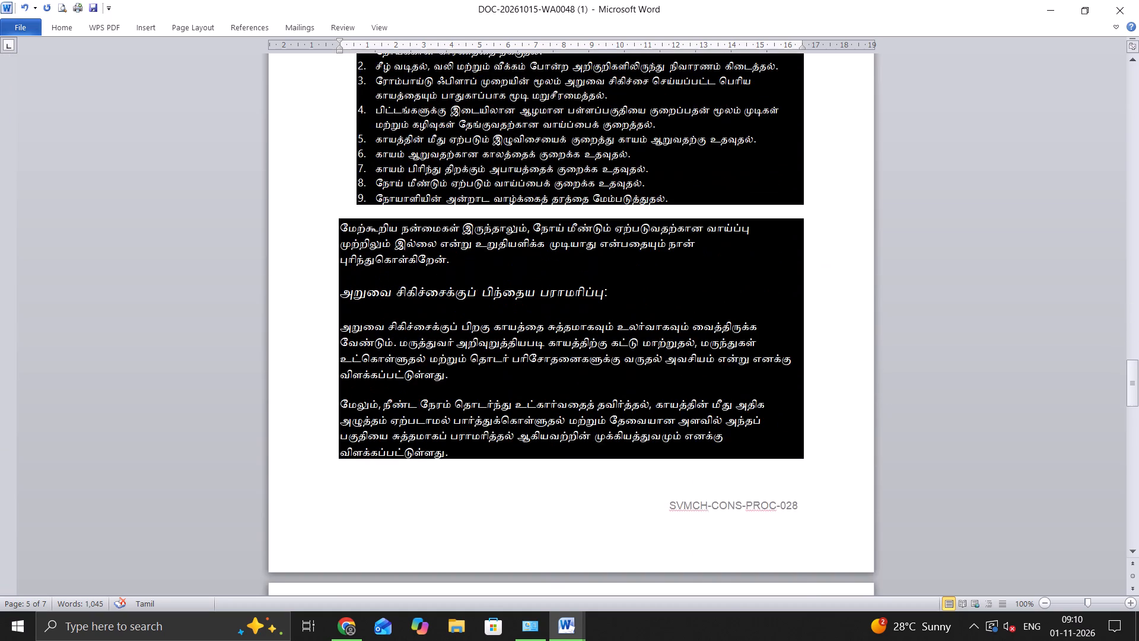
{"action": "scroll", "coordinate": [463, 352], "scroll_direction": "up", "scroll_amount": 19}
{"action": "scroll", "coordinate": [464, 344], "scroll_direction": "up", "scroll_amount": 3}
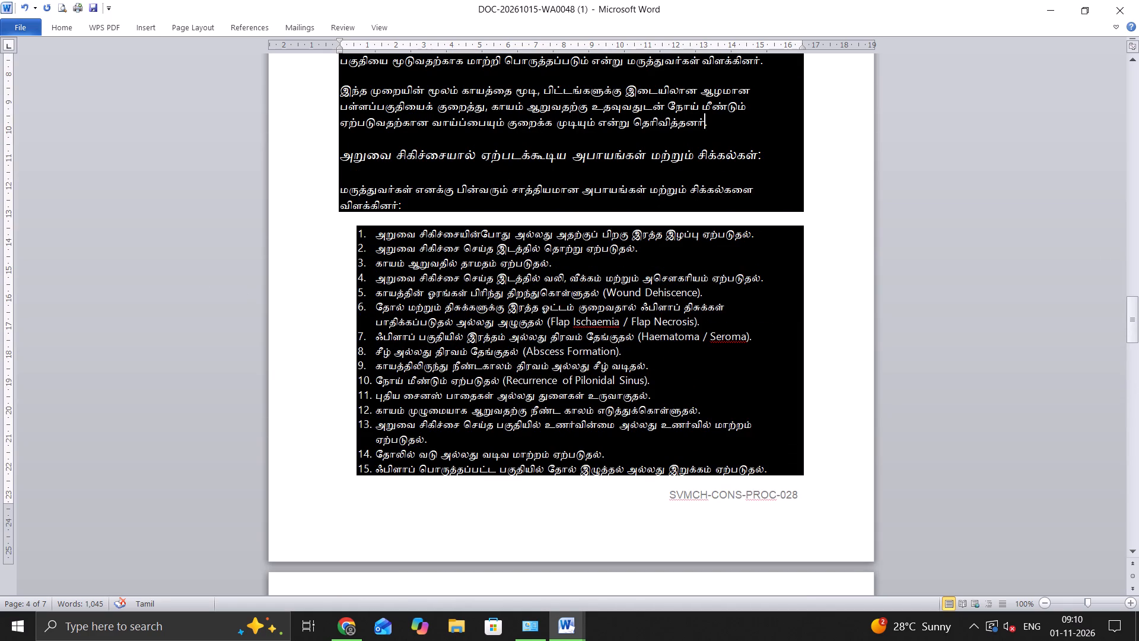
{"action": "scroll", "coordinate": [501, 366], "scroll_direction": "down", "scroll_amount": 2}
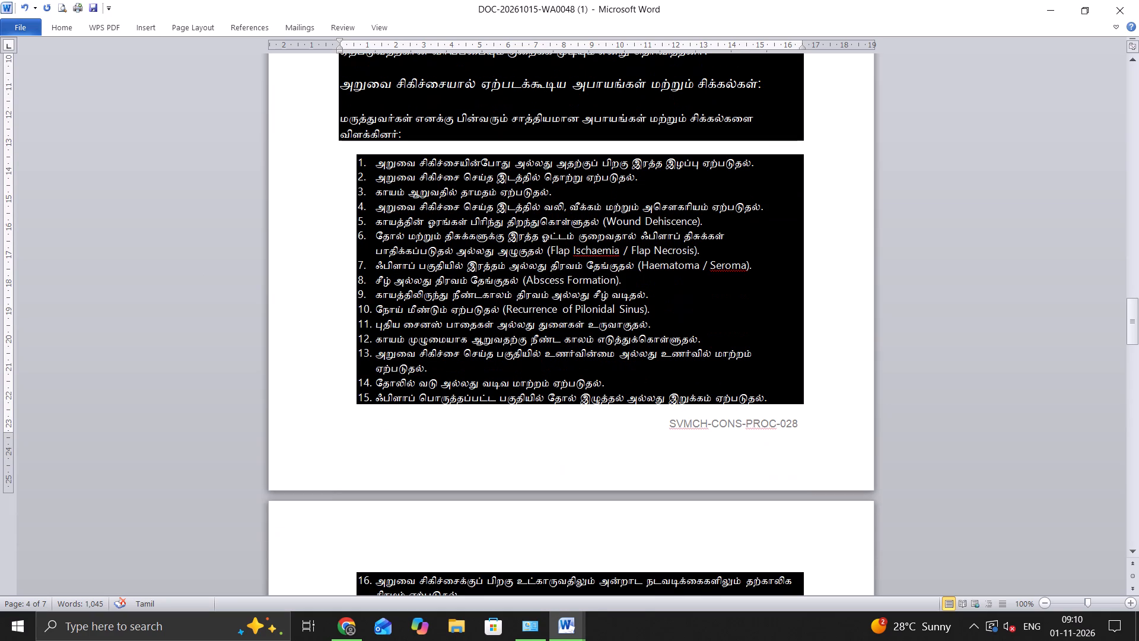
{"action": "scroll", "coordinate": [481, 351], "scroll_direction": "down", "scroll_amount": 3}
{"action": "scroll", "coordinate": [312, 376], "scroll_direction": "down", "scroll_amount": 5}
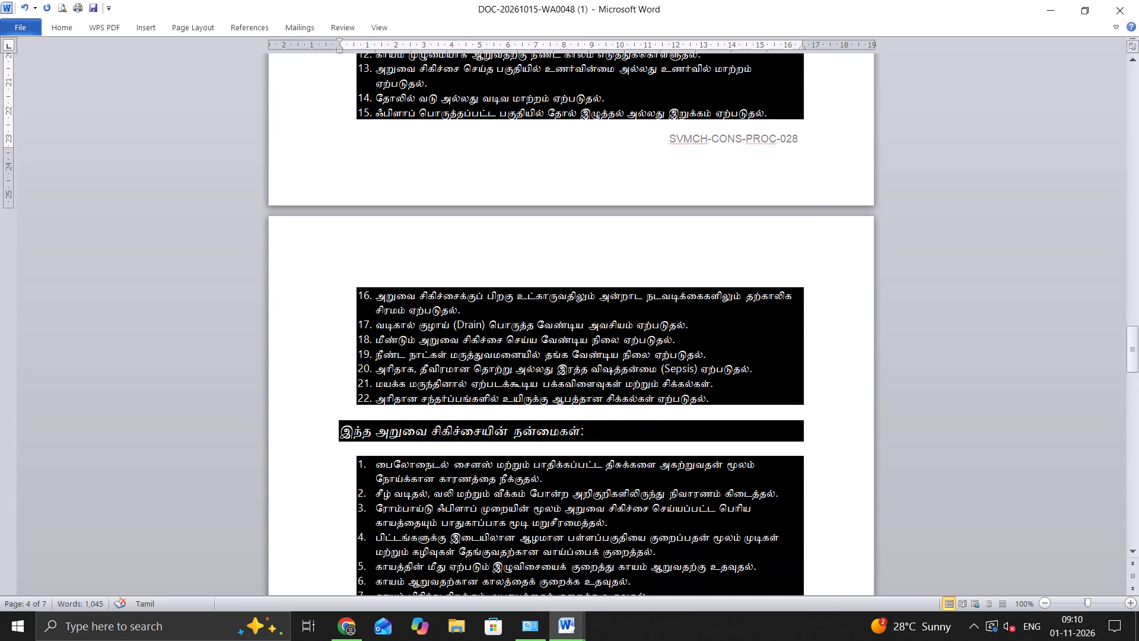
{"action": "scroll", "coordinate": [312, 375], "scroll_direction": "down", "scroll_amount": 3}
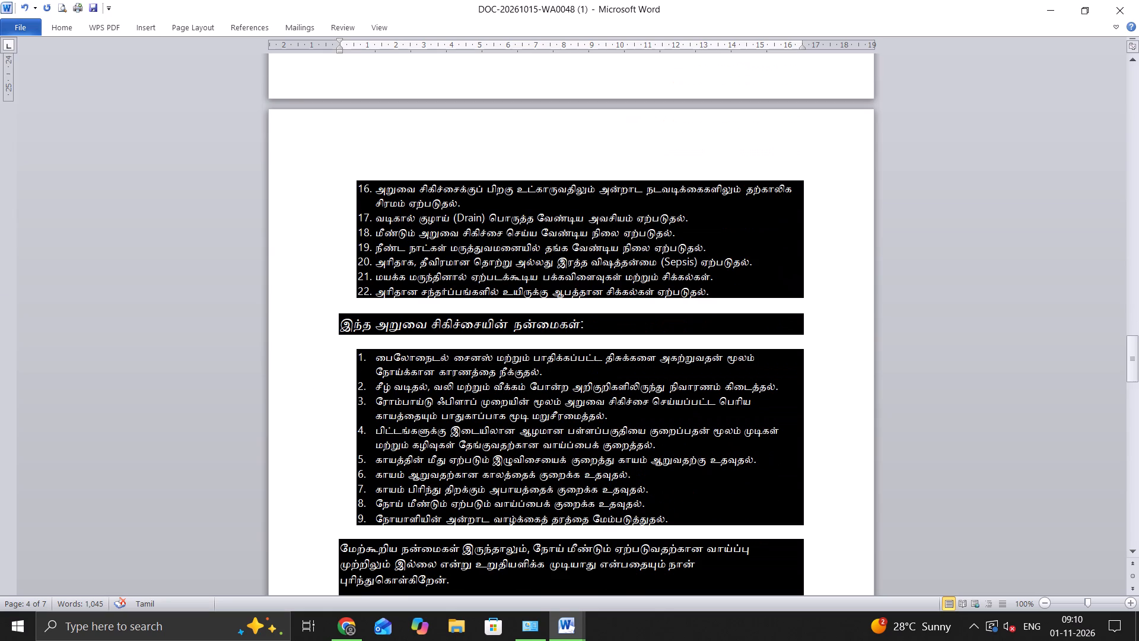
{"action": "scroll", "coordinate": [312, 372], "scroll_direction": "down", "scroll_amount": 3}
{"action": "scroll", "coordinate": [437, 259], "scroll_direction": "up", "scroll_amount": 10}
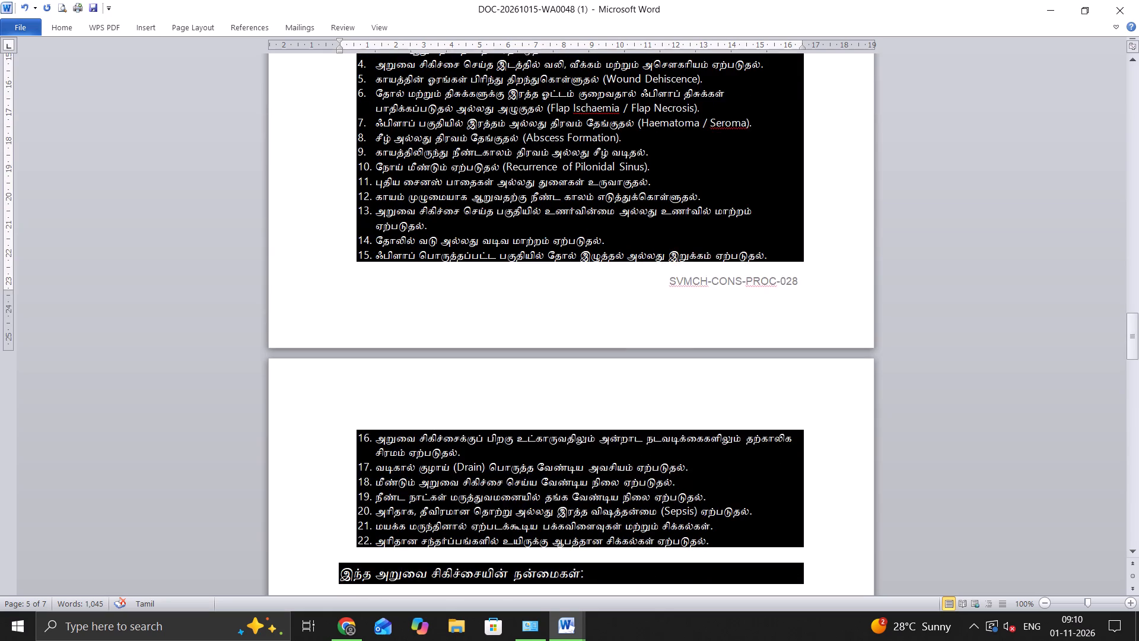
{"action": "scroll", "coordinate": [408, 301], "scroll_direction": "up", "scroll_amount": 5}
{"action": "scroll", "coordinate": [408, 301], "scroll_direction": "down", "scroll_amount": 1}
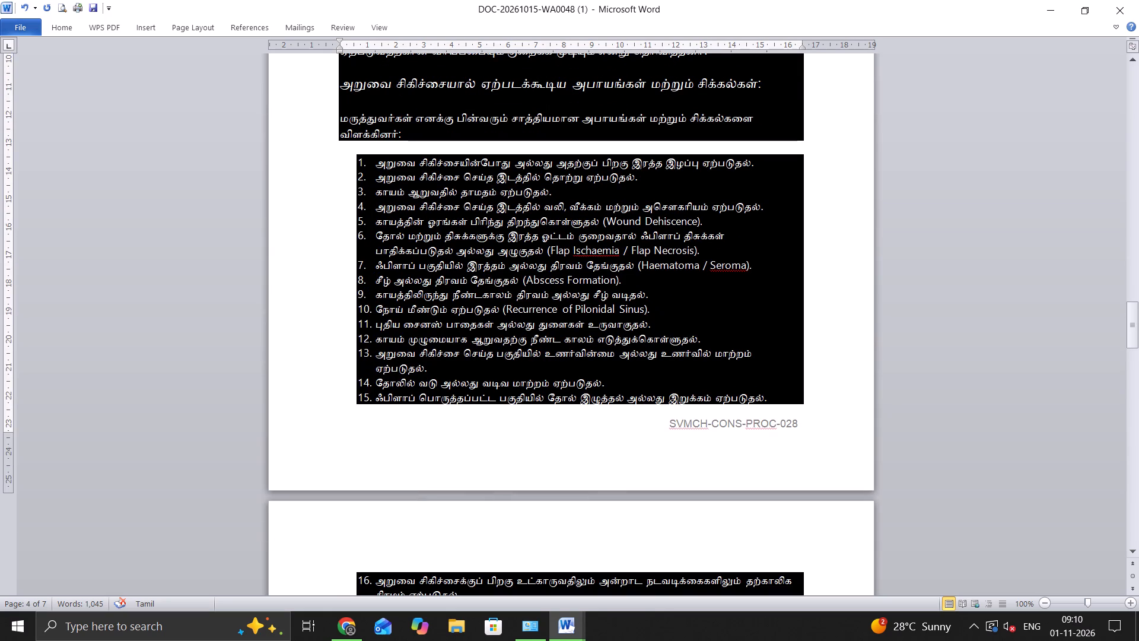
{"action": "scroll", "coordinate": [618, 130], "scroll_direction": "down", "scroll_amount": 5}
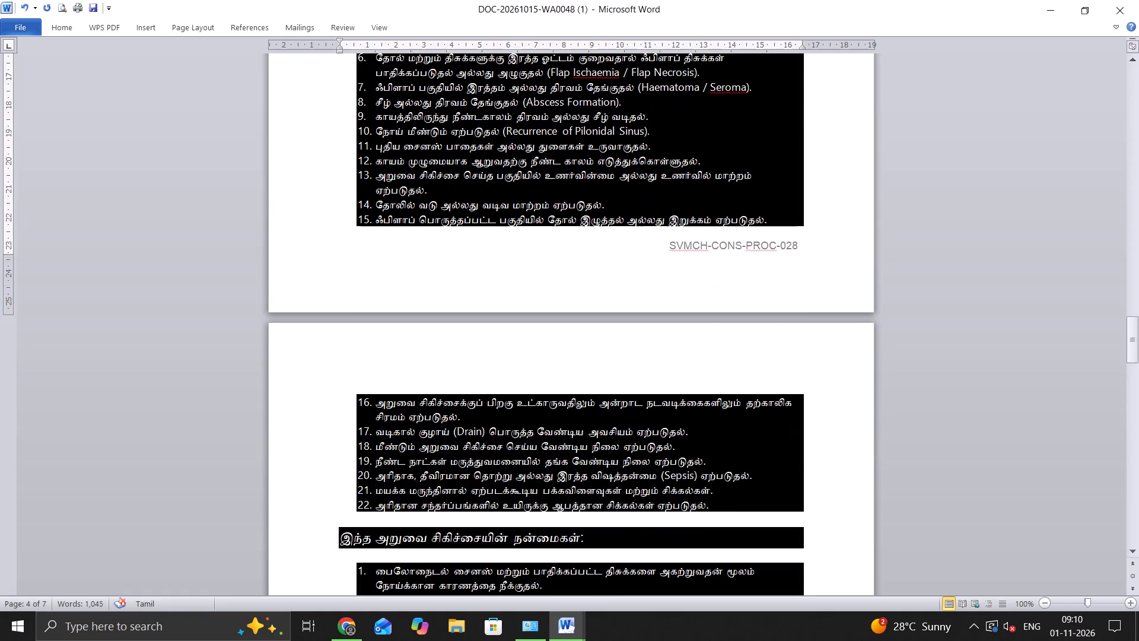
{"action": "scroll", "coordinate": [618, 130], "scroll_direction": "down", "scroll_amount": 4}
{"action": "scroll", "coordinate": [618, 130], "scroll_direction": "up", "scroll_amount": 1}
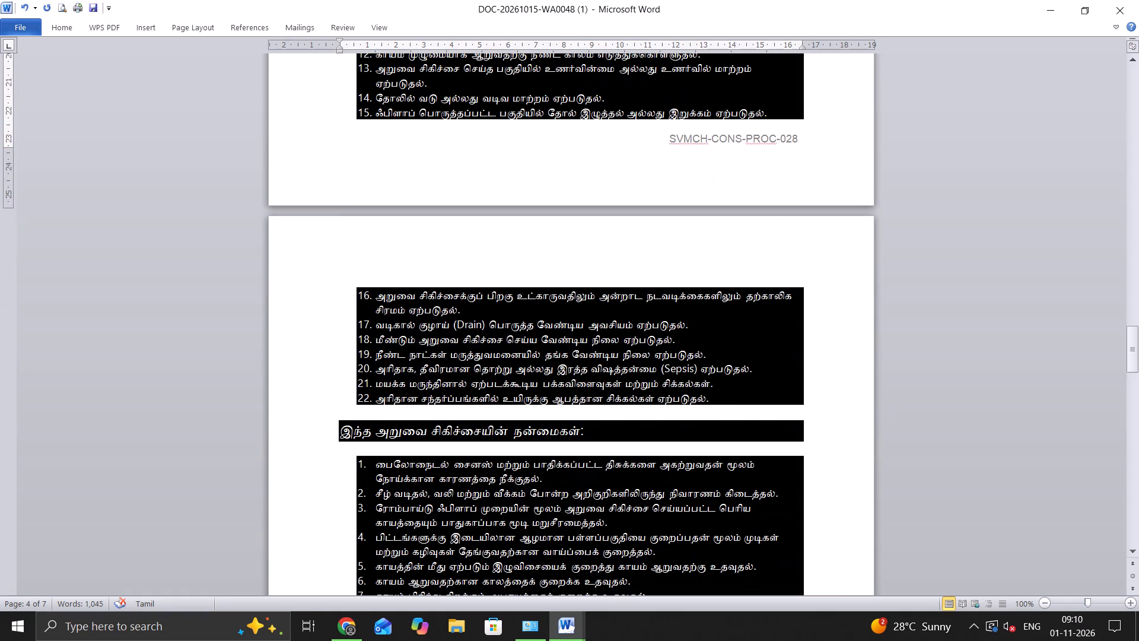
{"action": "scroll", "coordinate": [618, 130], "scroll_direction": "down", "scroll_amount": 5}
{"action": "scroll", "coordinate": [374, 267], "scroll_direction": "up", "scroll_amount": 13}
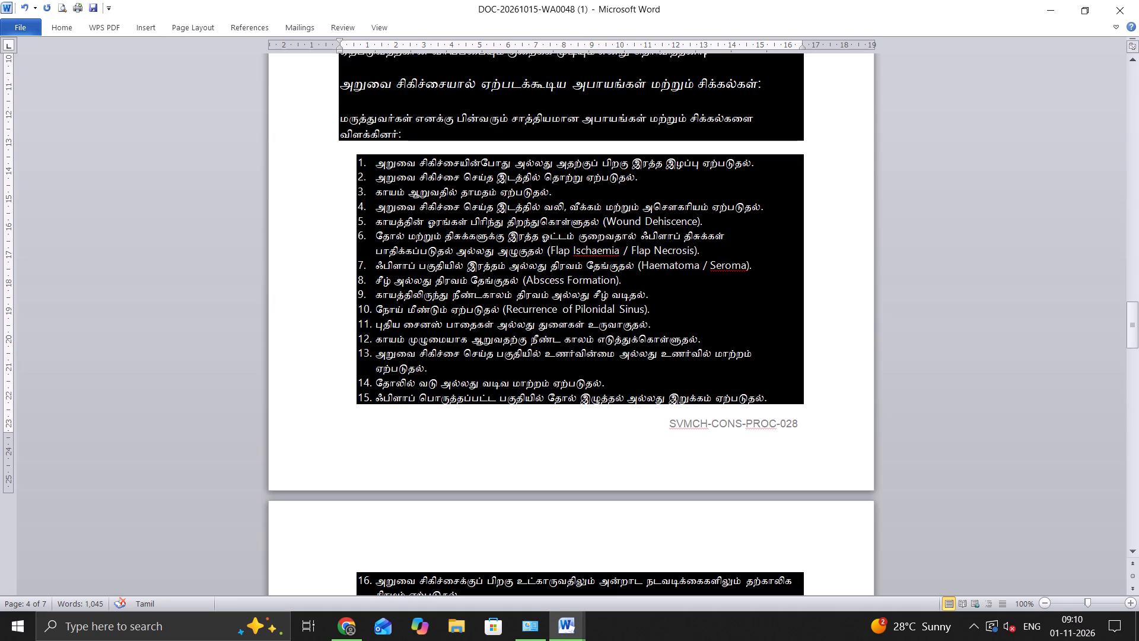
Delete the risk item on prolonged fluid or pus discharge from the wound, keeping the recurrence item in the numbered list.
{"action": "left_click_drag", "start_coordinate": [379, 297], "coordinate": [638, 294]}
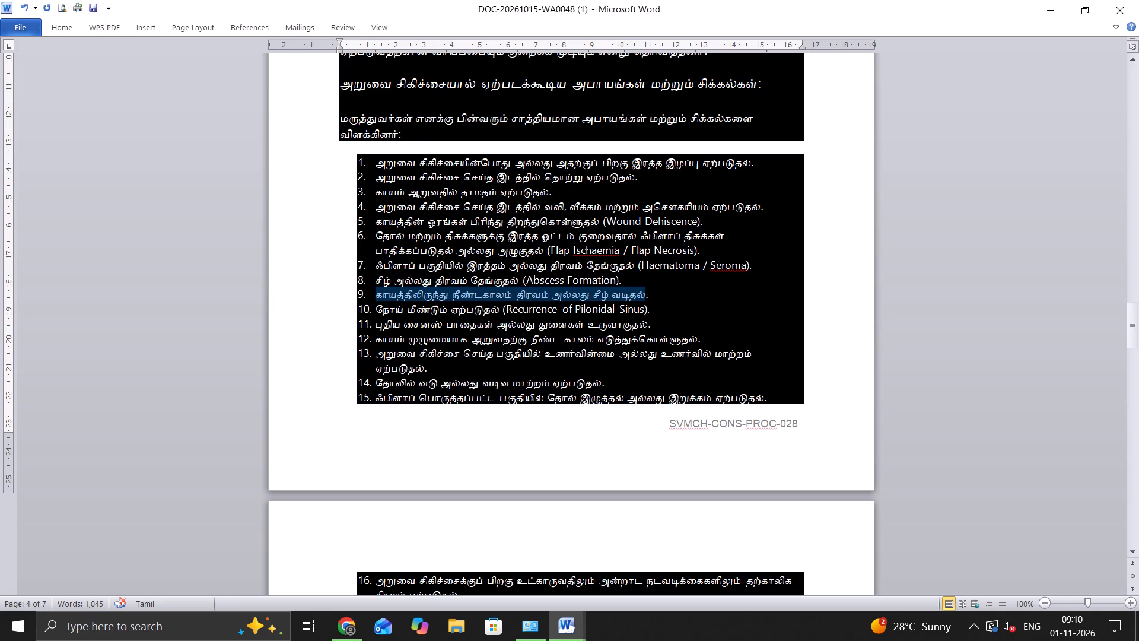
{"action": "left_click_drag", "start_coordinate": [638, 294], "coordinate": [651, 294]}
{"action": "key", "text": "BackSpace"}
{"action": "key", "text": "BackSpace"}
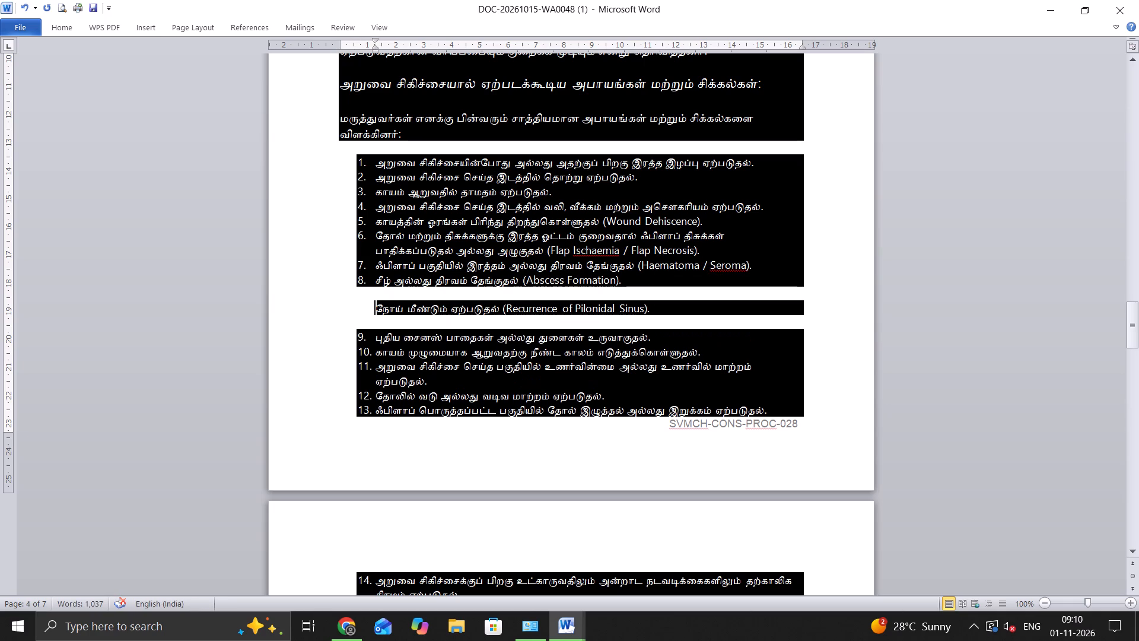
{"action": "key", "text": "ctrl+z"}
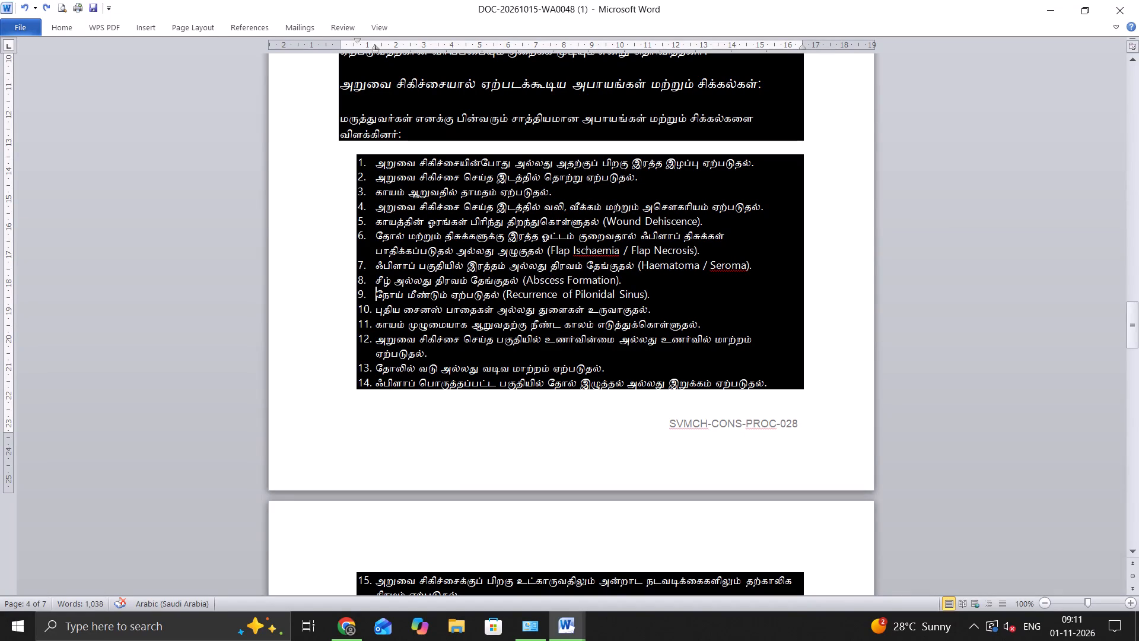
Delete the Haematoma / Seroma item from the numbered risk list and close the gap it leaves.
{"action": "left_click_drag", "start_coordinate": [759, 264], "coordinate": [368, 269]}
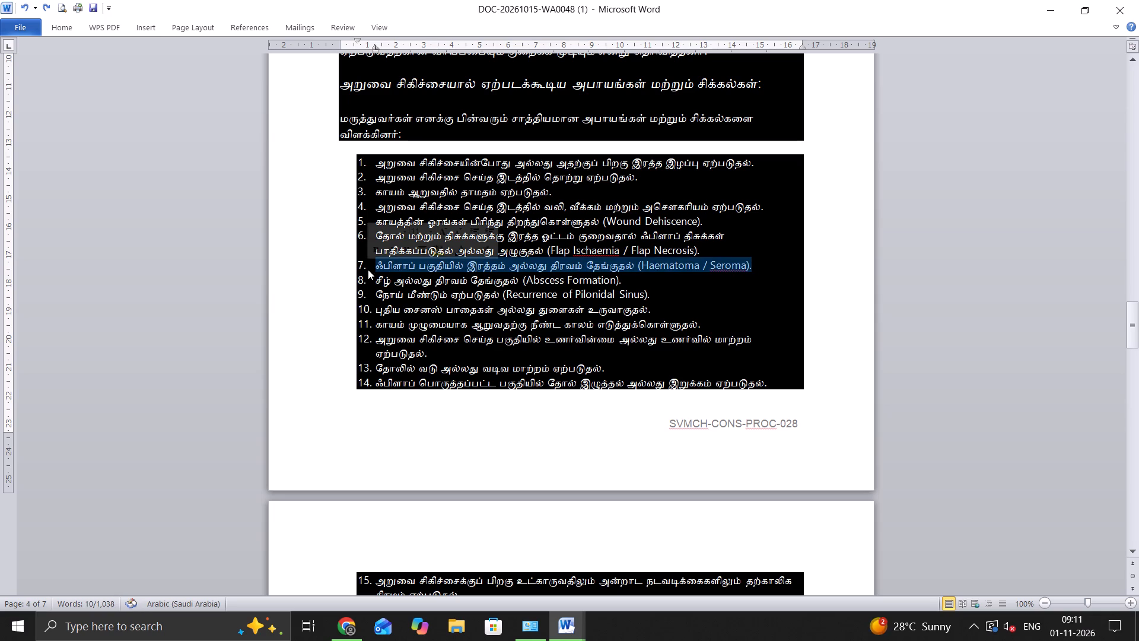
{"action": "key", "text": "BackSpace"}
{"action": "key", "text": "BackSpace"}
{"action": "key", "text": "BackSpace"}
{"action": "key", "text": "BackSpace"}
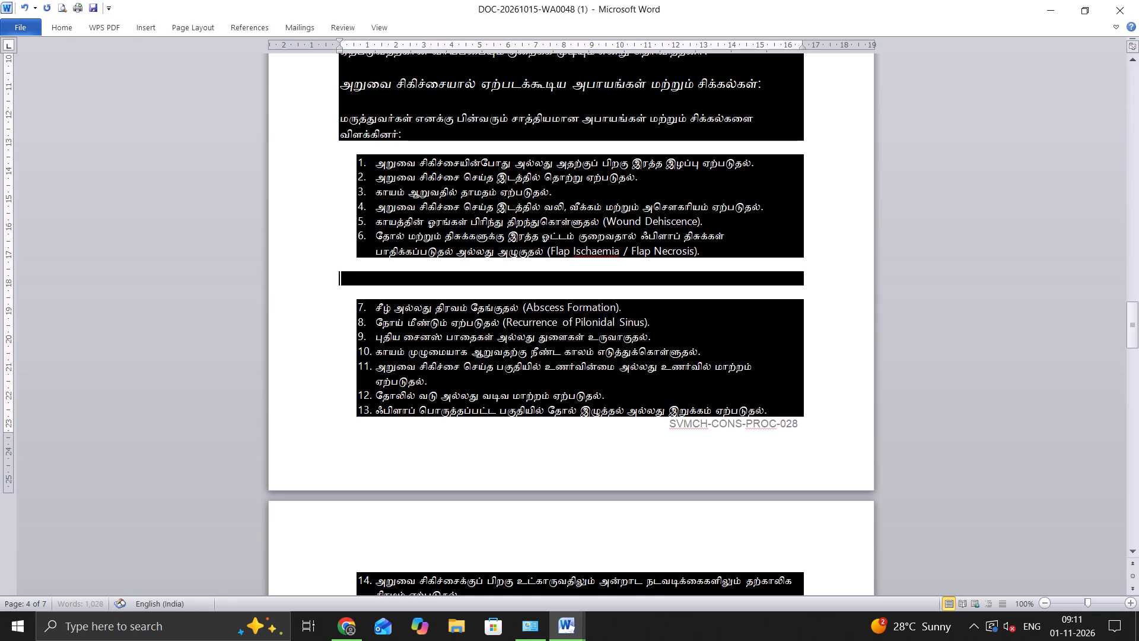
{"action": "key", "text": "BackSpace"}
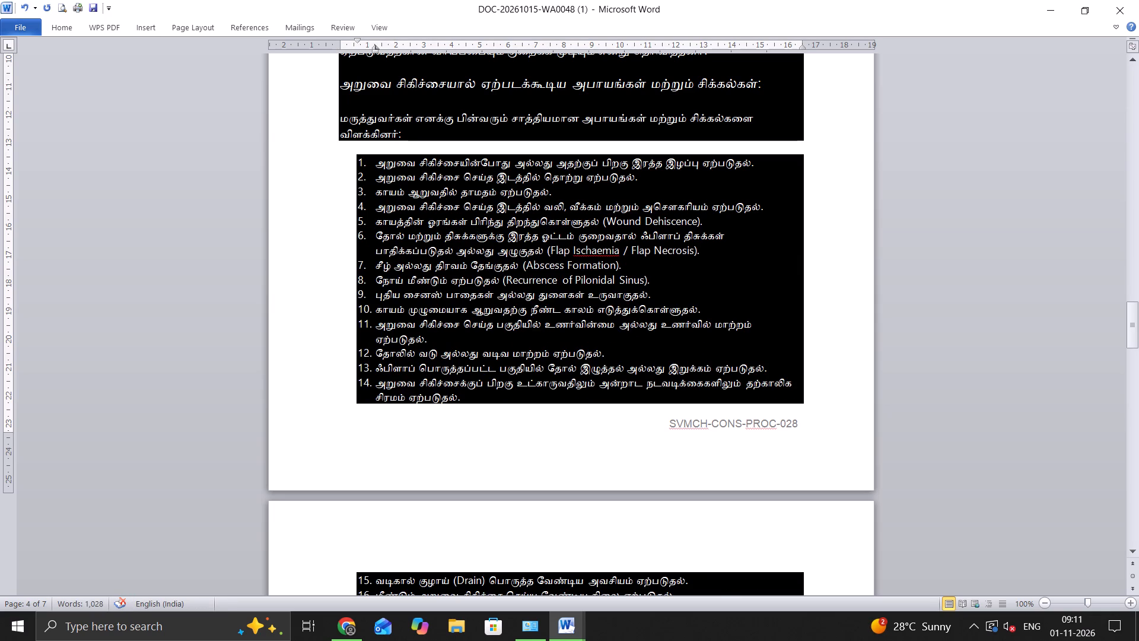
Delete the risk item on new sinus tracts or openings forming, keeping the prolonged-healing item as its own numbered entry.
{"action": "left_click_drag", "start_coordinate": [652, 296], "coordinate": [295, 303]}
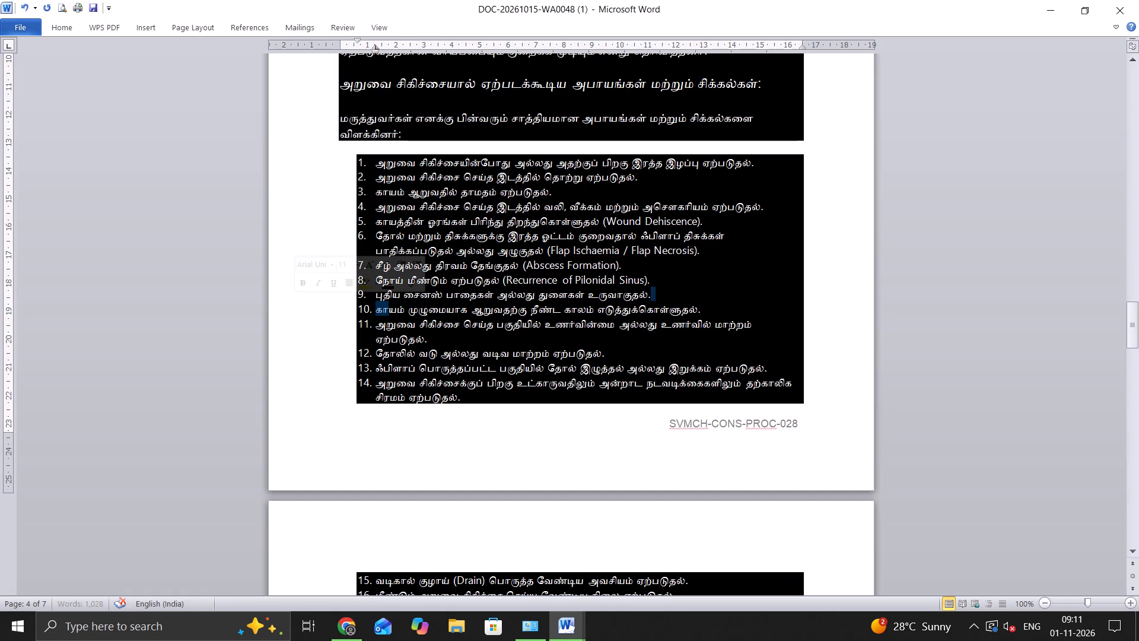
{"action": "left_click_drag", "start_coordinate": [375, 295], "coordinate": [669, 299]}
{"action": "key", "text": "BackSpace"}
{"action": "key", "text": "BackSpace"}
{"action": "key", "text": "BackSpace"}
{"action": "key", "text": "BackSpace"}
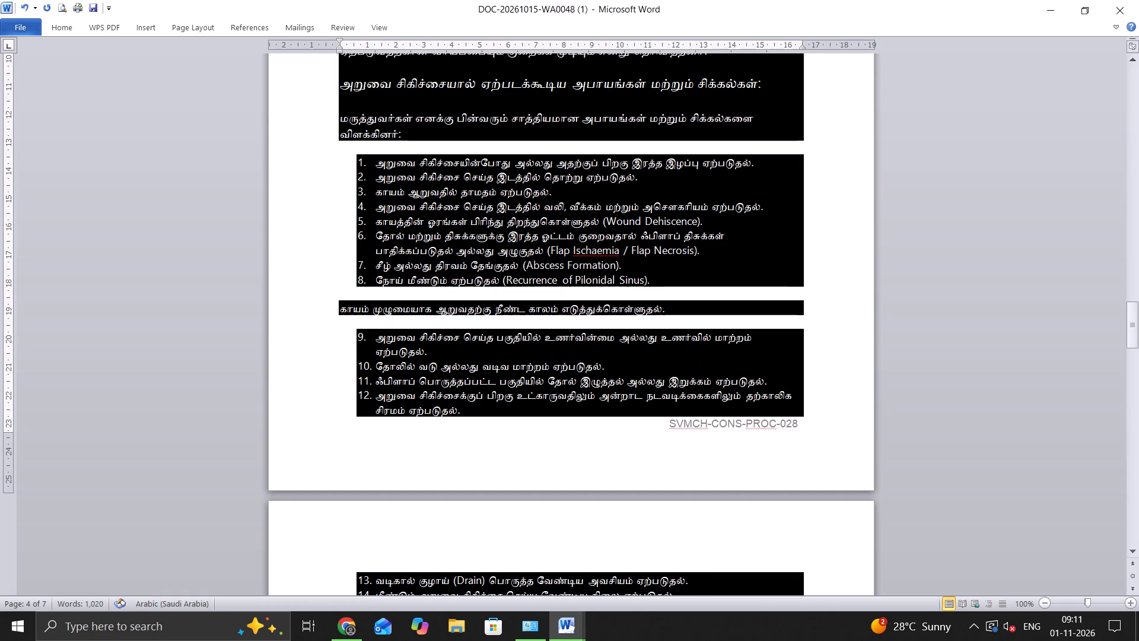
{"action": "key", "text": "BackSpace"}
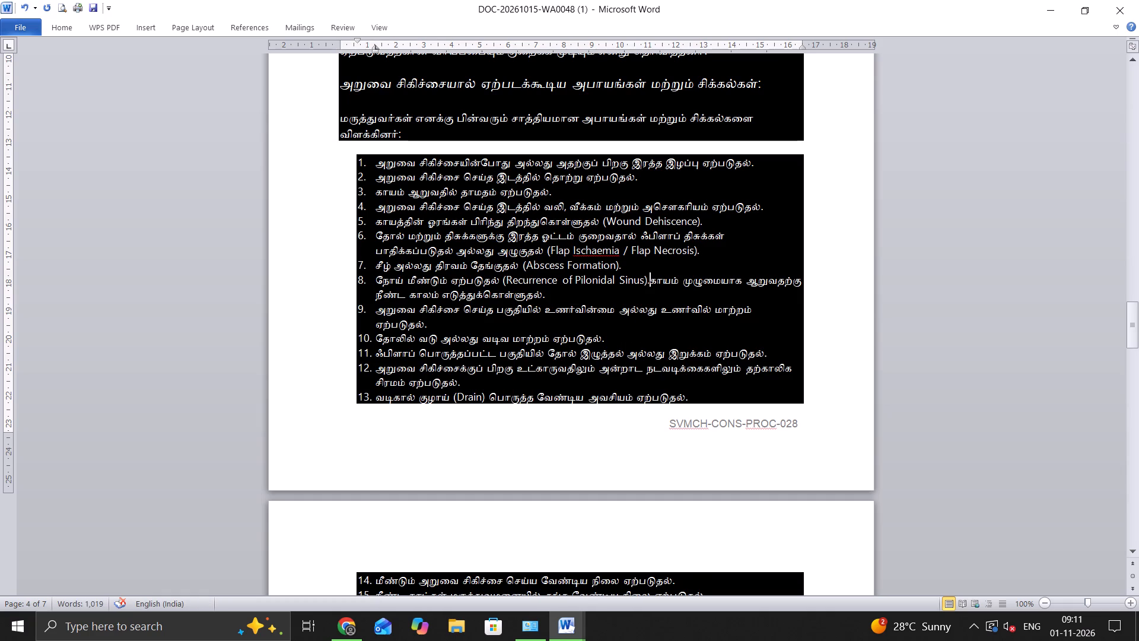
{"action": "key", "text": "Return"}
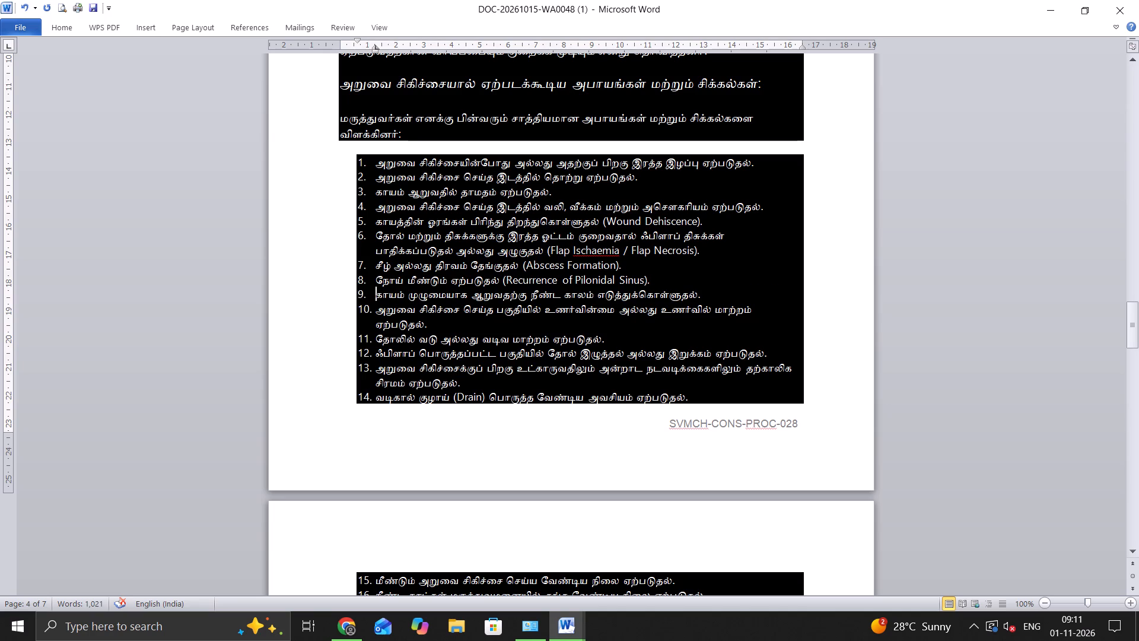
Delete the risk item on numbness or altered sensation at the operated area, along with its leftover full stop and gap.
{"action": "left_click_drag", "start_coordinate": [359, 309], "coordinate": [361, 321]}
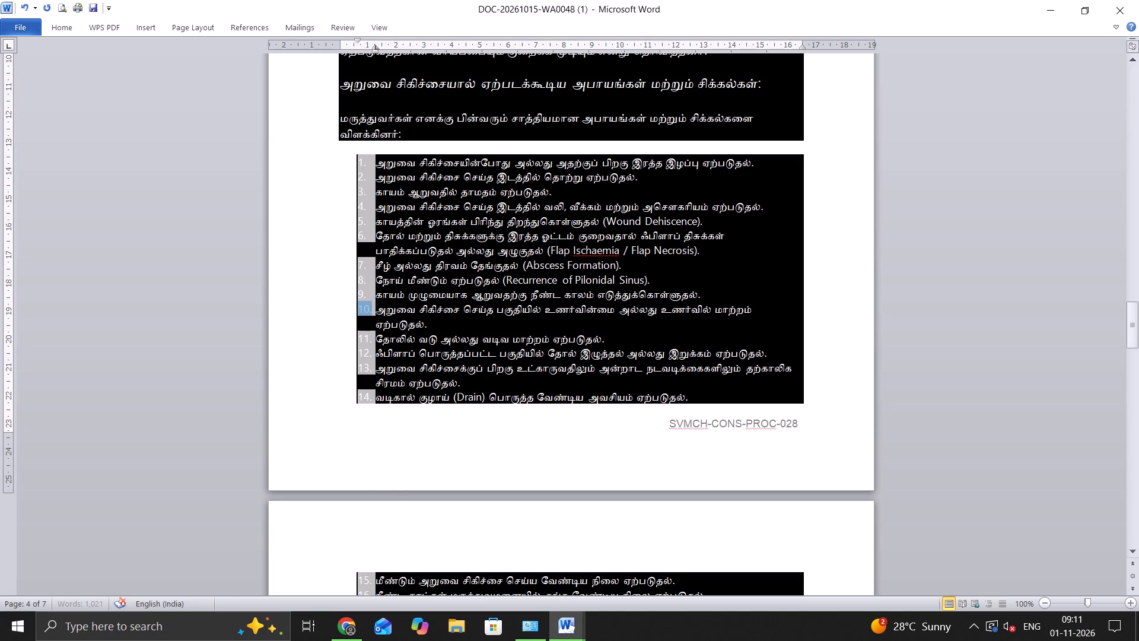
{"action": "left_click_drag", "start_coordinate": [361, 321], "coordinate": [354, 314]}
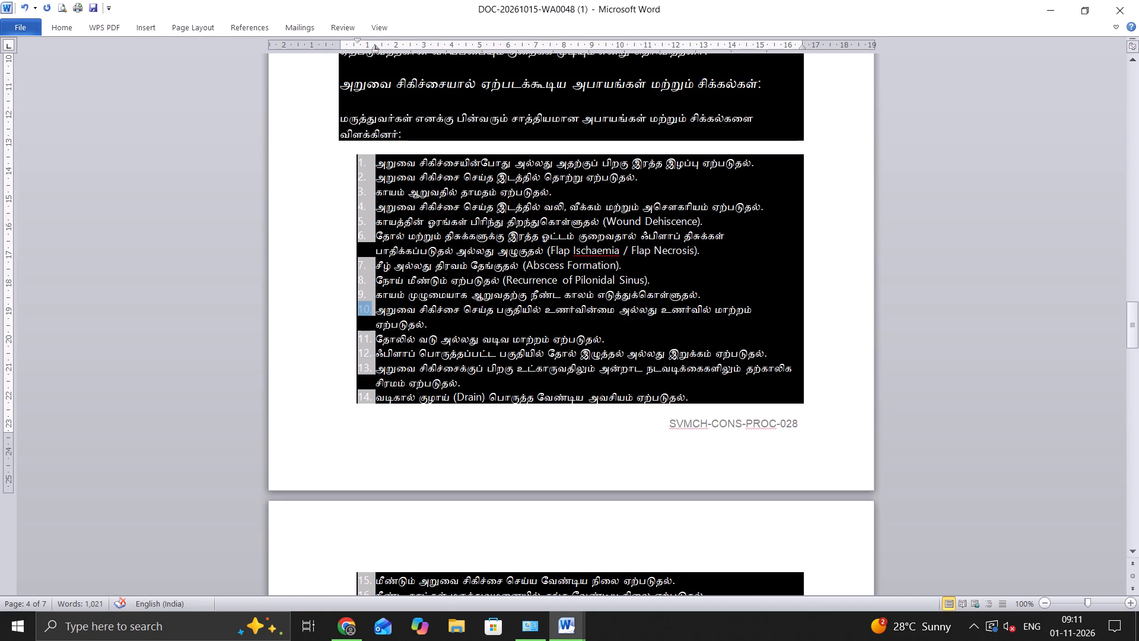
{"action": "left_click", "coordinate": [323, 341]}
{"action": "left_click", "coordinate": [501, 321]}
{"action": "left_click_drag", "start_coordinate": [378, 314], "coordinate": [420, 328]}
{"action": "key", "text": "BackSpace"}
{"action": "key", "text": "BackSpace"}
{"action": "key", "text": "BackSpace"}
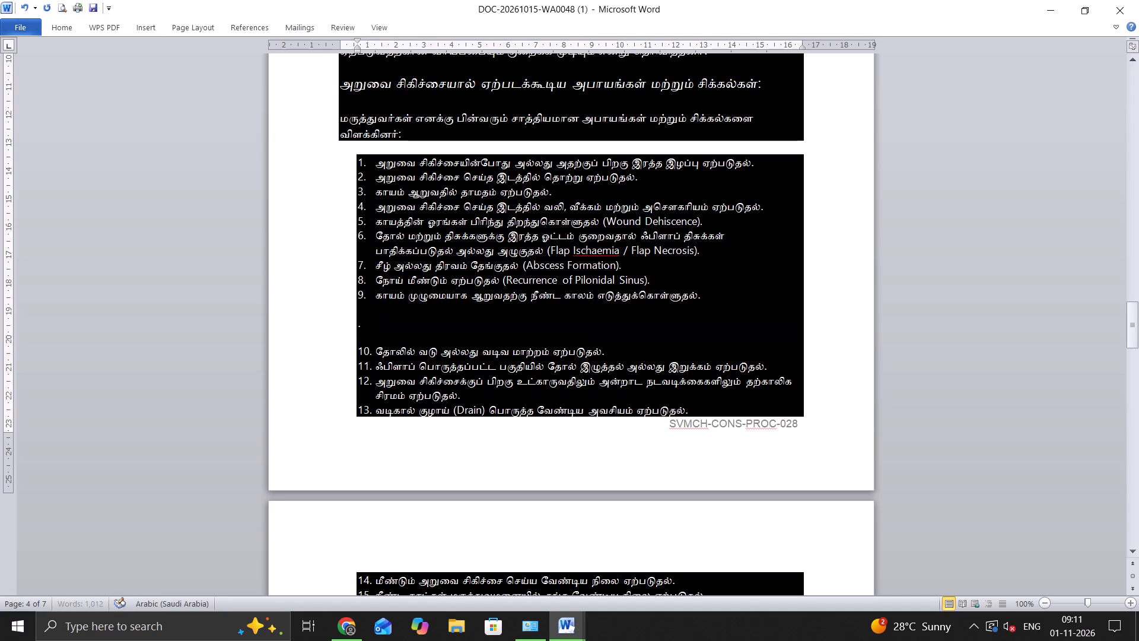
{"action": "key", "text": "BackSpace"}
{"action": "key", "text": "BackSpace"}
{"action": "key", "text": "BackSpace"}
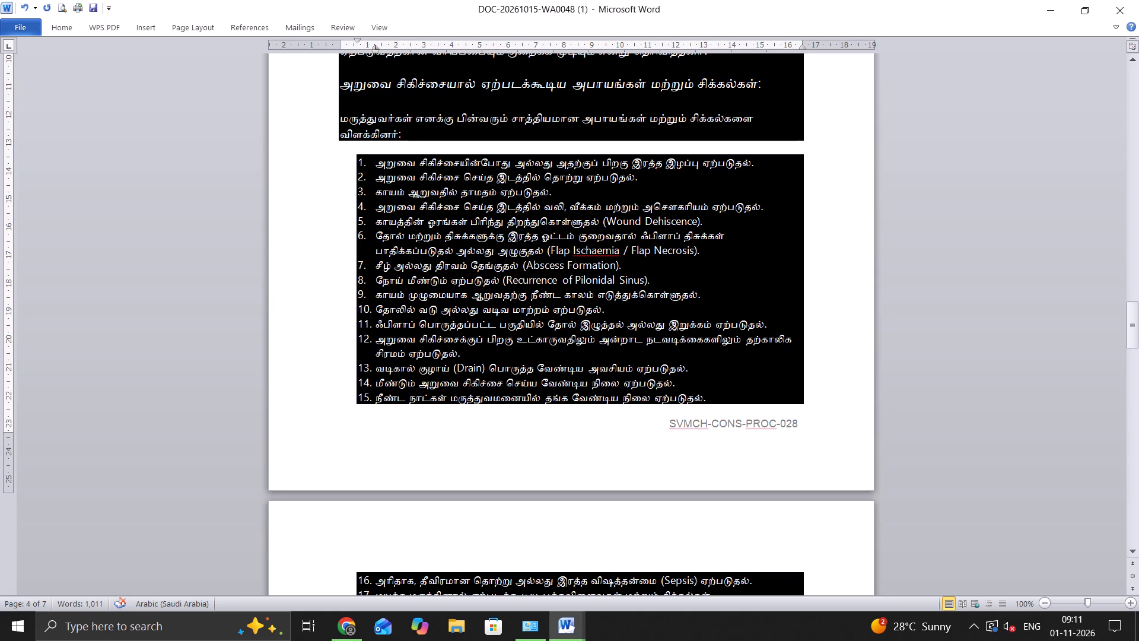
Delete the consecutive risk items from scarring or deformity through prolonged hospital stay, including flap tightness, sitting difficulty, drain and reoperation.
{"action": "left_click_drag", "start_coordinate": [359, 310], "coordinate": [368, 337]}
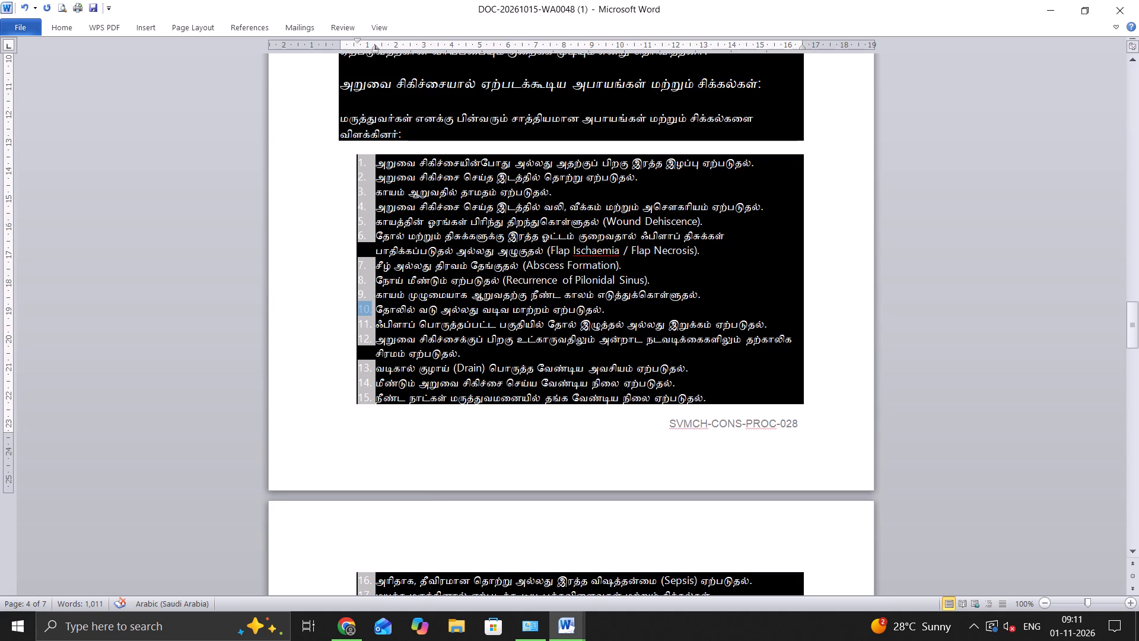
{"action": "left_click_drag", "start_coordinate": [368, 337], "coordinate": [349, 340]}
{"action": "left_click_drag", "start_coordinate": [367, 310], "coordinate": [698, 414]}
{"action": "key", "text": "BackSpace"}
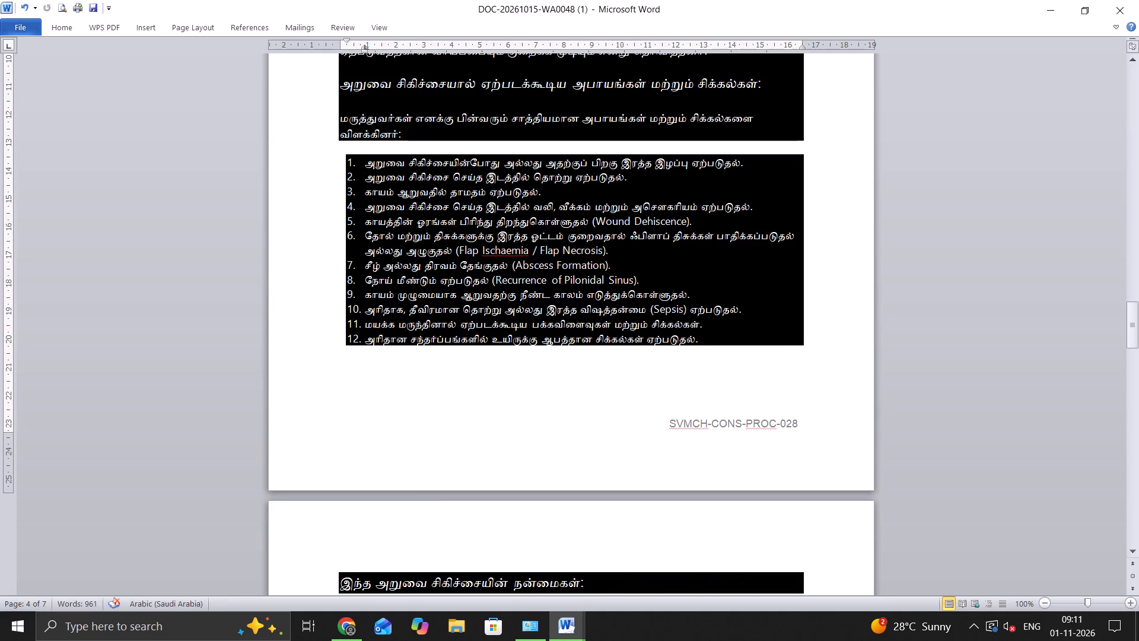
Delete the last three risk items, covering sepsis, anaesthesia side effects and rare life-threatening complications.
{"action": "scroll", "coordinate": [536, 382], "scroll_direction": "down", "scroll_amount": 1}
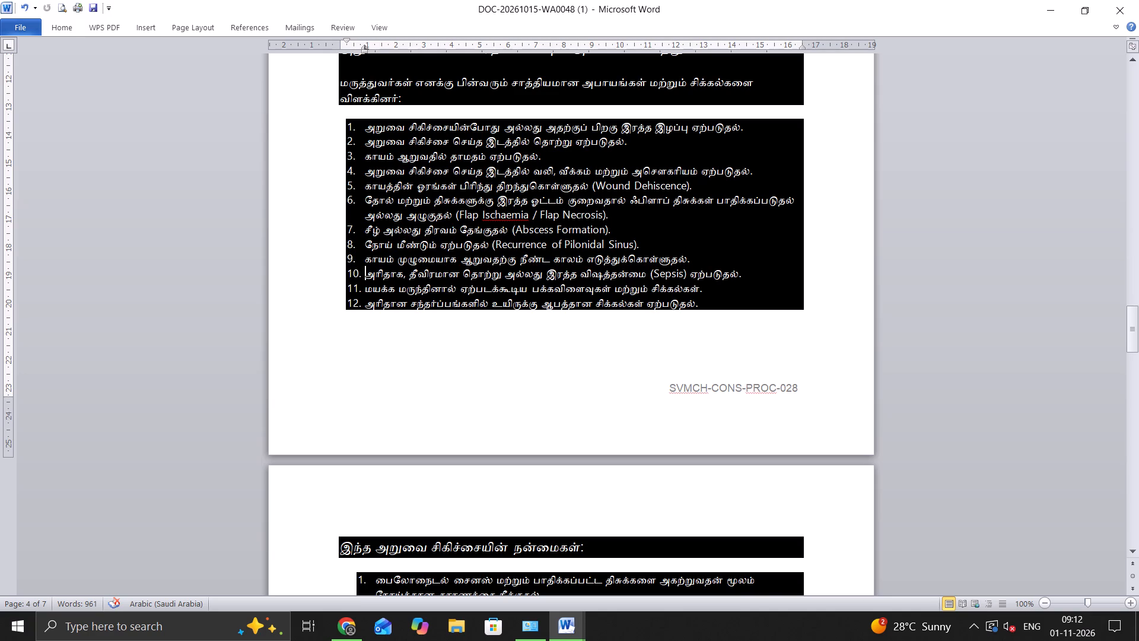
{"action": "left_click_drag", "start_coordinate": [367, 273], "coordinate": [386, 282]}
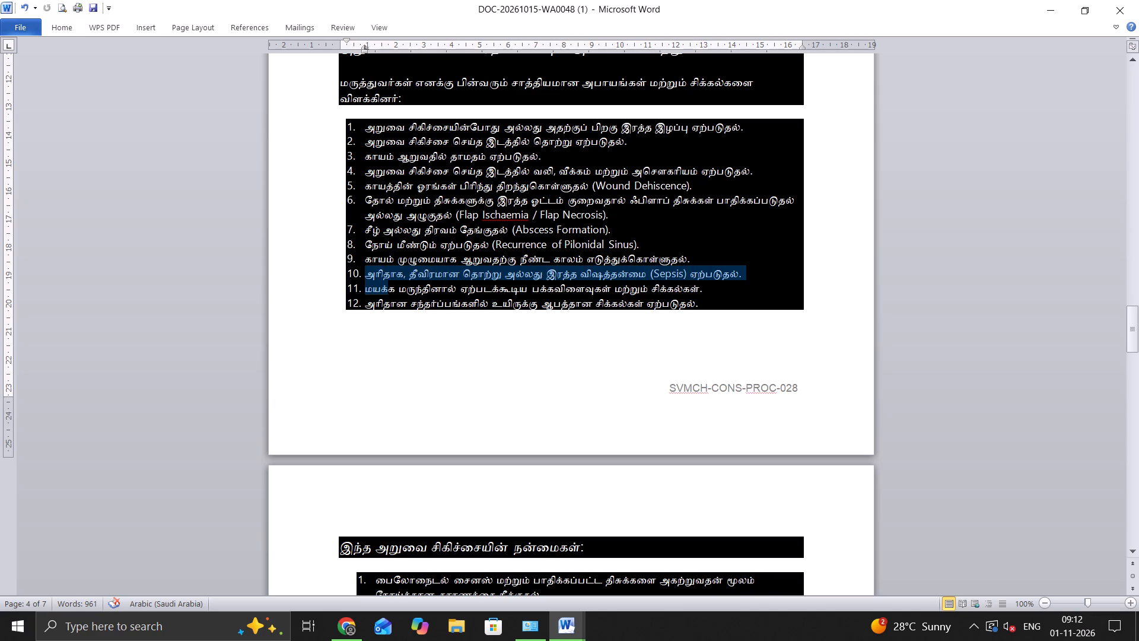
{"action": "left_click_drag", "start_coordinate": [386, 282], "coordinate": [721, 323]}
{"action": "key", "text": "BackSpace"}
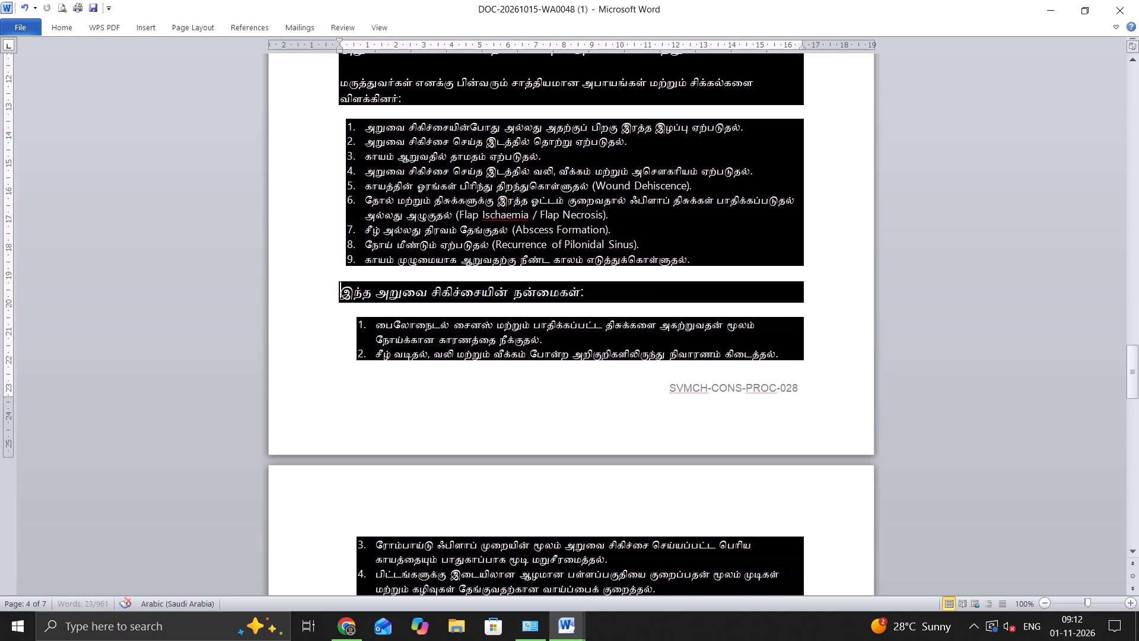
Place the surgery benefits heading on its own unnumbered line at the page margin, separated from the risk list by blank space.
{"action": "key", "text": "BackSpace"}
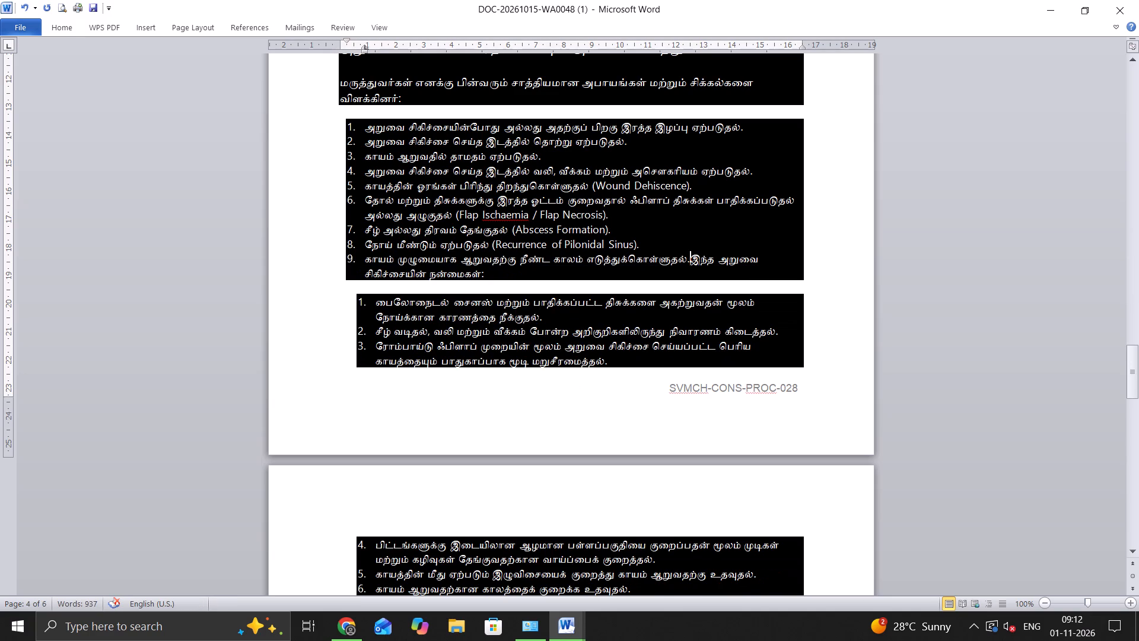
{"action": "key", "text": "Return"}
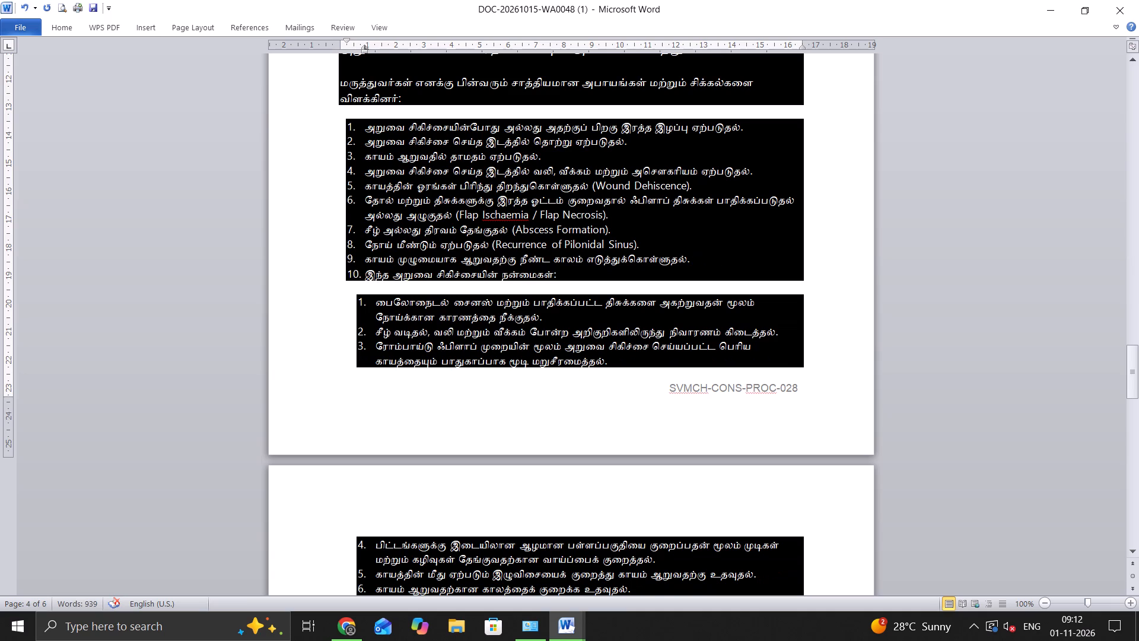
{"action": "key", "text": "Return"}
{"action": "key", "text": "BackSpace"}
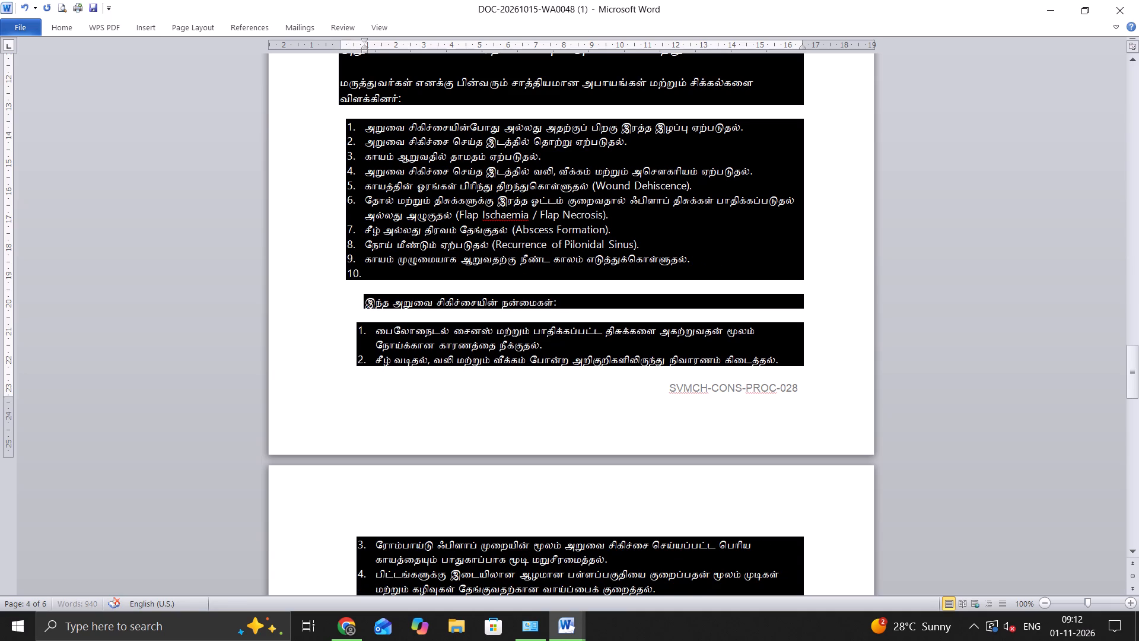
{"action": "key", "text": "BackSpace"}
{"action": "key", "text": "BackSpace"}
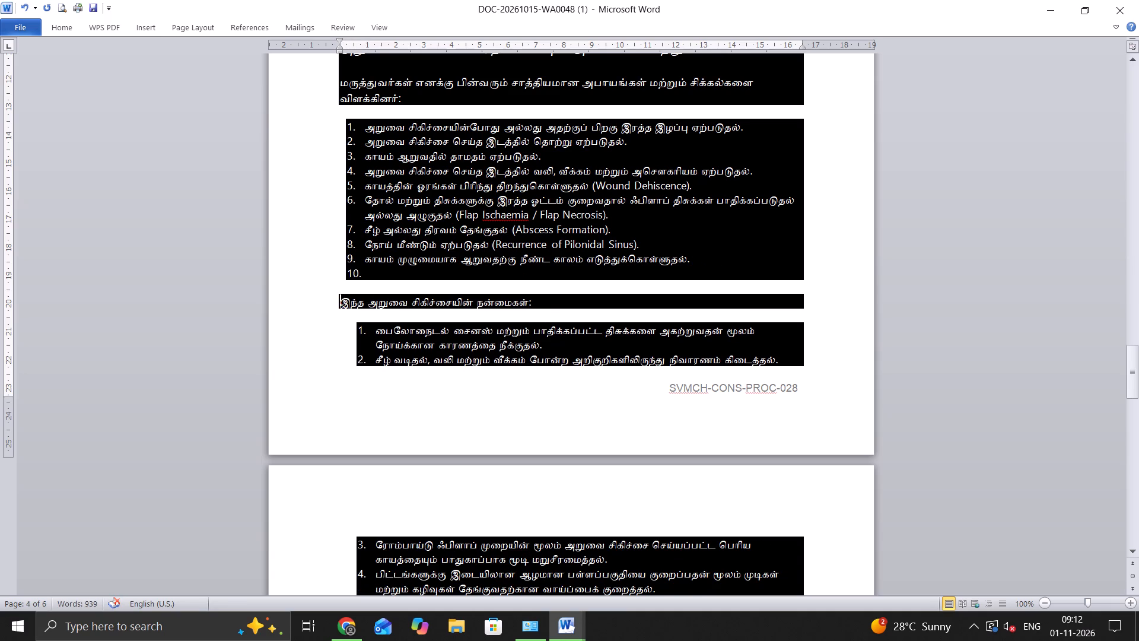
{"action": "left_click", "coordinate": [401, 272]}
{"action": "key", "text": "BackSpace"}
{"action": "key", "text": "BackSpace"}
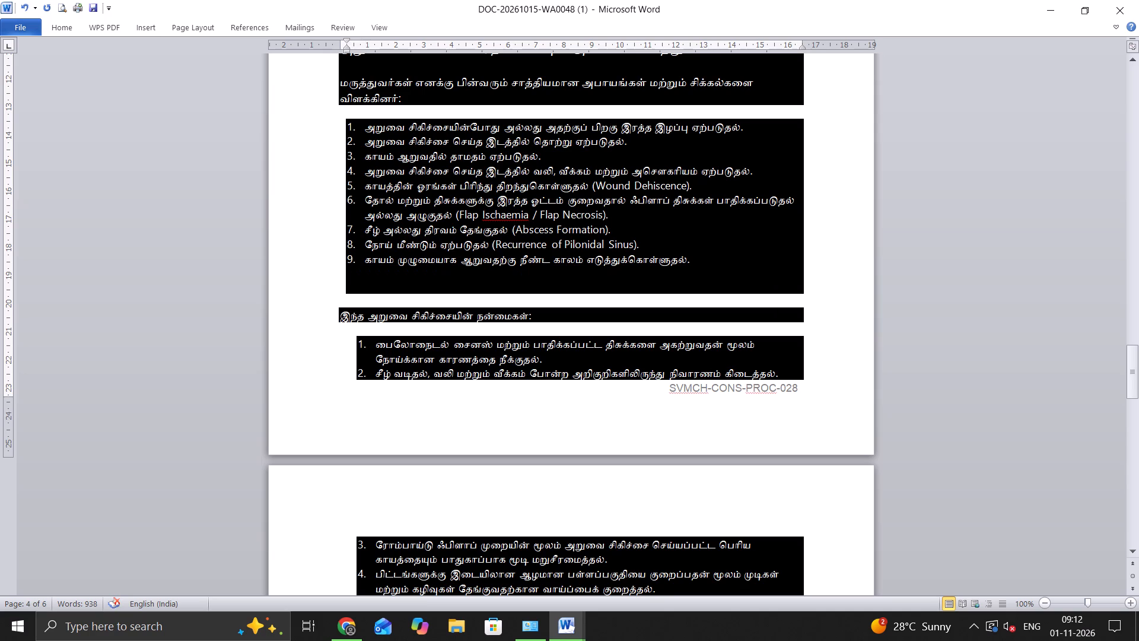
Delete the first two benefit items, on removing the cause of the disease and relief from pus discharge, pain and swelling.
{"action": "scroll", "coordinate": [487, 370], "scroll_direction": "down", "scroll_amount": 4}
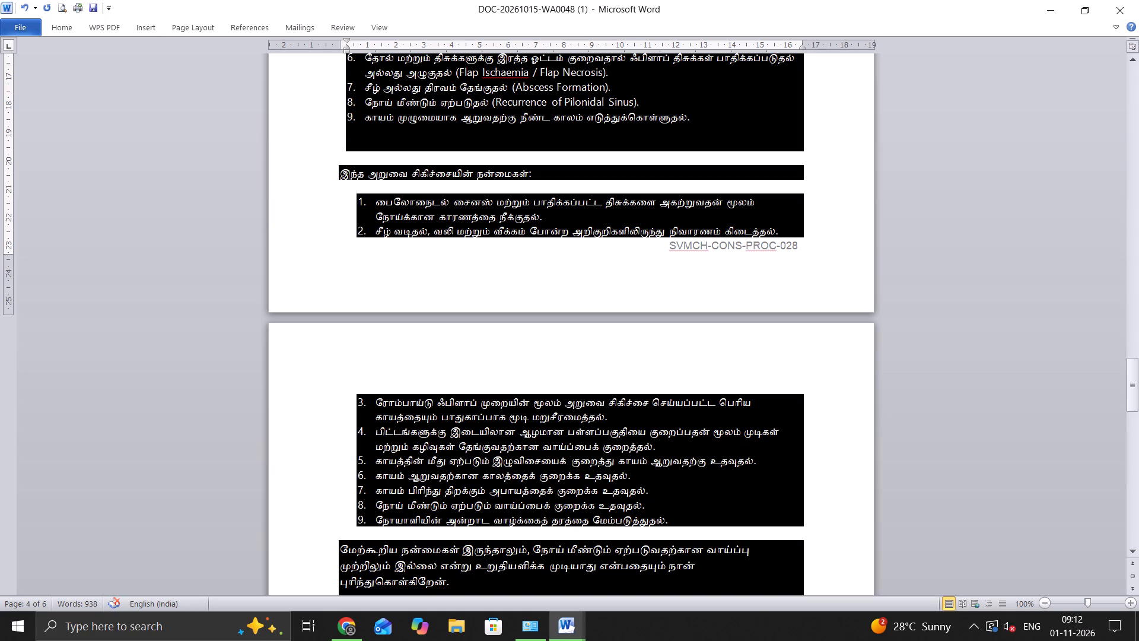
{"action": "scroll", "coordinate": [429, 218], "scroll_direction": "down", "scroll_amount": 2}
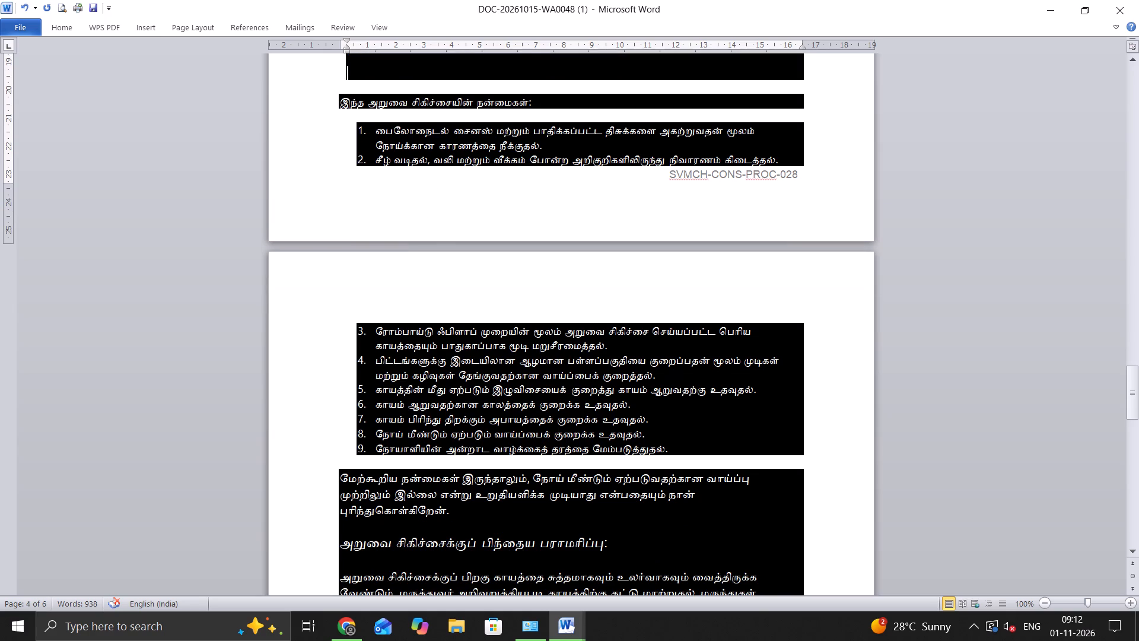
{"action": "left_click_drag", "start_coordinate": [375, 130], "coordinate": [614, 164]}
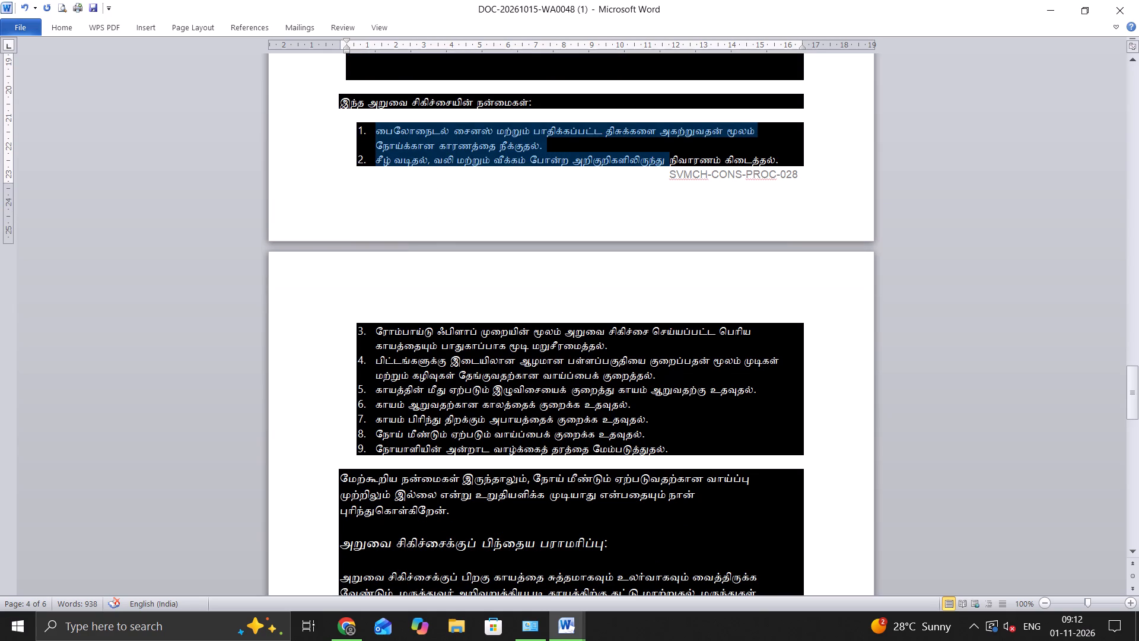
{"action": "left_click_drag", "start_coordinate": [614, 164], "coordinate": [801, 160]}
{"action": "key", "text": "BackSpace"}
{"action": "key", "text": "BackSpace"}
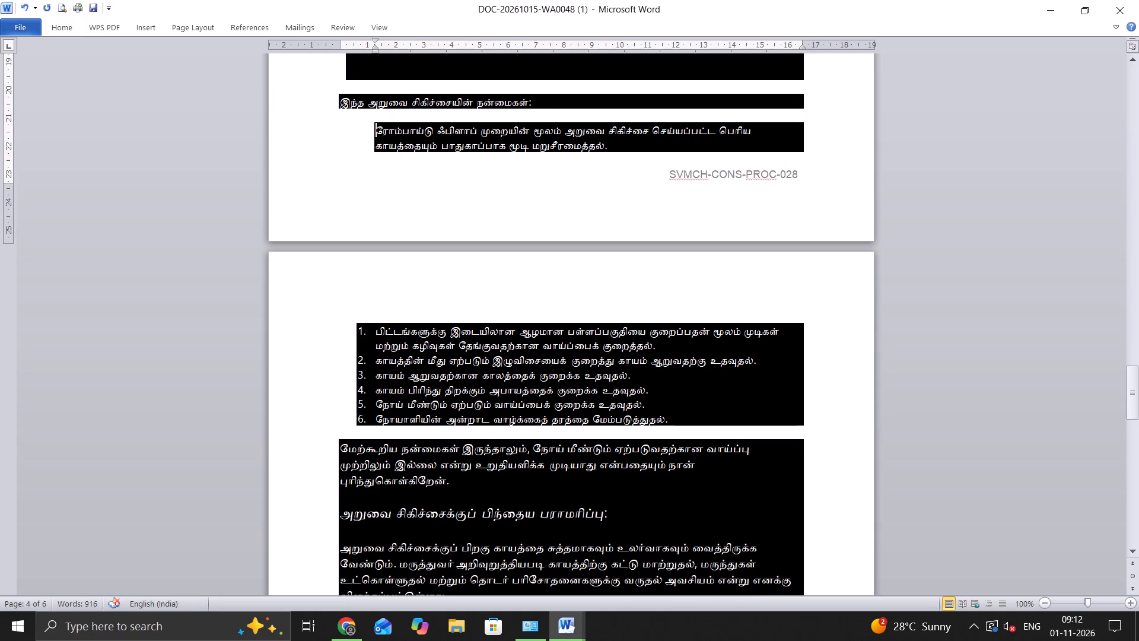
Delete the benefit about closing the large wound with the rhomboid flap, so the list starts with the deep-cleft item.
{"action": "key", "text": "Delete"}
{"action": "key", "text": "Delete"}
{"action": "key", "text": "Delete"}
{"action": "key", "text": "Delete"}
{"action": "key", "text": "Delete"}
{"action": "key", "text": "Delete"}
{"action": "key", "text": "Delete"}
{"action": "key", "text": "Delete"}
{"action": "key", "text": "Delete"}
{"action": "key", "text": "Delete"}
{"action": "key", "text": "Delete"}
{"action": "key", "text": "Delete"}
{"action": "key", "text": "Delete"}
{"action": "key", "text": "Delete"}
{"action": "key", "text": "Delete"}
{"action": "key", "text": "Delete"}
{"action": "key", "text": "Delete"}
{"action": "key", "text": "Delete"}
{"action": "key", "text": "Delete"}
{"action": "key", "text": "Delete"}
{"action": "key", "text": "Delete"}
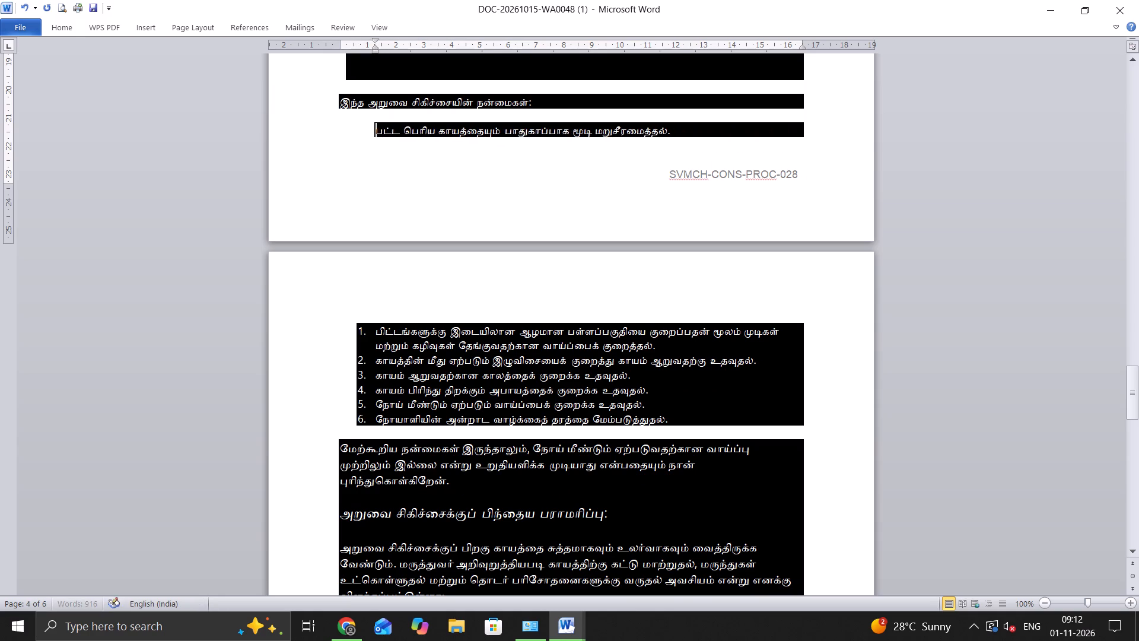
{"action": "key", "text": "Delete"}
{"action": "key", "text": "Delete"}
{"action": "key", "text": "Delete"}
{"action": "key", "text": "Delete"}
{"action": "key", "text": "Delete"}
{"action": "key", "text": "Delete"}
{"action": "key", "text": "Delete"}
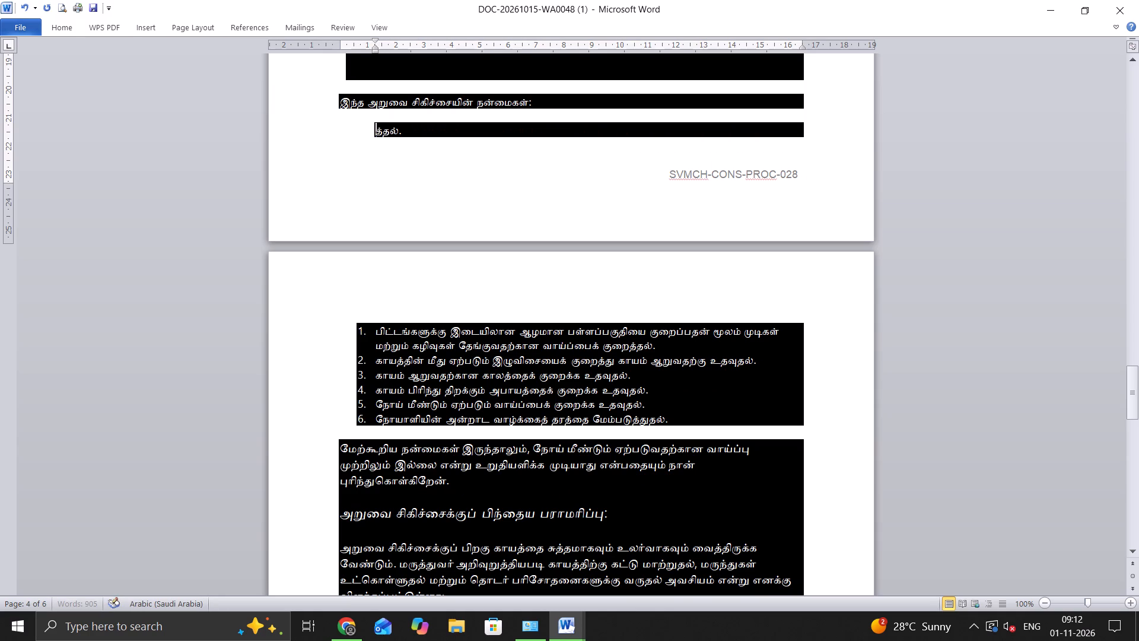
{"action": "key", "text": "Delete"}
{"action": "key", "text": "Delete"}
{"action": "key", "text": "Delete"}
{"action": "key", "text": "Delete"}
{"action": "key", "text": "Delete"}
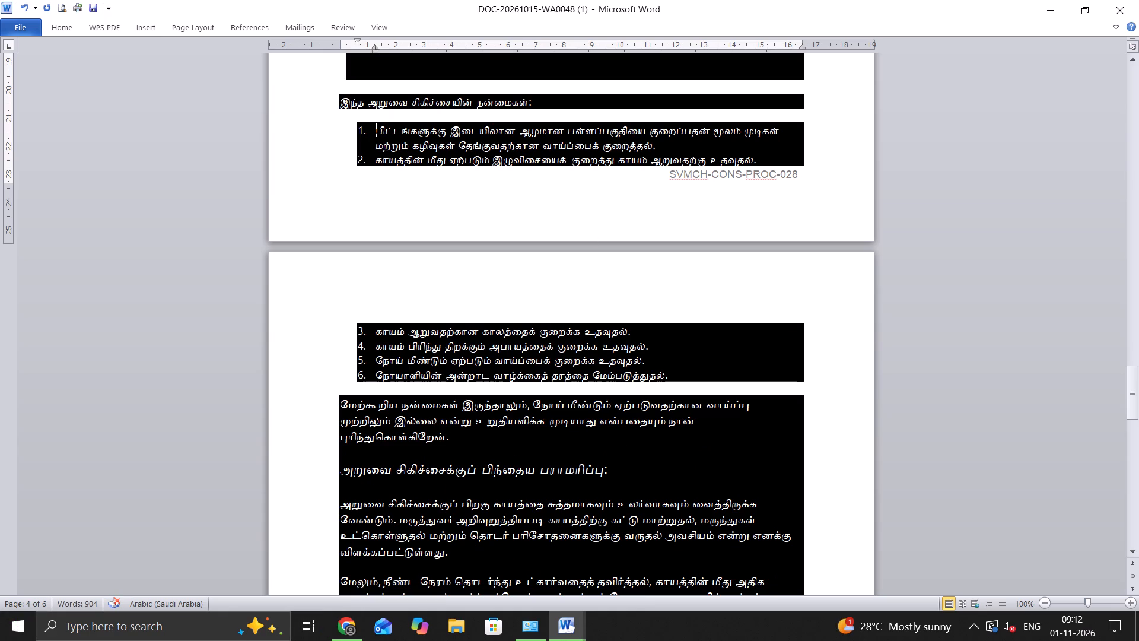
Delete the benefit item on reducing the risk of the wound splitting open and close the gap in the list.
{"action": "scroll", "coordinate": [418, 334], "scroll_direction": "down", "scroll_amount": 2}
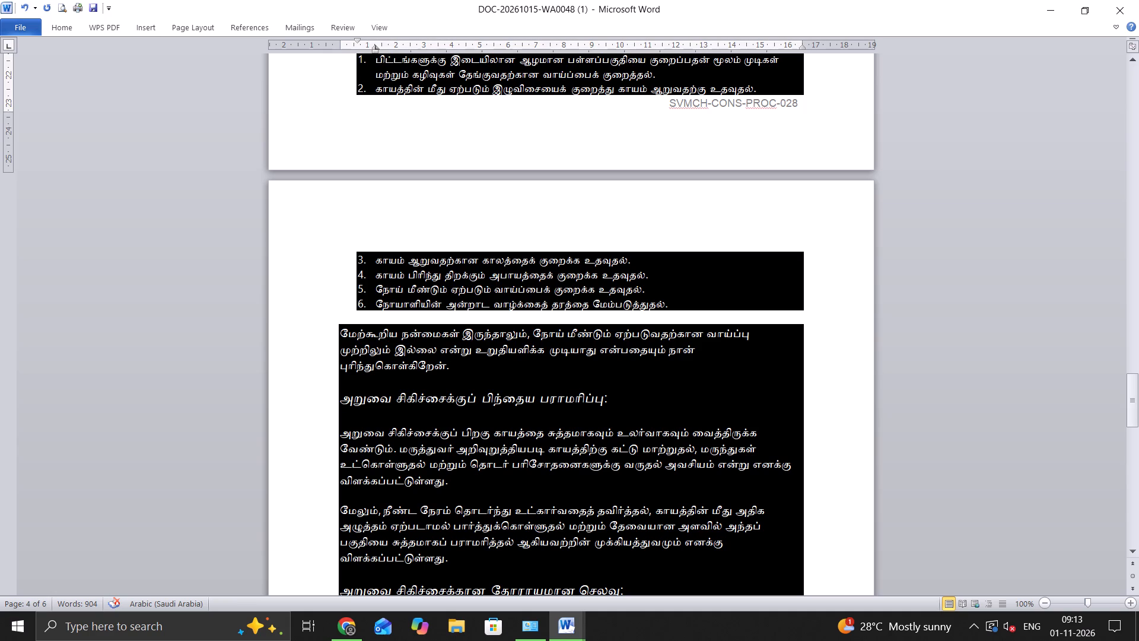
{"action": "left_click_drag", "start_coordinate": [647, 276], "coordinate": [400, 285]}
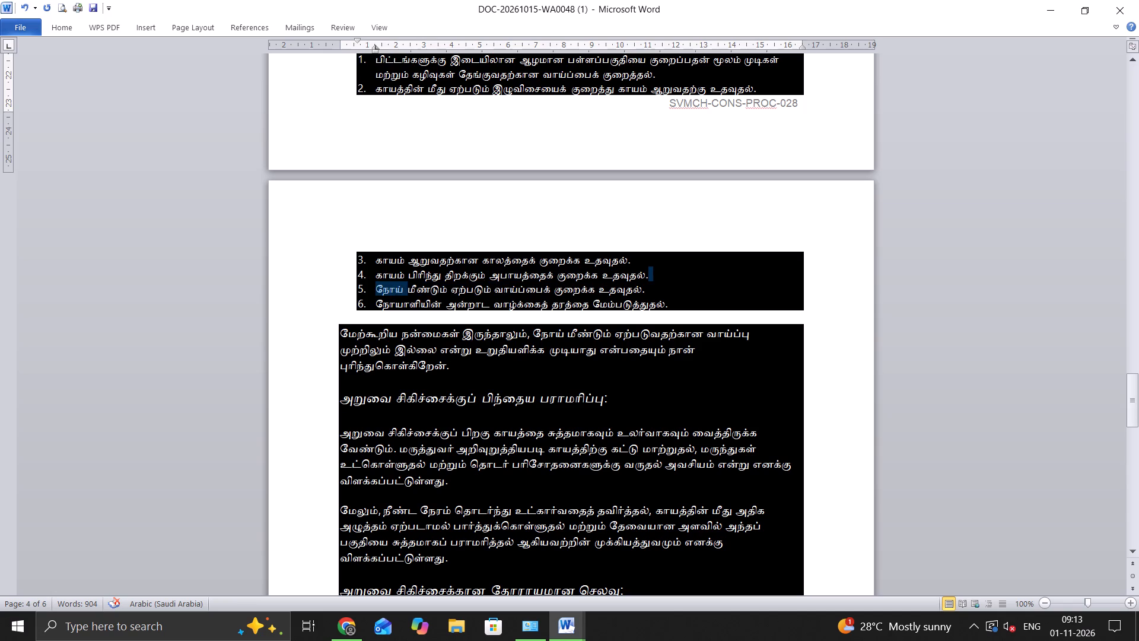
{"action": "left_click_drag", "start_coordinate": [400, 285], "coordinate": [376, 275]}
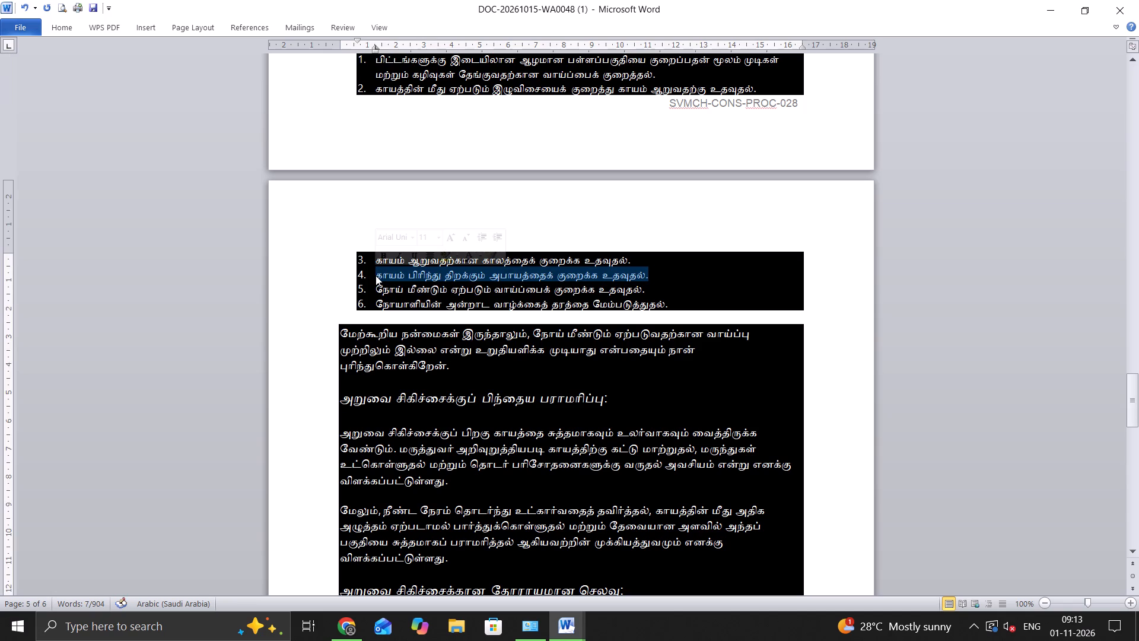
{"action": "key", "text": "BackSpace"}
{"action": "key", "text": "BackSpace"}
{"action": "key", "text": "BackSpace"}
{"action": "key", "text": "BackSpace"}
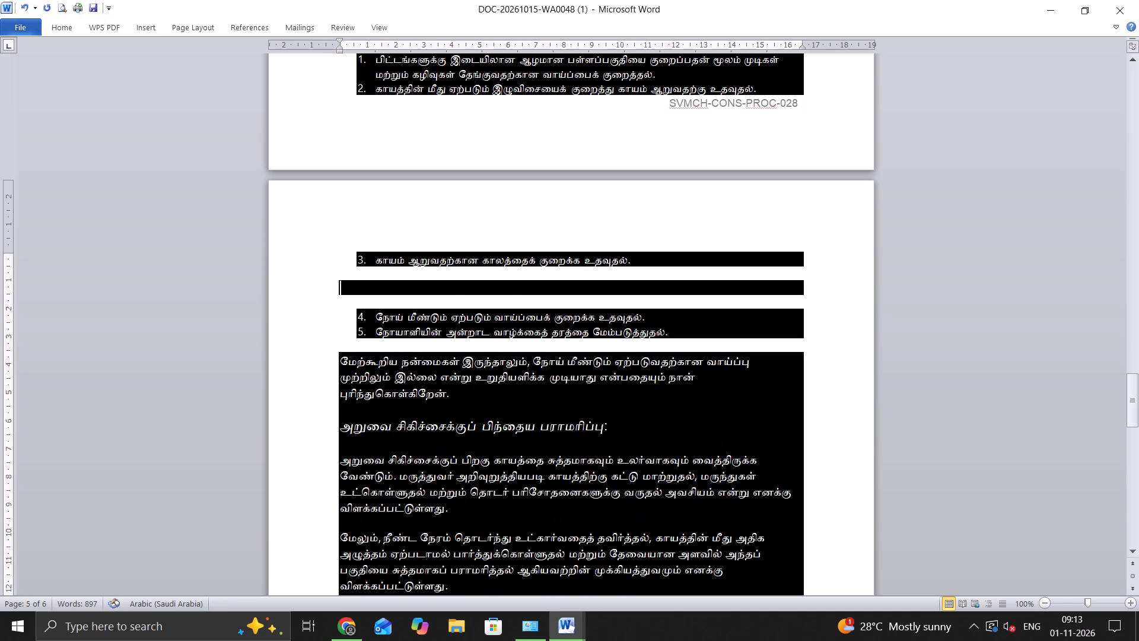
{"action": "key", "text": "BackSpace"}
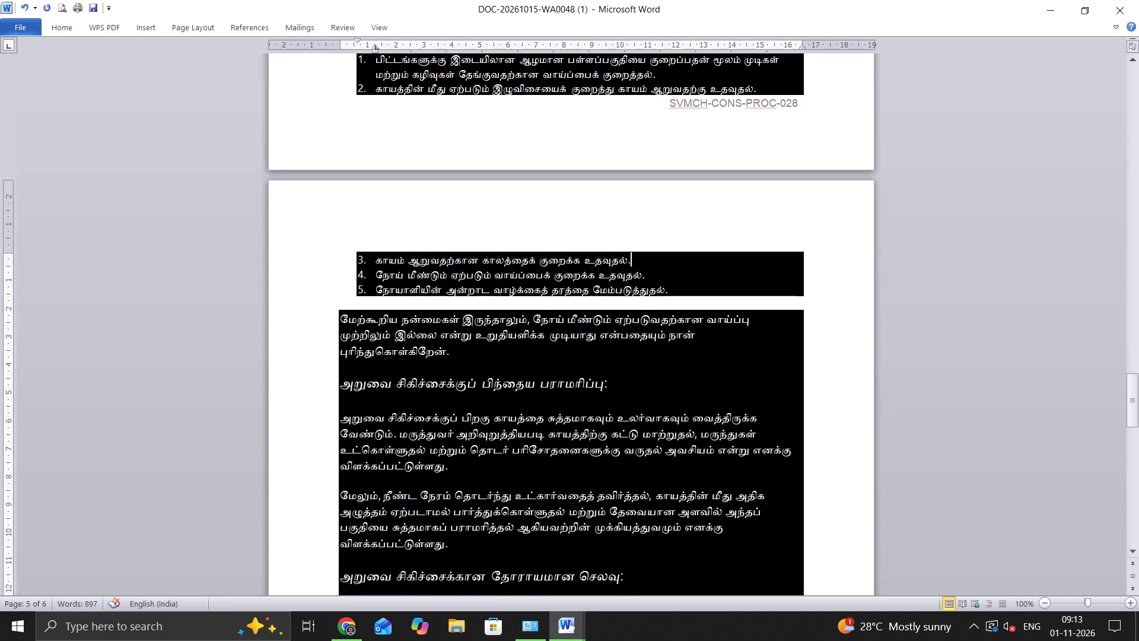
Look through the postoperative care, estimated cost, patient consent and signature sections of the Tamil form.
{"action": "scroll", "coordinate": [438, 287], "scroll_direction": "down", "scroll_amount": 4}
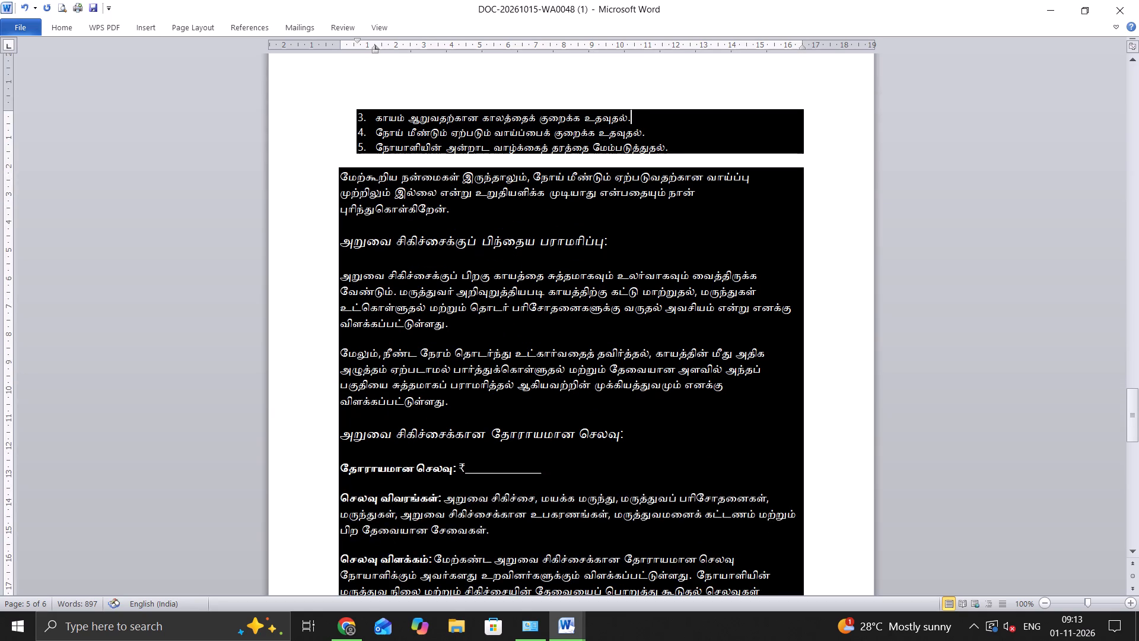
{"action": "scroll", "coordinate": [517, 293], "scroll_direction": "down", "scroll_amount": 9}
{"action": "scroll", "coordinate": [507, 391], "scroll_direction": "down", "scroll_amount": 10}
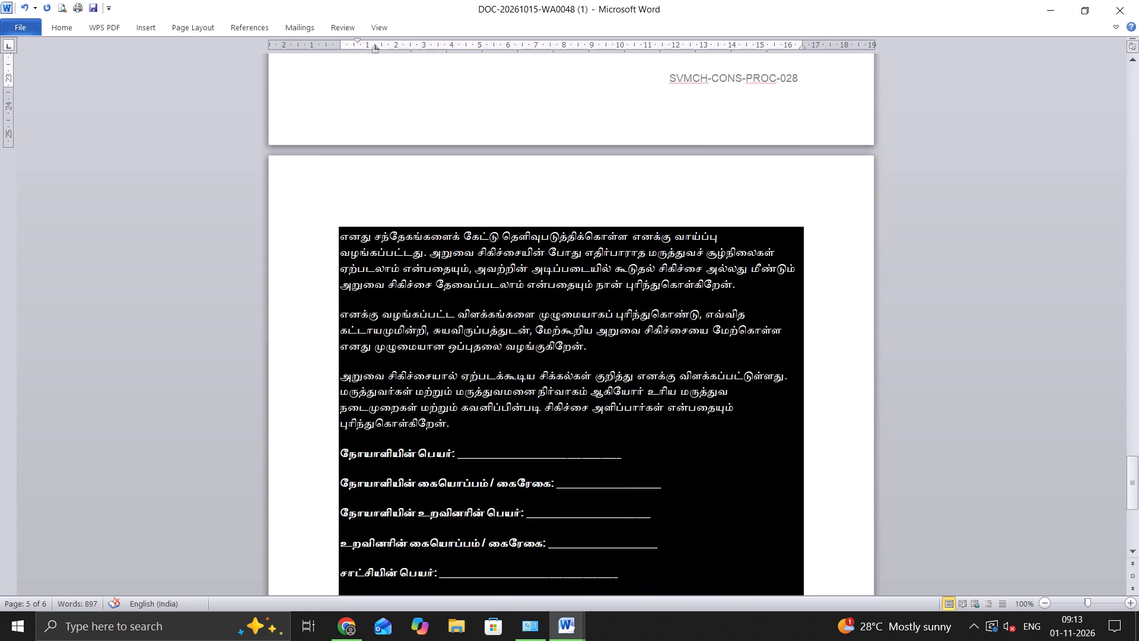
{"action": "scroll", "coordinate": [507, 392], "scroll_direction": "down", "scroll_amount": 6}
{"action": "scroll", "coordinate": [507, 392], "scroll_direction": "up", "scroll_amount": 8}
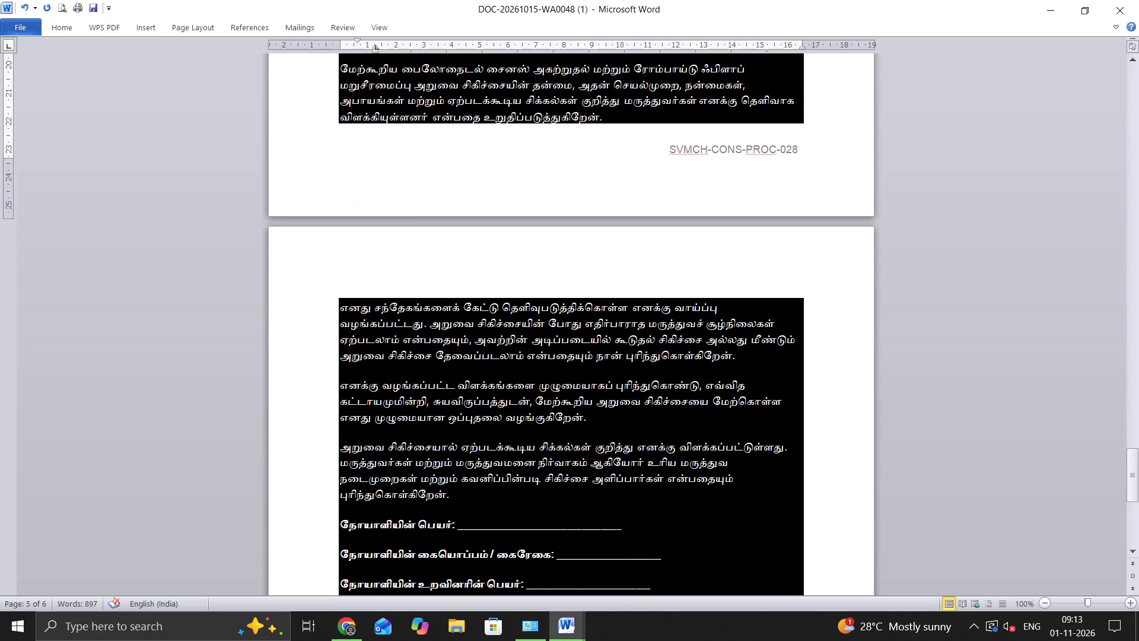
{"action": "scroll", "coordinate": [422, 405], "scroll_direction": "up", "scroll_amount": 6}
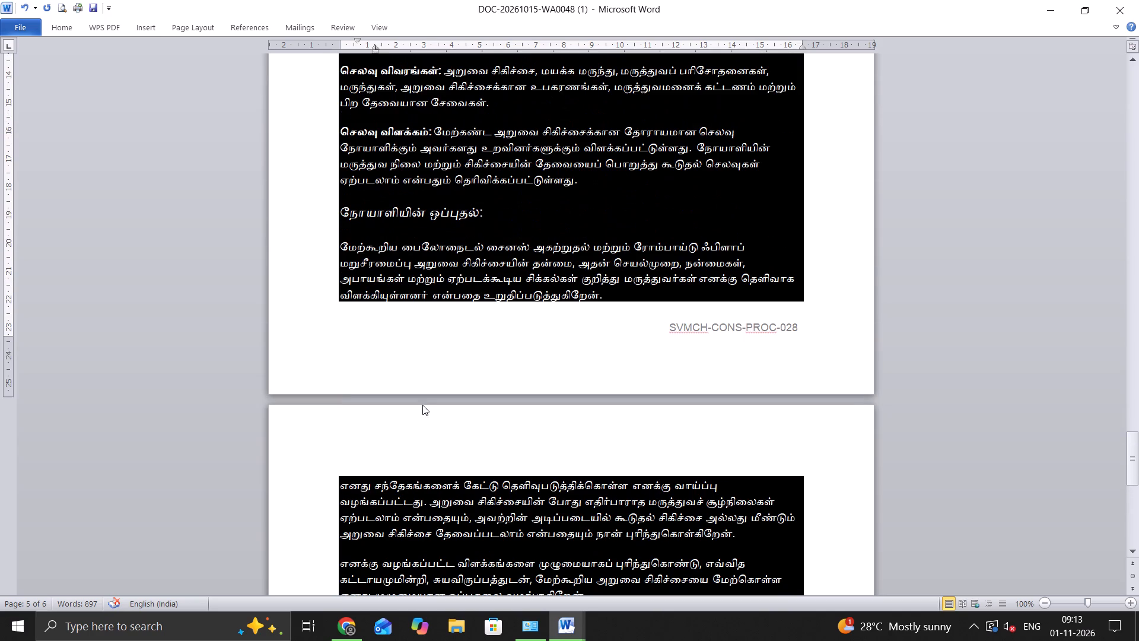
Copy the line "(Pilonidal Sinus Excision with Rhomboid Flap Reconstruction)" over the empty brackets in the CONSENT FOR SURGERY title.
{"action": "scroll", "coordinate": [465, 267], "scroll_direction": "up", "scroll_amount": 4}
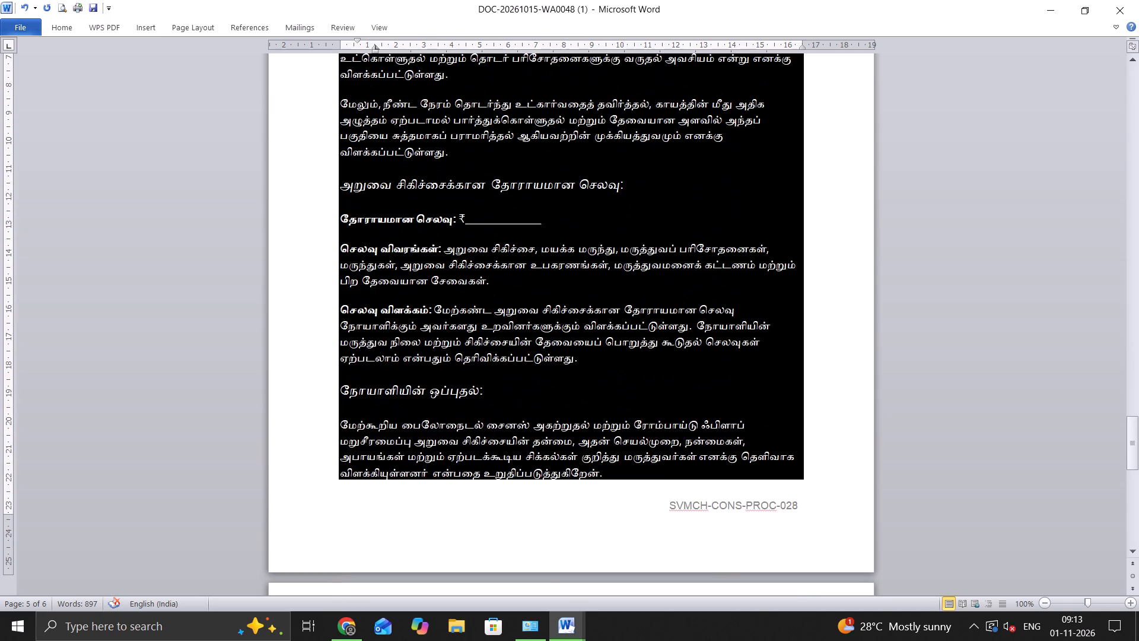
{"action": "scroll", "coordinate": [419, 242], "scroll_direction": "up", "scroll_amount": 1}
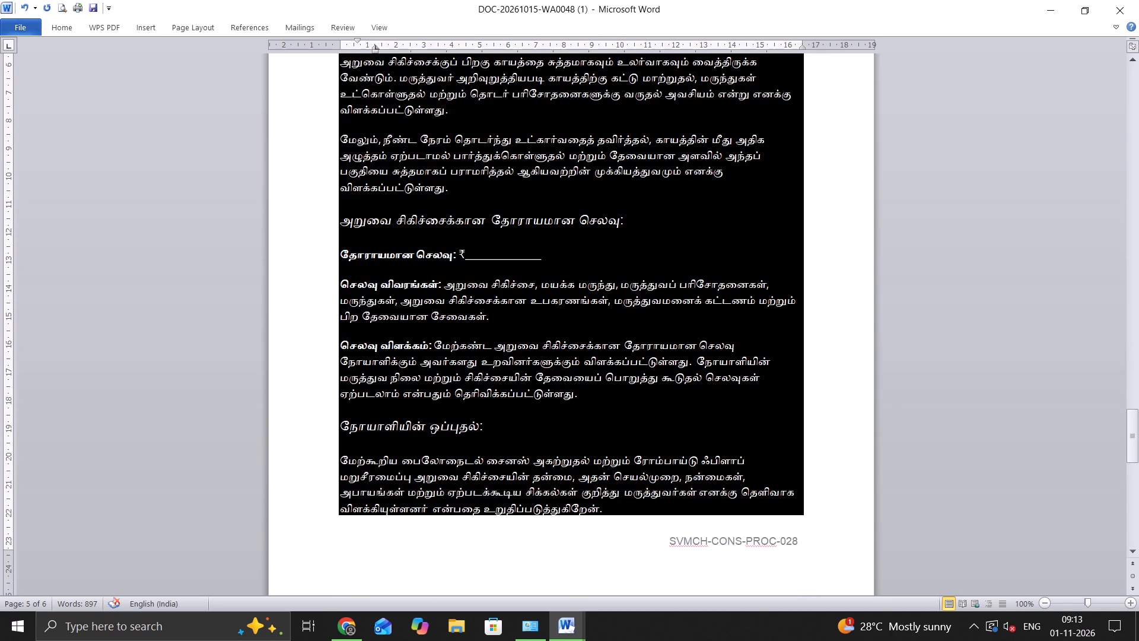
{"action": "scroll", "coordinate": [527, 253], "scroll_direction": "up", "scroll_amount": 3}
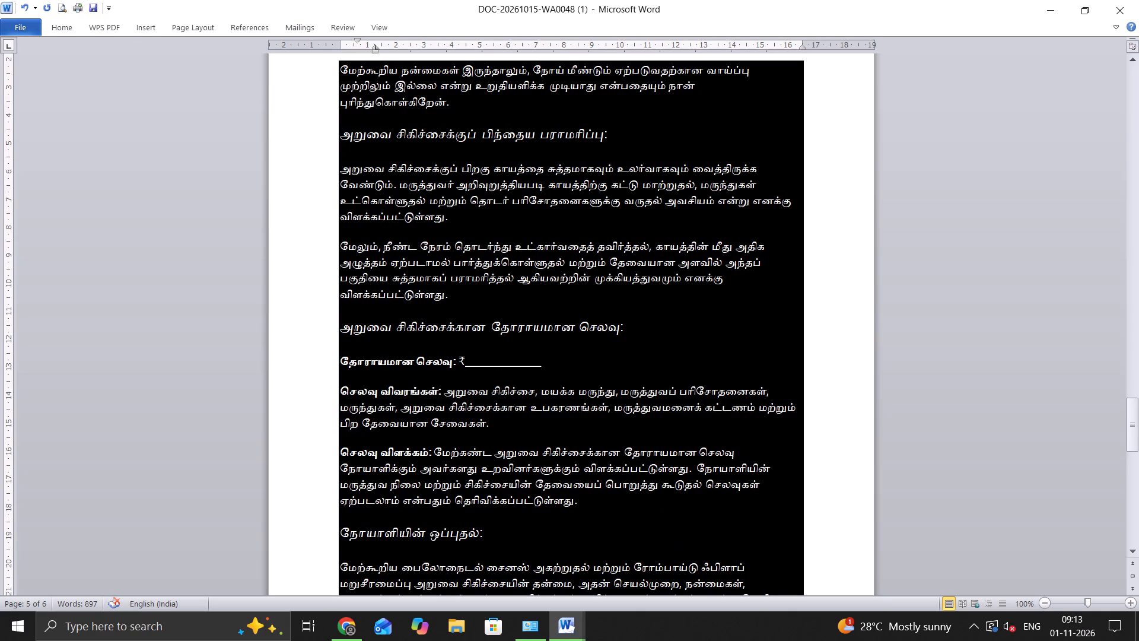
{"action": "scroll", "coordinate": [459, 285], "scroll_direction": "up", "scroll_amount": 18}
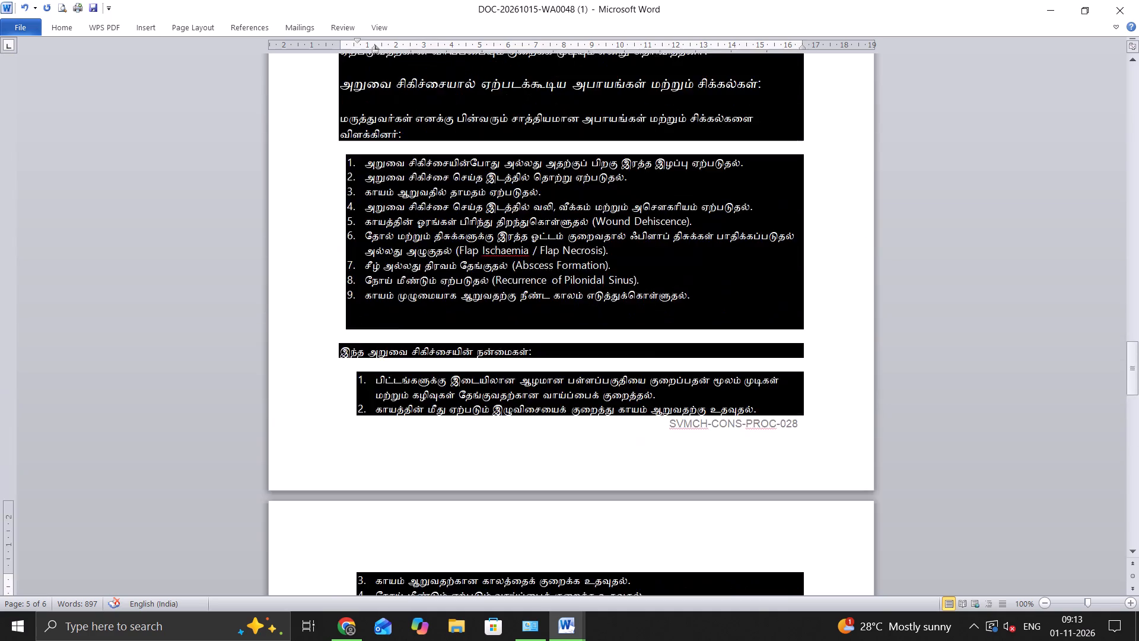
{"action": "scroll", "coordinate": [459, 285], "scroll_direction": "up", "scroll_amount": 20}
{"action": "scroll", "coordinate": [459, 285], "scroll_direction": "up", "scroll_amount": 8}
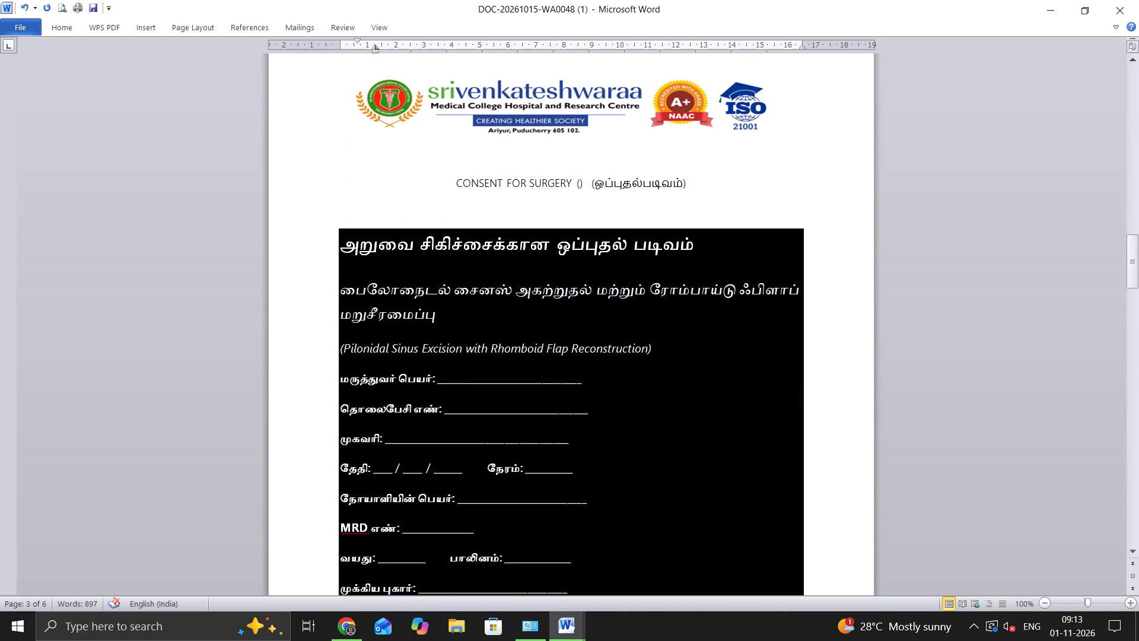
{"action": "left_click_drag", "start_coordinate": [341, 349], "coordinate": [652, 350]}
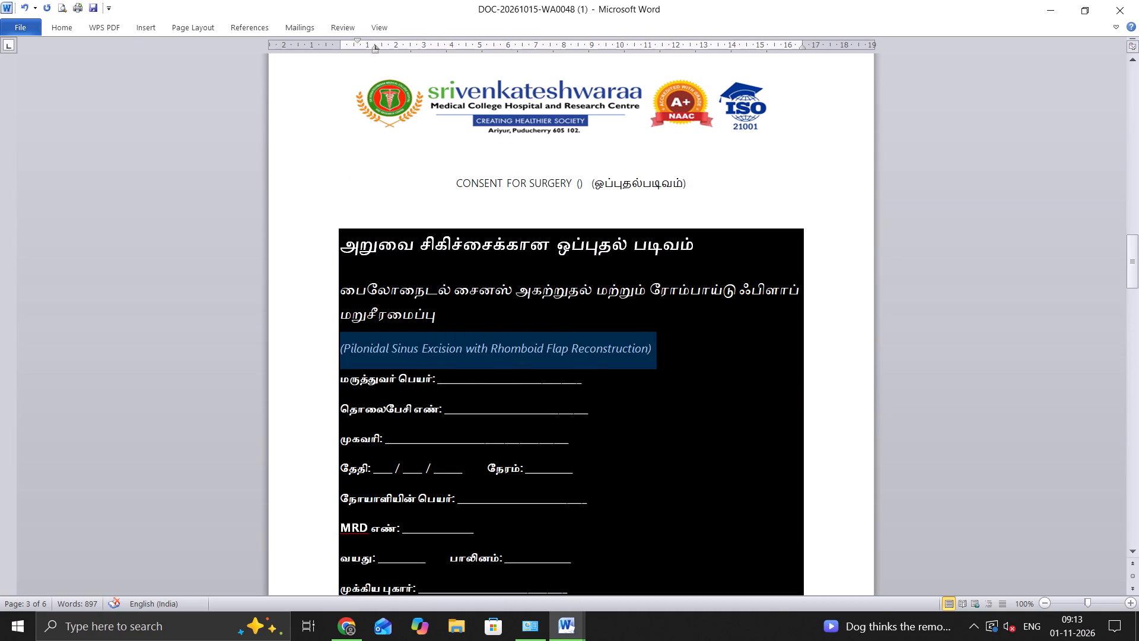
{"action": "left_click_drag", "start_coordinate": [652, 350], "coordinate": [653, 350]}
{"action": "key", "text": "ctrl+c"}
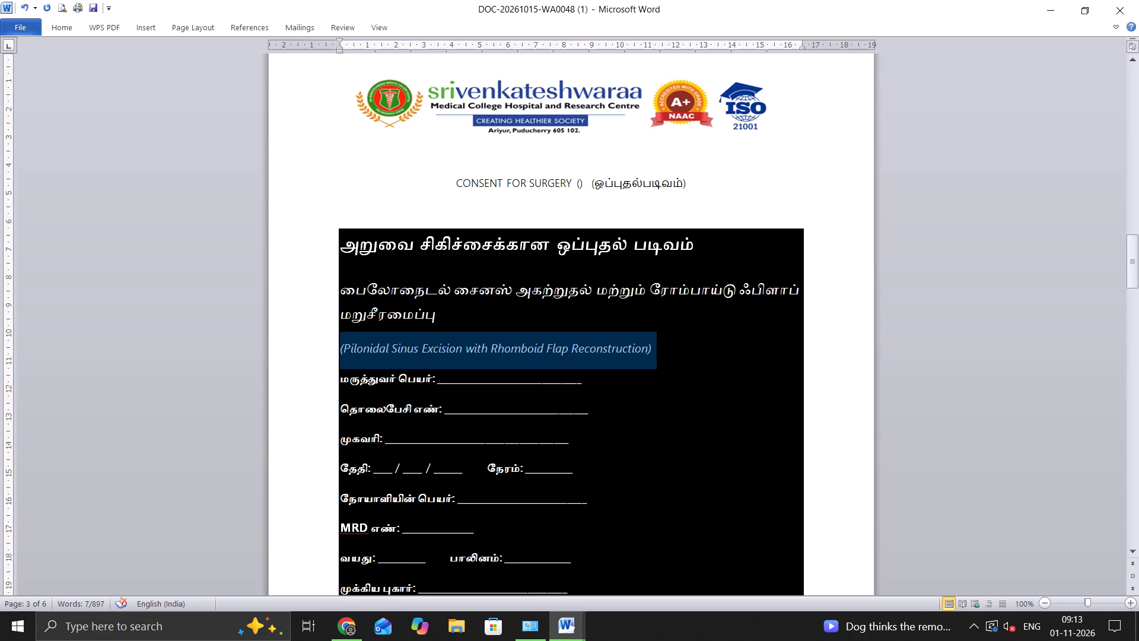
{"action": "left_click_drag", "start_coordinate": [575, 189], "coordinate": [584, 187]}
{"action": "key", "text": "ctrl+v"}
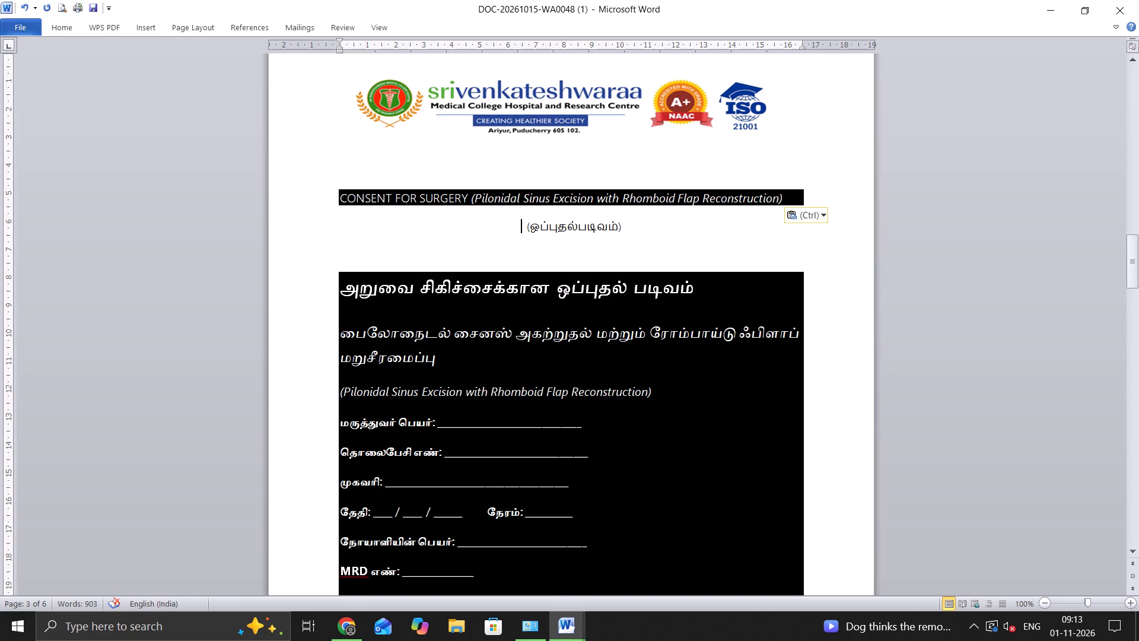
Make the whole Tamil form black text on white shading, from the CONSENT FOR SURGERY title to the final date and time line.
{"action": "left_click_drag", "start_coordinate": [338, 195], "coordinate": [740, 640]}
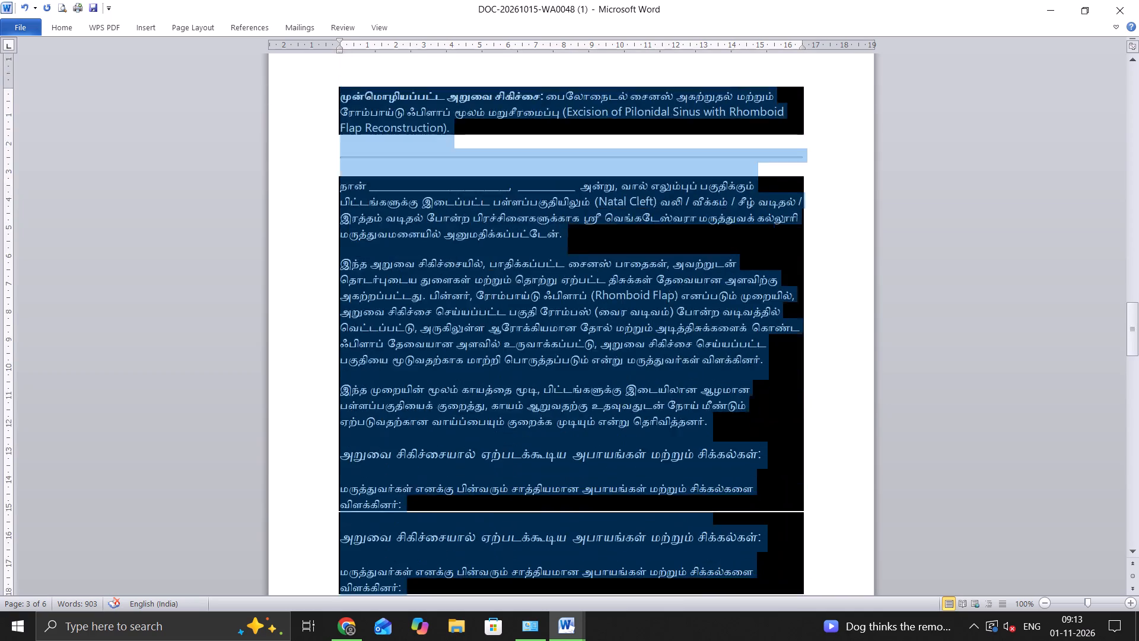
{"action": "left_click_drag", "start_coordinate": [740, 640], "coordinate": [728, 547]}
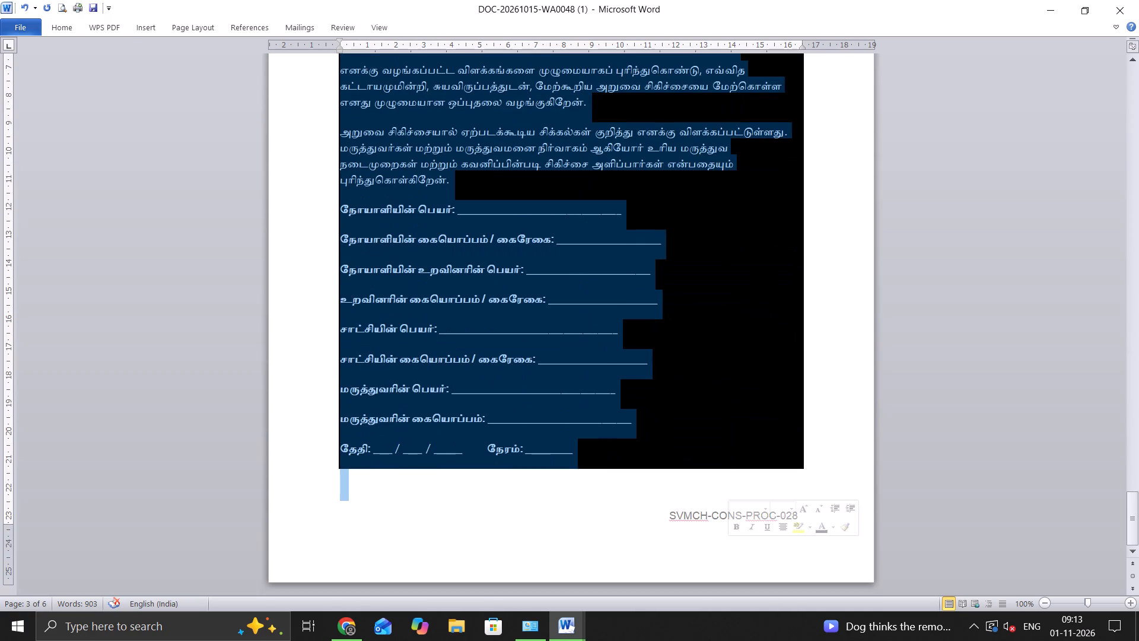
{"action": "left_click", "coordinate": [72, 29]}
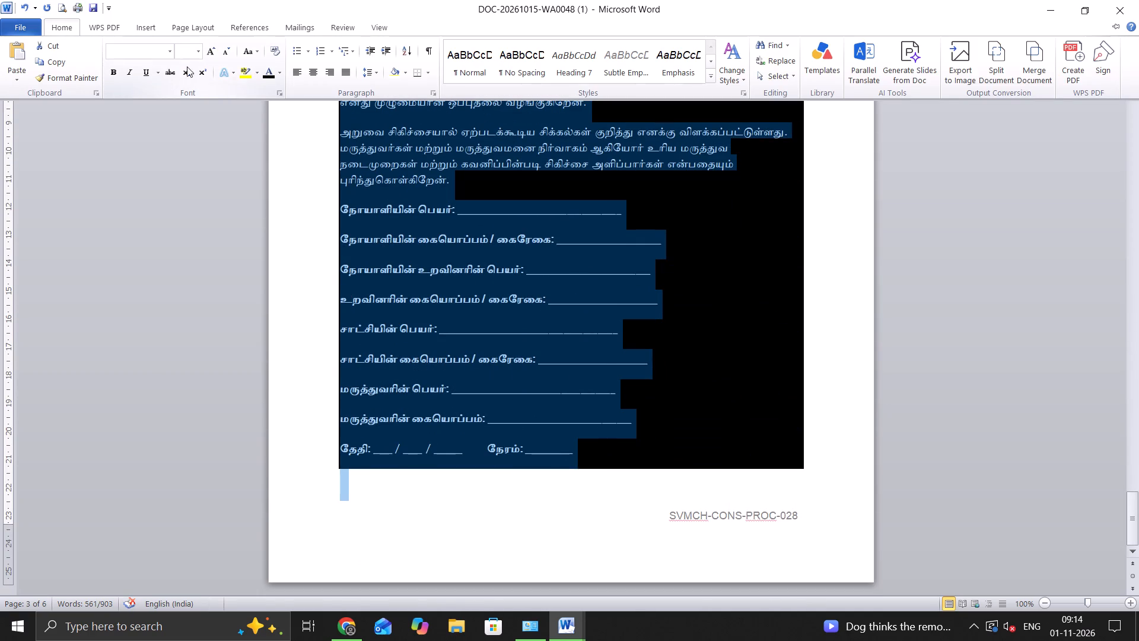
{"action": "left_click", "coordinate": [278, 75]}
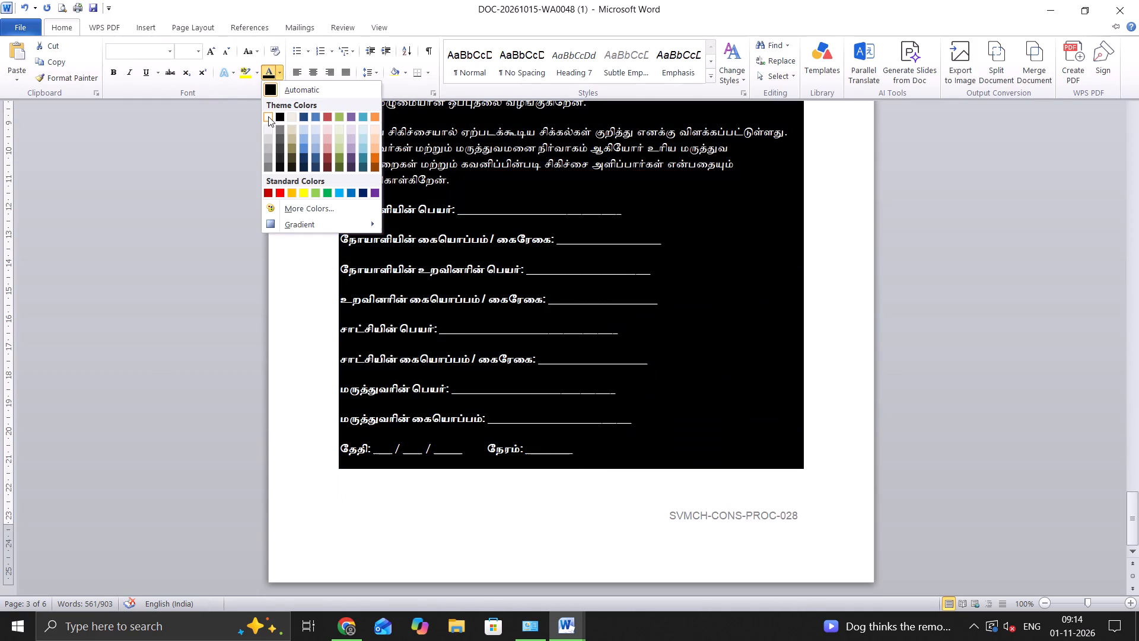
{"action": "left_click", "coordinate": [279, 118]}
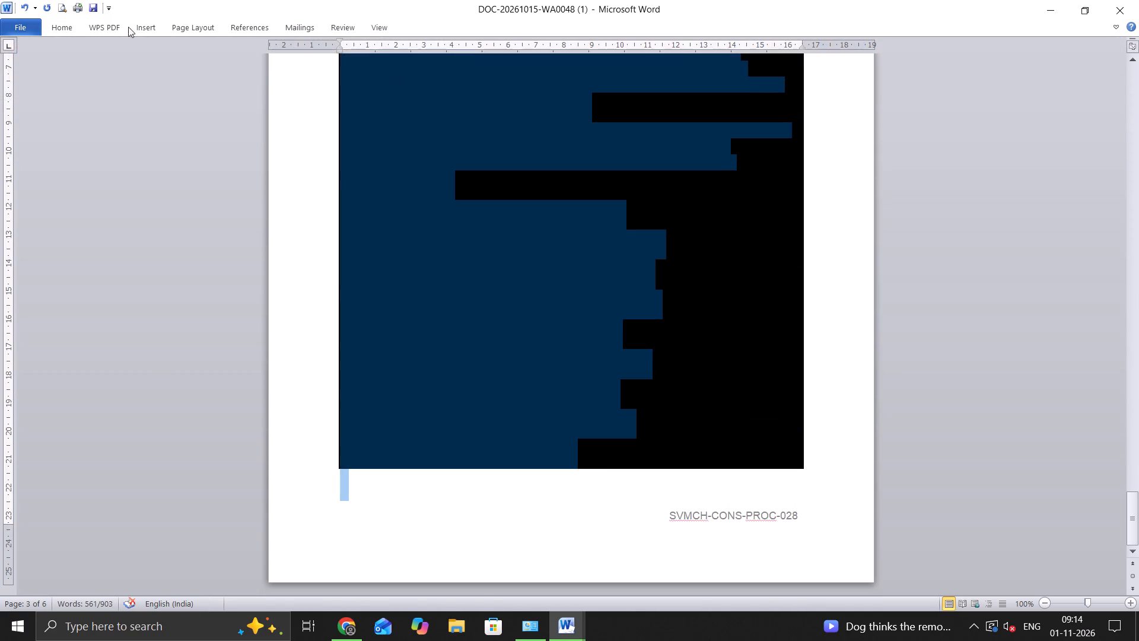
{"action": "left_click", "coordinate": [70, 25]}
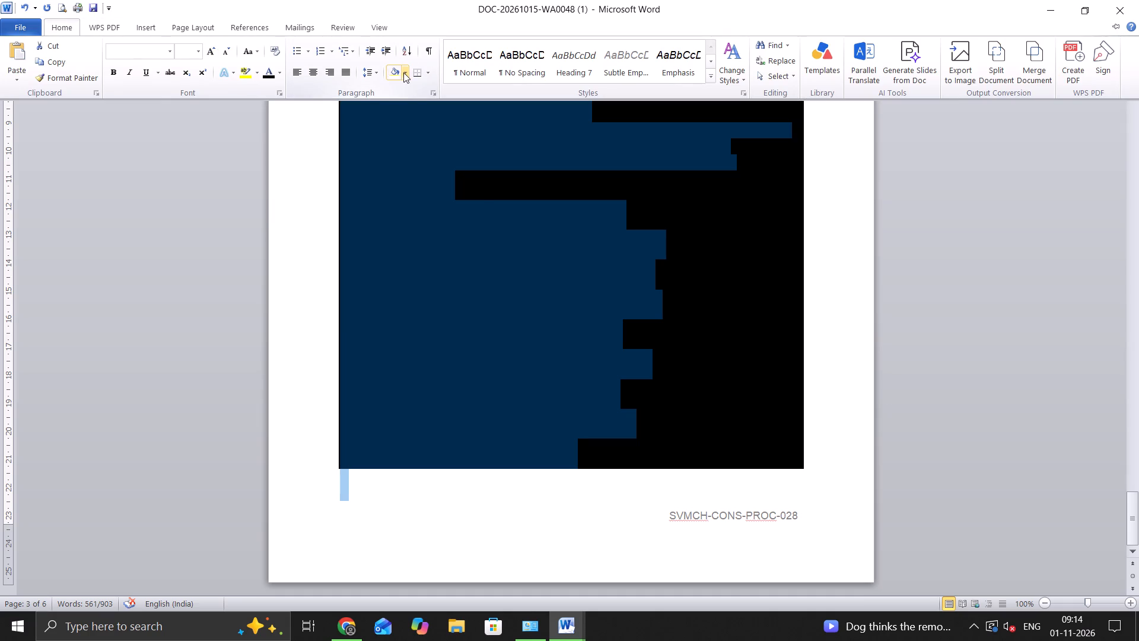
{"action": "left_click", "coordinate": [403, 72]}
{"action": "left_click", "coordinate": [396, 102]}
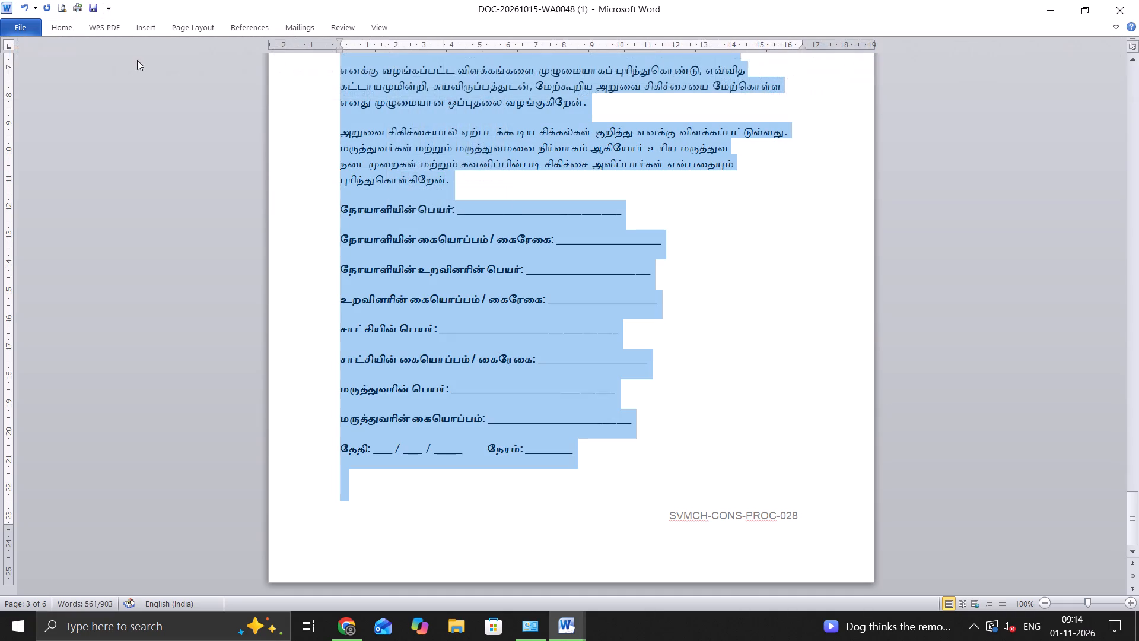
Change the whole Tamil form to a Times-style serif font at size 9.
{"action": "left_click", "coordinate": [65, 30]}
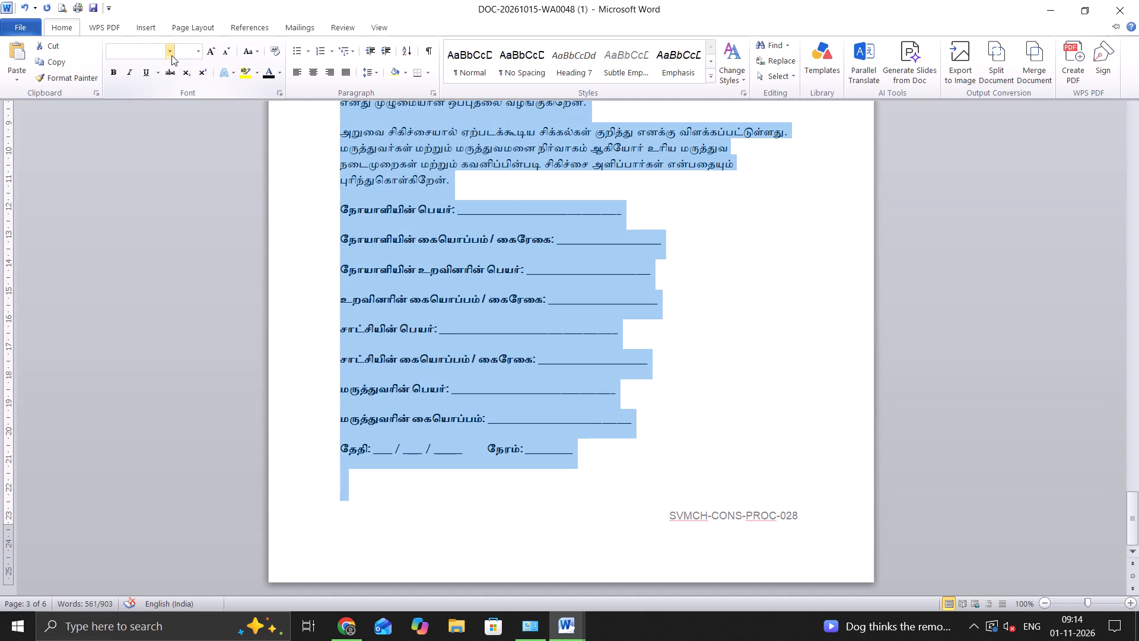
{"action": "left_click", "coordinate": [171, 55]}
{"action": "left_click", "coordinate": [156, 159]}
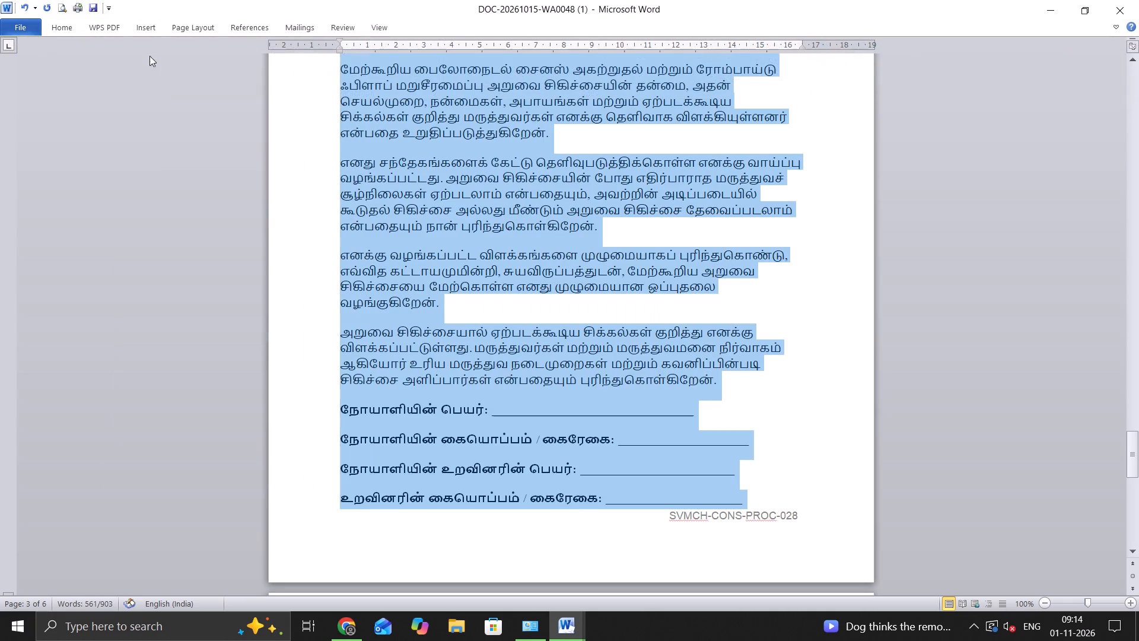
{"action": "left_click_drag", "start_coordinate": [60, 33], "coordinate": [65, 31]}
{"action": "left_click", "coordinate": [201, 48]}
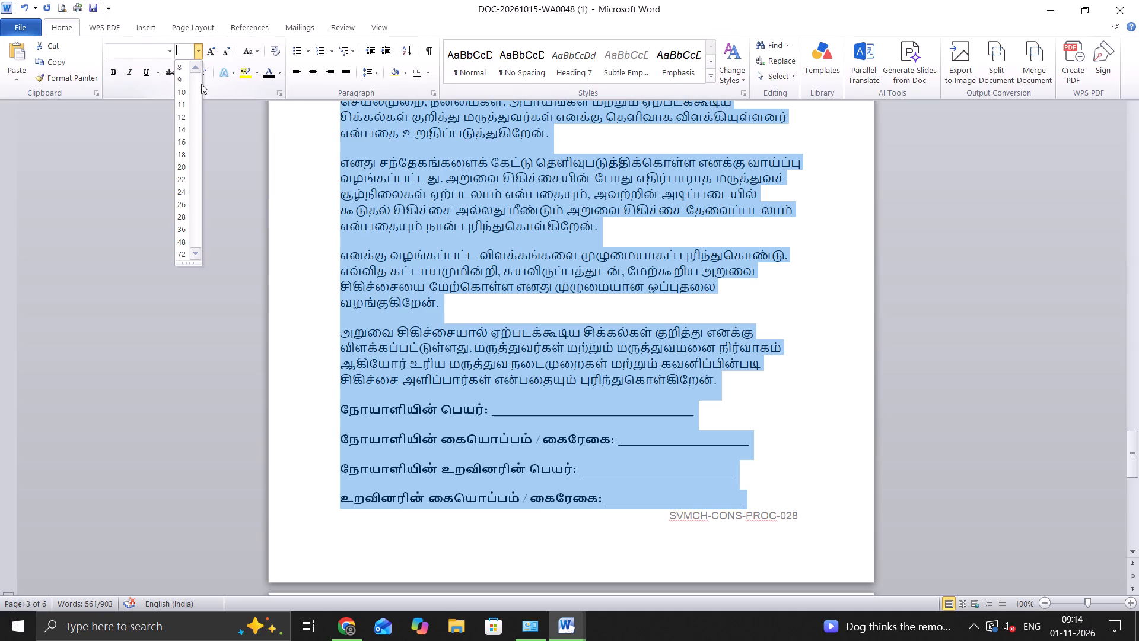
{"action": "left_click", "coordinate": [181, 82]}
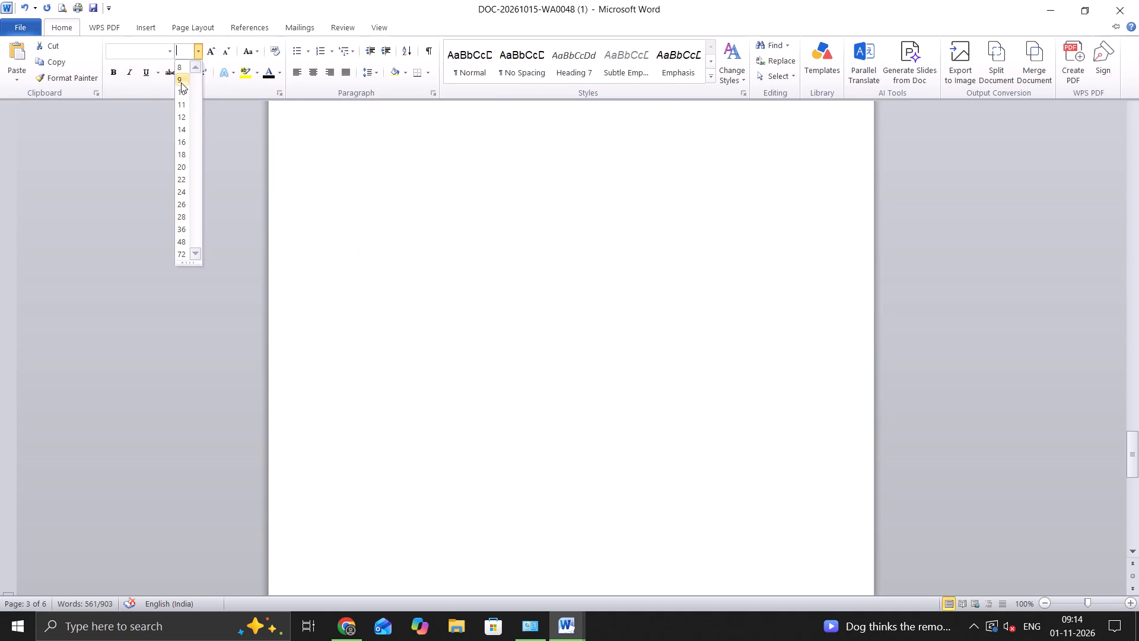
Look through the reformatted Tamil form from its title to the signature fields to check layout and page breaks.
{"action": "scroll", "coordinate": [443, 274], "scroll_direction": "up", "scroll_amount": 20}
{"action": "scroll", "coordinate": [443, 274], "scroll_direction": "up", "scroll_amount": 14}
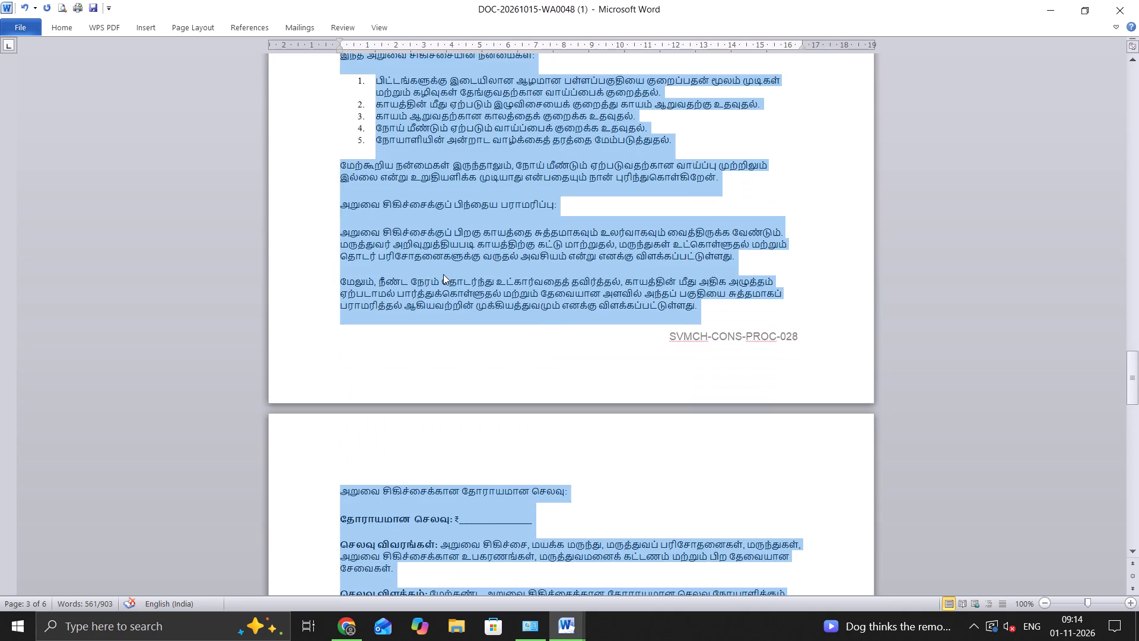
{"action": "scroll", "coordinate": [441, 275], "scroll_direction": "up", "scroll_amount": 20}
{"action": "scroll", "coordinate": [441, 275], "scroll_direction": "up", "scroll_amount": 18}
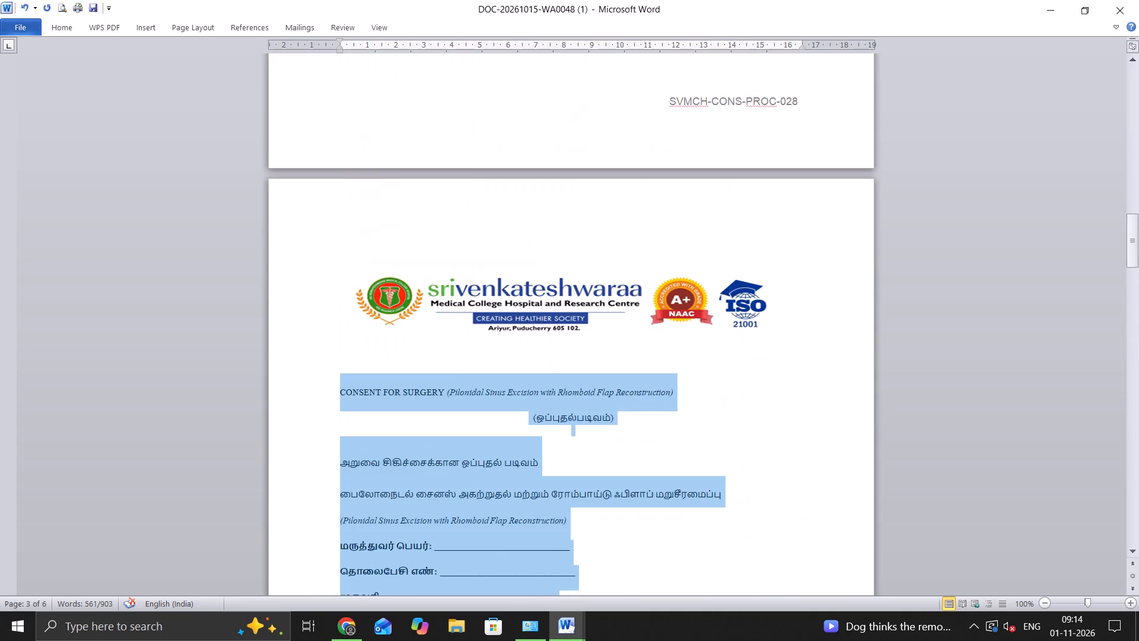
{"action": "scroll", "coordinate": [441, 275], "scroll_direction": "down", "scroll_amount": 20}
{"action": "scroll", "coordinate": [441, 275], "scroll_direction": "down", "scroll_amount": 16}
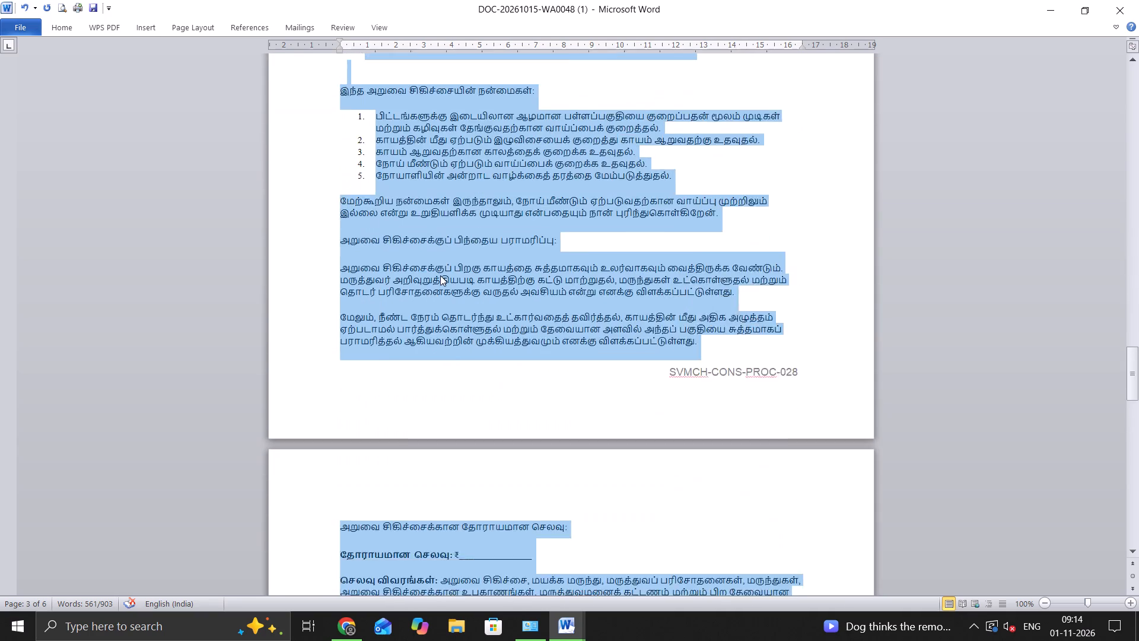
{"action": "scroll", "coordinate": [440, 275], "scroll_direction": "down", "scroll_amount": 20}
{"action": "scroll", "coordinate": [440, 275], "scroll_direction": "down", "scroll_amount": 8}
{"action": "scroll", "coordinate": [440, 275], "scroll_direction": "up", "scroll_amount": 12}
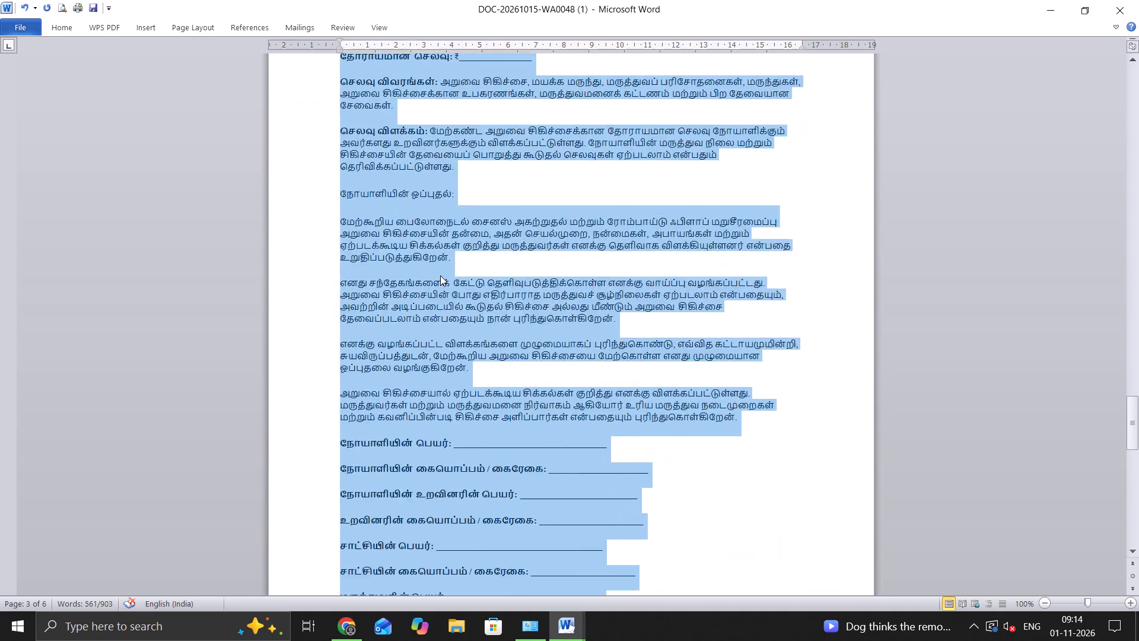
{"action": "scroll", "coordinate": [440, 275], "scroll_direction": "up", "scroll_amount": 20}
{"action": "scroll", "coordinate": [440, 275], "scroll_direction": "up", "scroll_amount": 20}
{"action": "scroll", "coordinate": [440, 275], "scroll_direction": "up", "scroll_amount": 6}
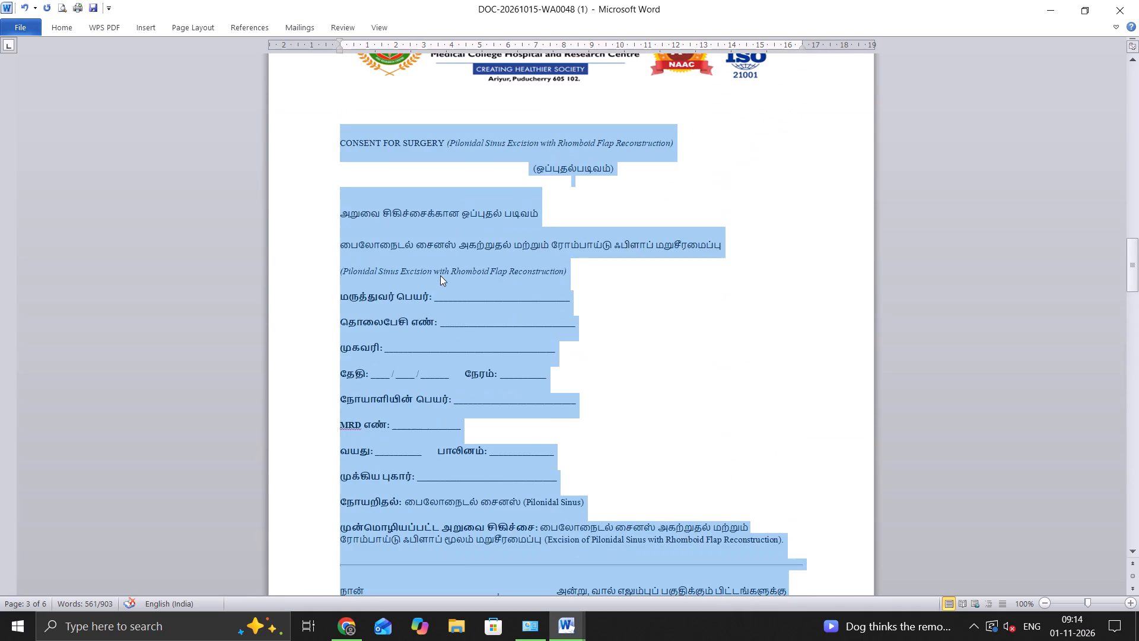
{"action": "scroll", "coordinate": [440, 275], "scroll_direction": "down", "scroll_amount": 2}
{"action": "scroll", "coordinate": [693, 196], "scroll_direction": "up", "scroll_amount": 4}
{"action": "left_click", "coordinate": [316, 195]}
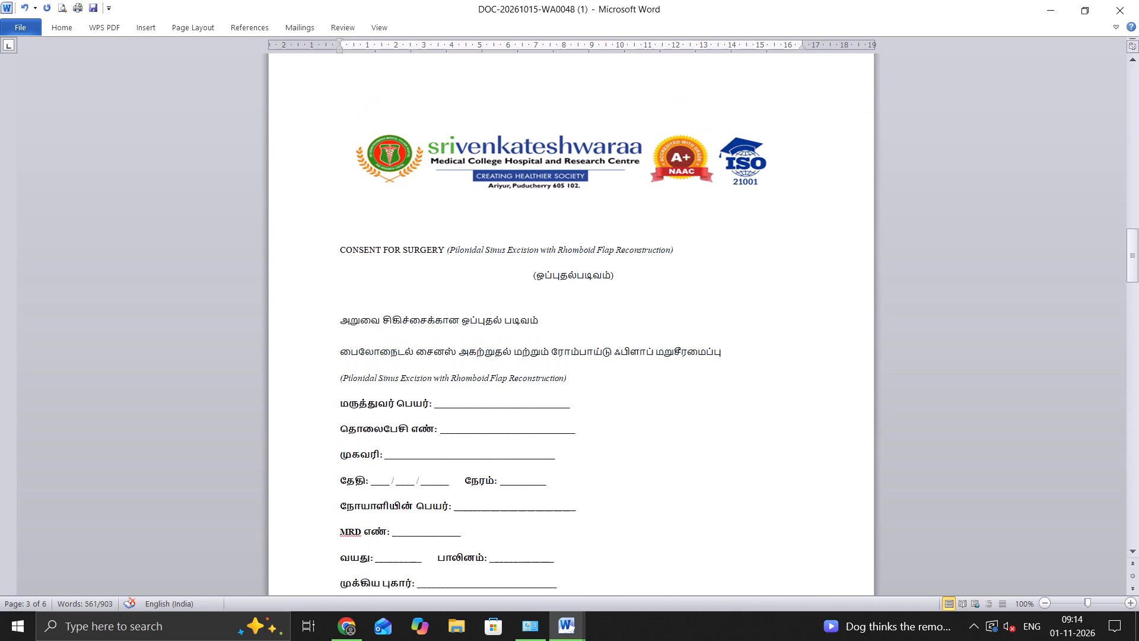
Reduce the height of the hospital logo banner above the consent title to about 2 cm.
{"action": "left_click_drag", "start_coordinate": [346, 126], "coordinate": [346, 116]}
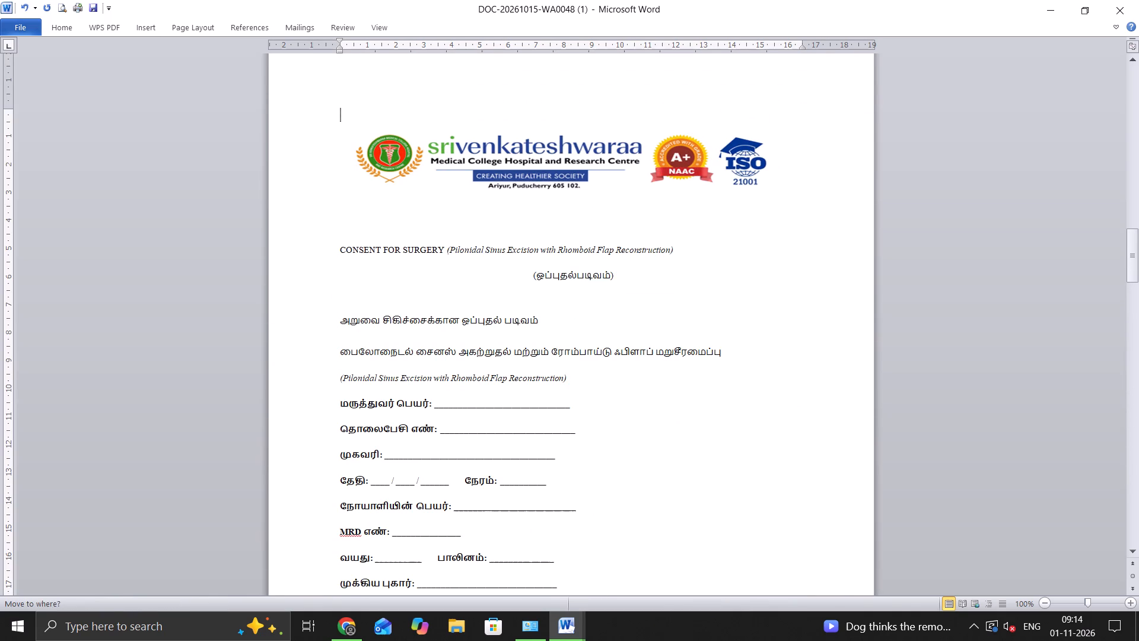
{"action": "left_click_drag", "start_coordinate": [346, 116], "coordinate": [346, 82]}
{"action": "left_click_drag", "start_coordinate": [342, 109], "coordinate": [341, 80]}
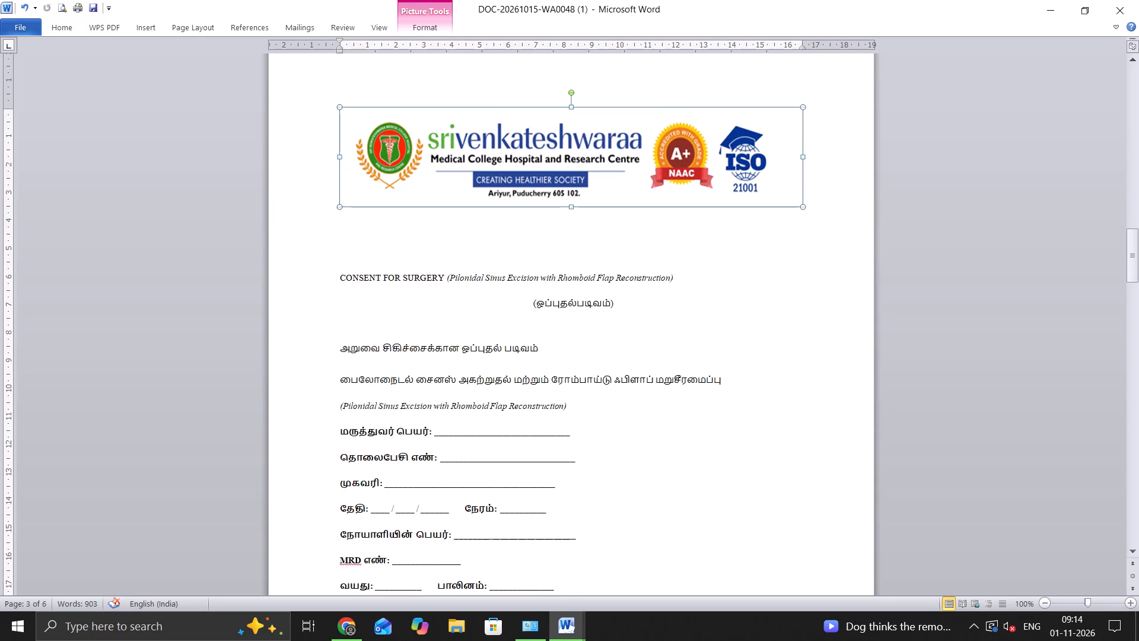
{"action": "left_click_drag", "start_coordinate": [804, 208], "coordinate": [807, 161]}
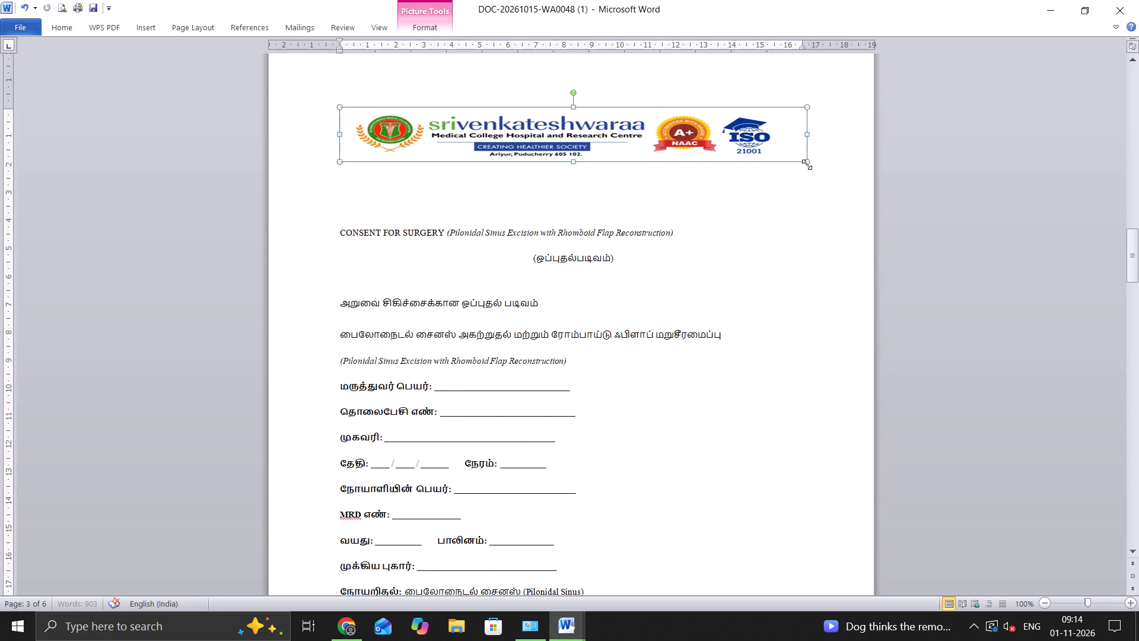
{"action": "left_click_drag", "start_coordinate": [558, 126], "coordinate": [569, 95]}
Remove the blank lines between the hospital logo banner and the CONSENT FOR SURGERY title.
{"action": "left_click", "coordinate": [340, 234]}
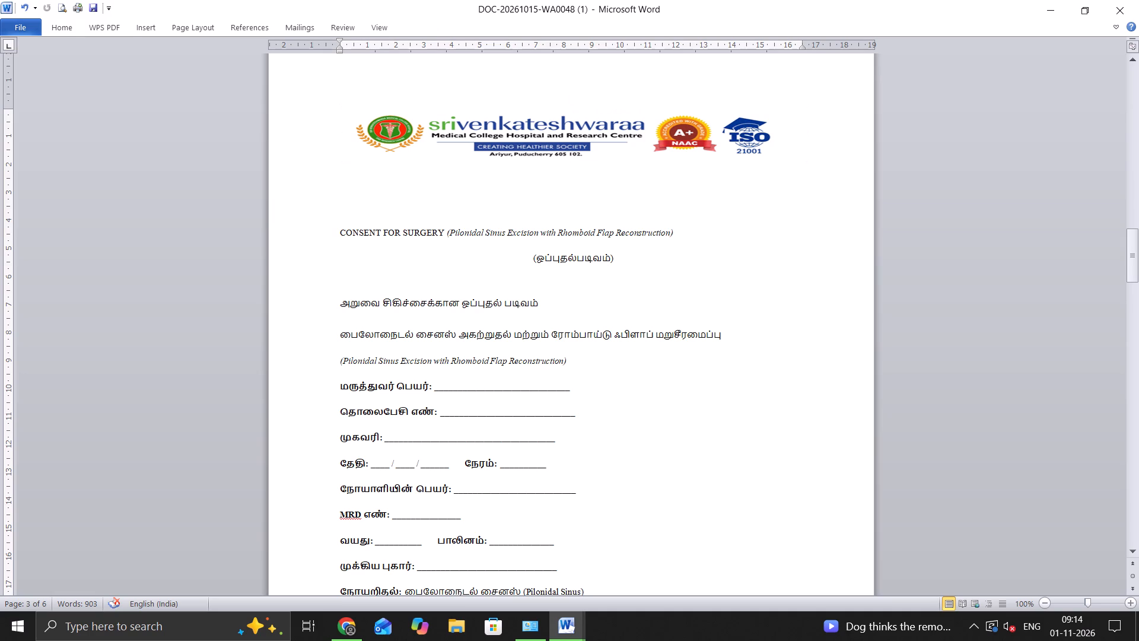
{"action": "key", "text": "BackSpace"}
{"action": "key", "text": "BackSpace"}
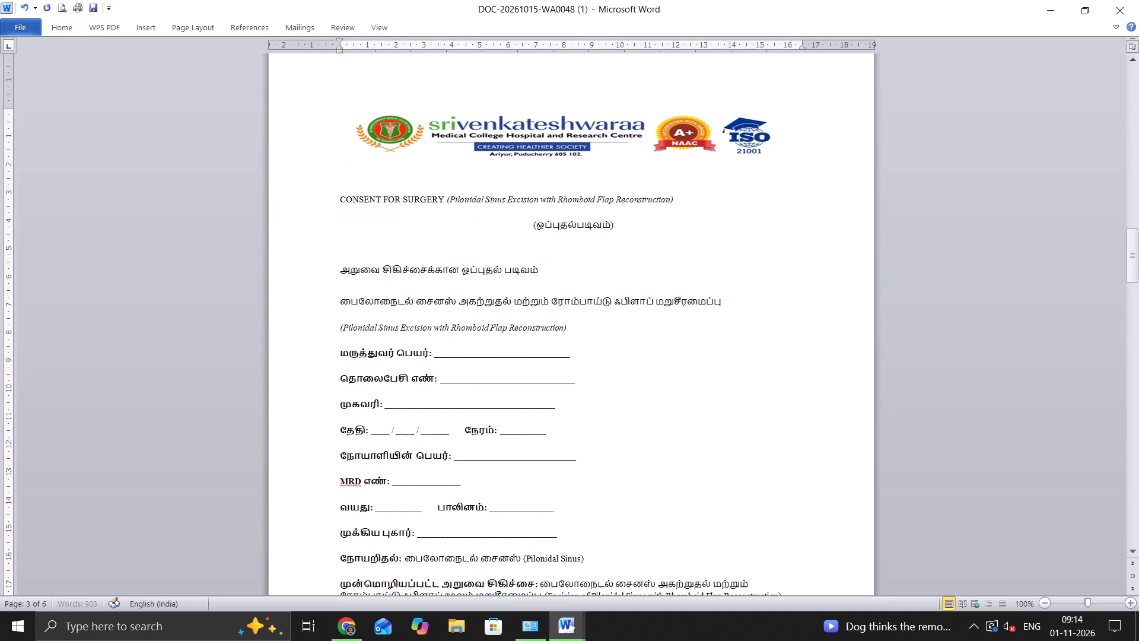
{"action": "key", "text": "BackSpace"}
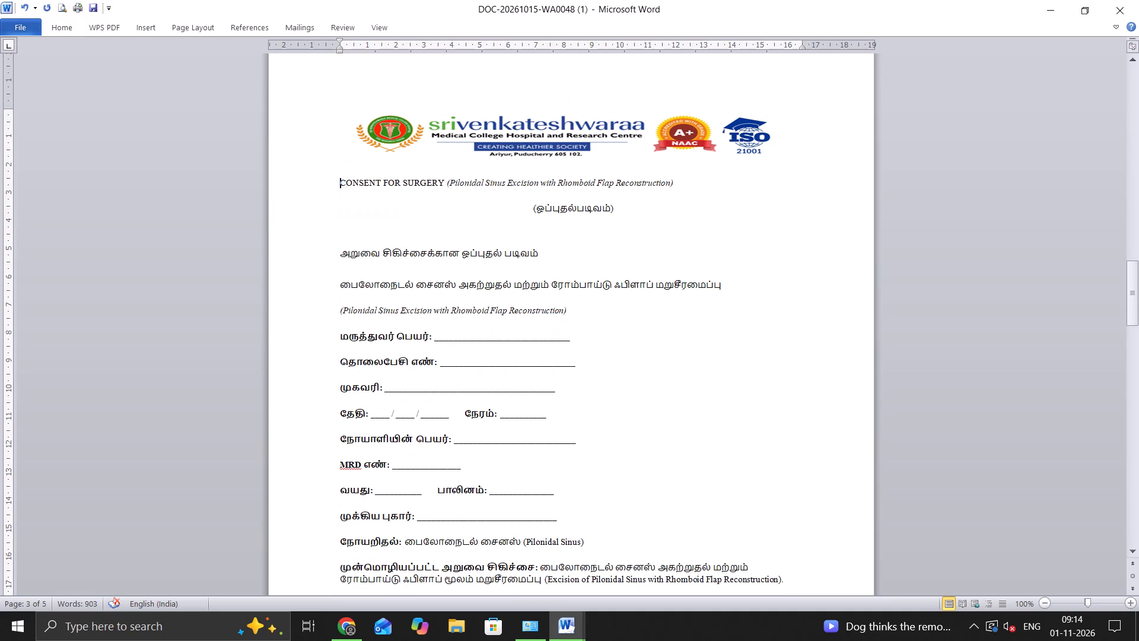
Join "(ஒப்புதல்படிவம்)" onto the end of the CONSENT FOR SURGERY title line, adding a space before it.
{"action": "left_click", "coordinate": [527, 208]}
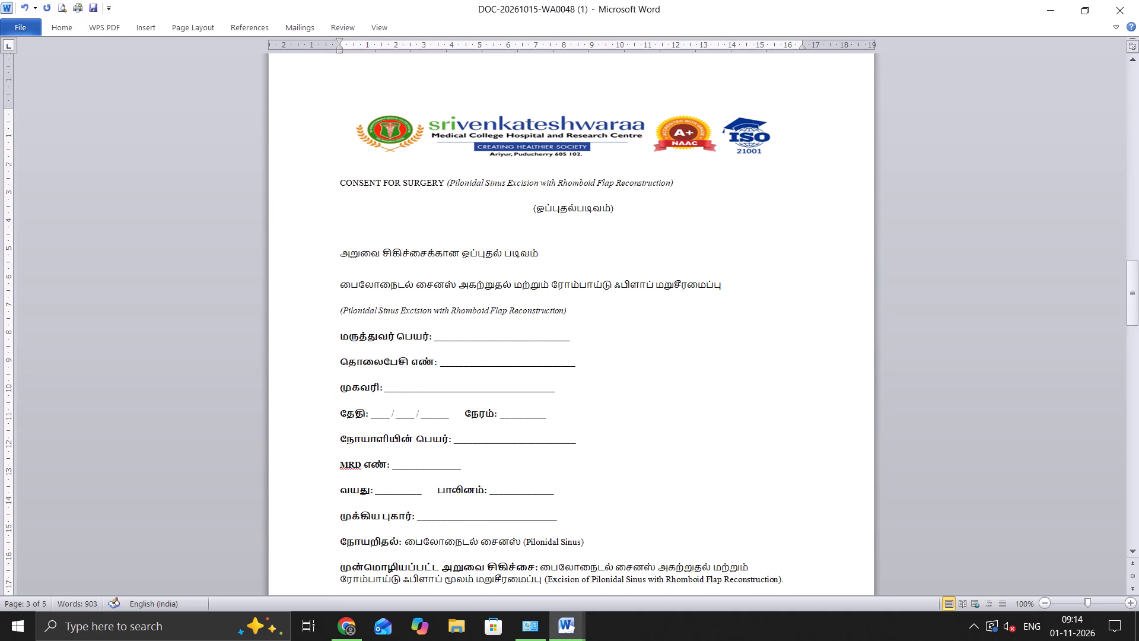
{"action": "key", "text": "BackSpace"}
{"action": "key", "text": "BackSpace"}
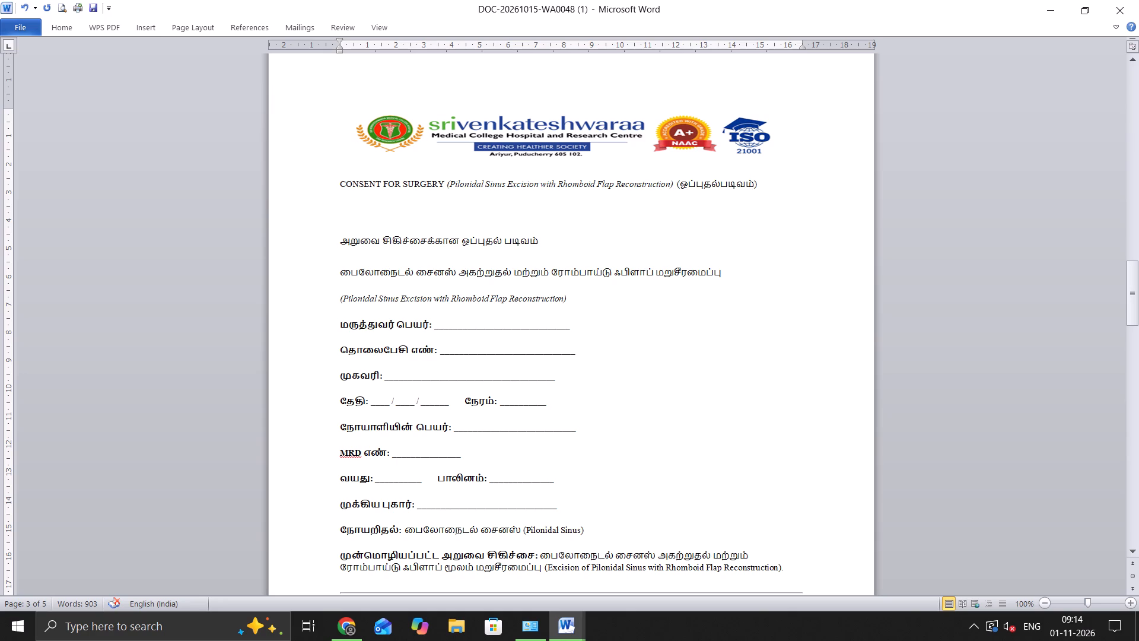
{"action": "key", "text": "space"}
Delete the repeated Tamil title, procedure name and English subtitle below the CONSENT FOR SURGERY line, along with the surrounding blank lines.
{"action": "left_click", "coordinate": [341, 245]}
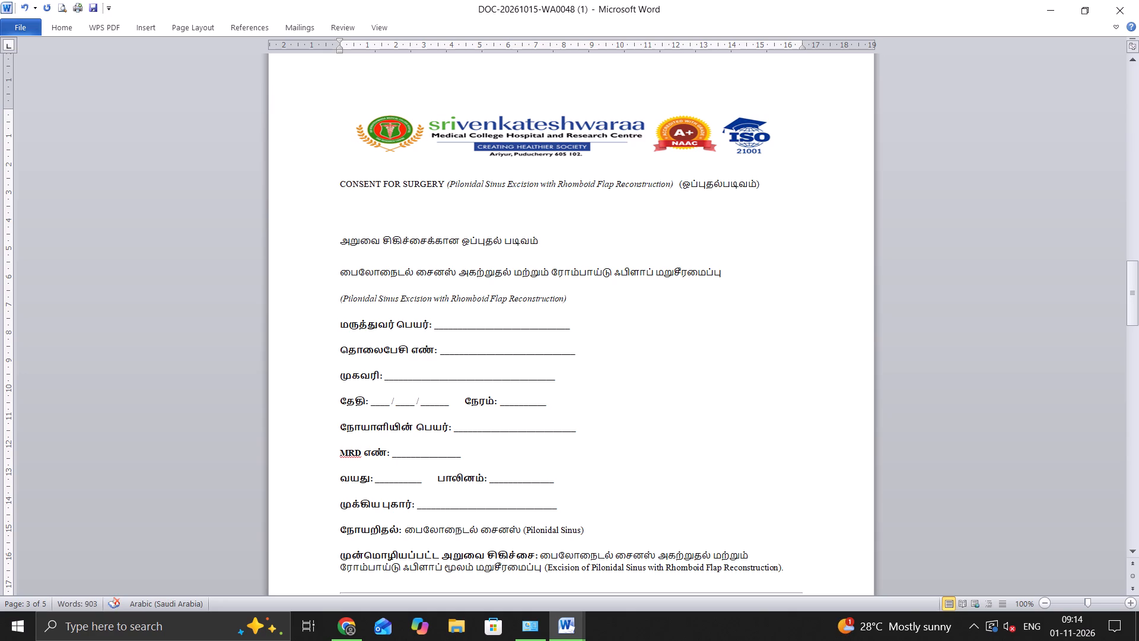
{"action": "left_click_drag", "start_coordinate": [343, 243], "coordinate": [558, 290]}
{"action": "key", "text": "BackSpace"}
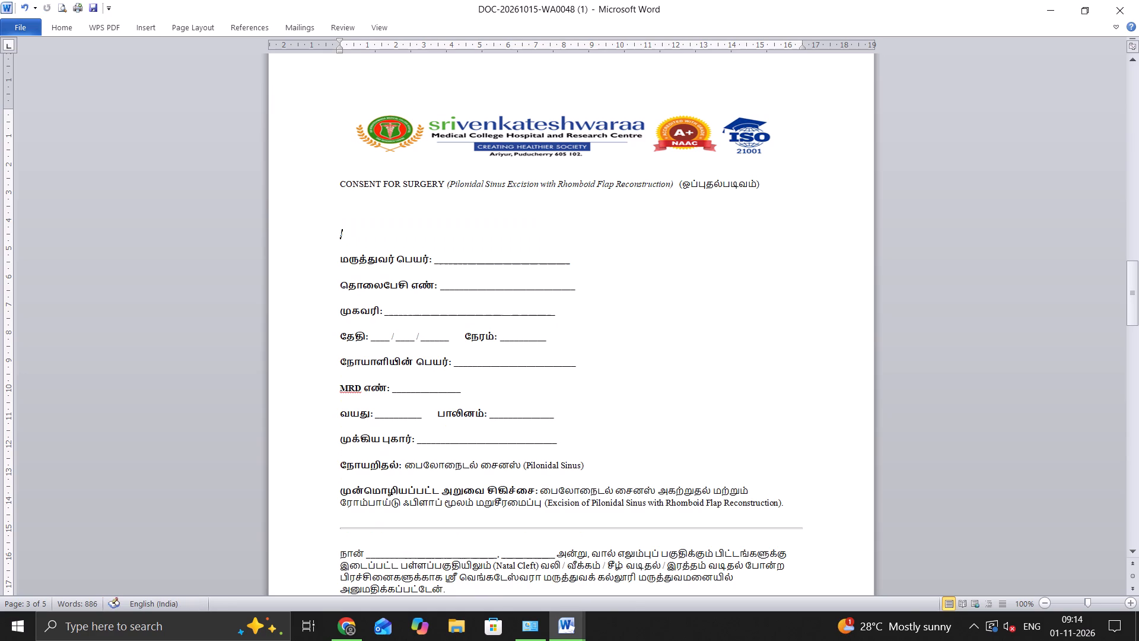
{"action": "left_click", "coordinate": [394, 234]}
{"action": "key", "text": "BackSpace"}
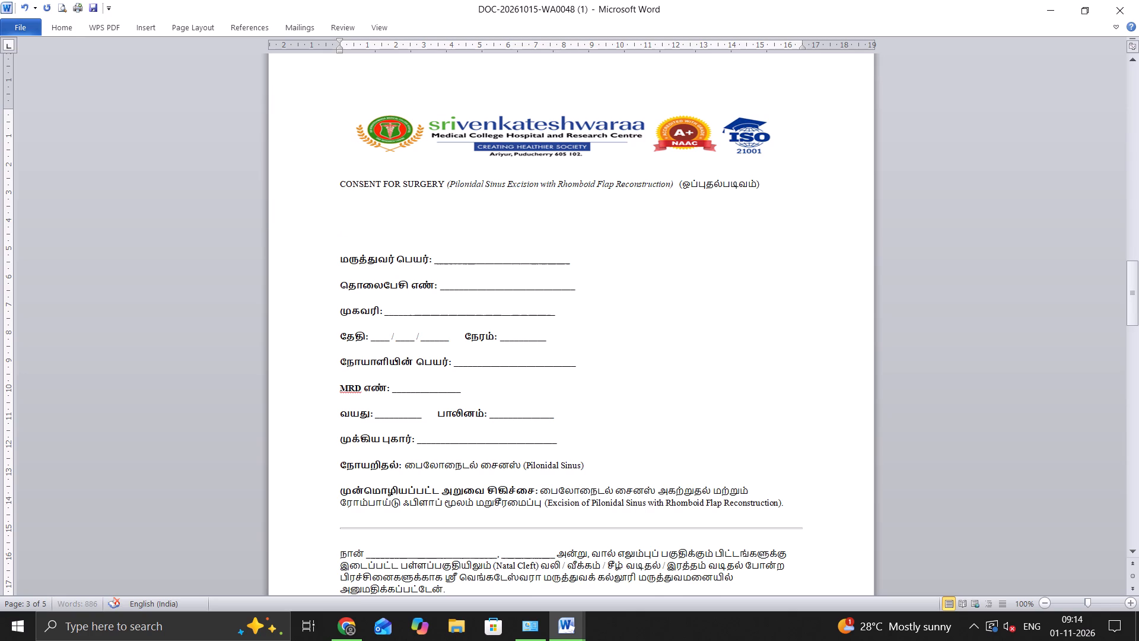
{"action": "key", "text": "BackSpace"}
{"action": "key", "text": "BackSpace"}
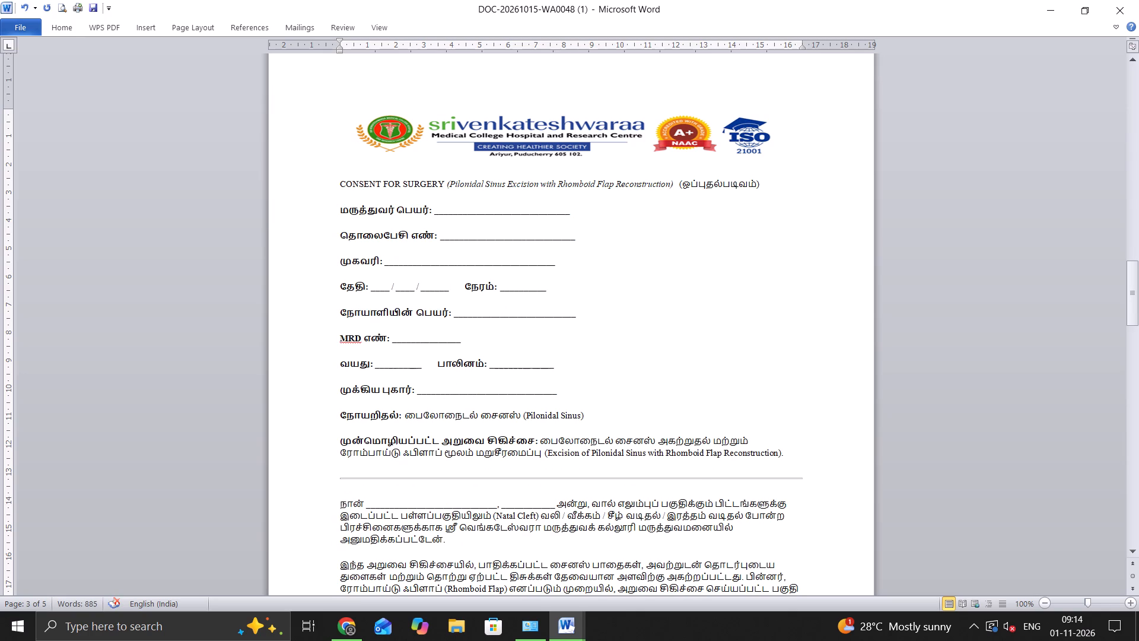
Join the date and time fields onto the address line, and the MRD number field onto the patient name line, separated by spaces.
{"action": "left_click", "coordinate": [339, 293]}
{"action": "key", "text": "BackSpace"}
{"action": "key", "text": "space"}
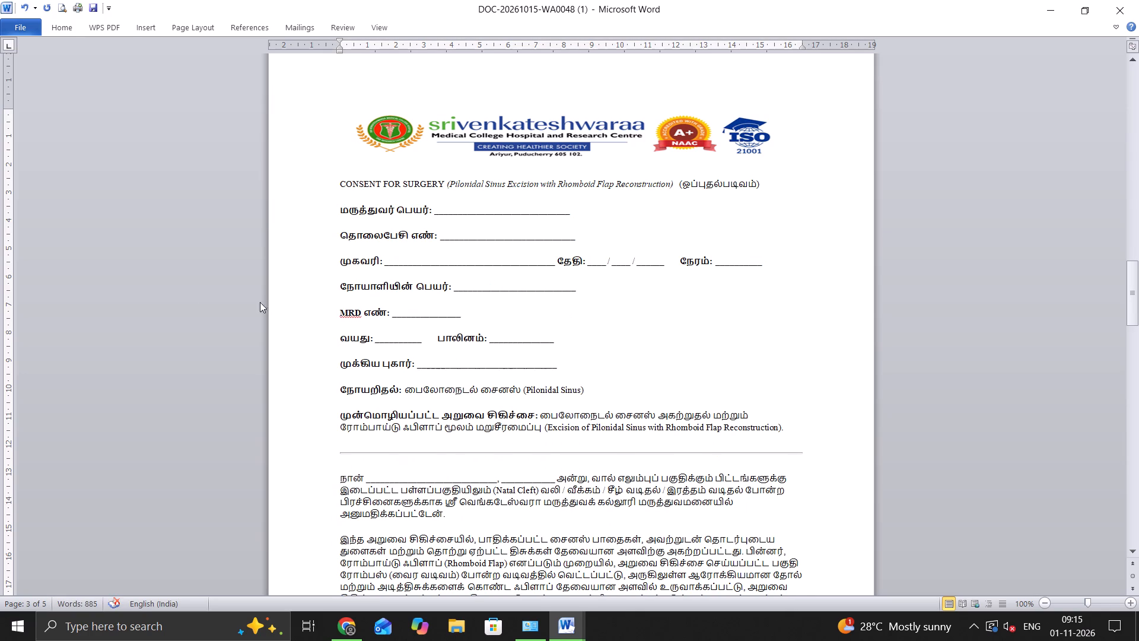
{"action": "left_click", "coordinate": [339, 315]}
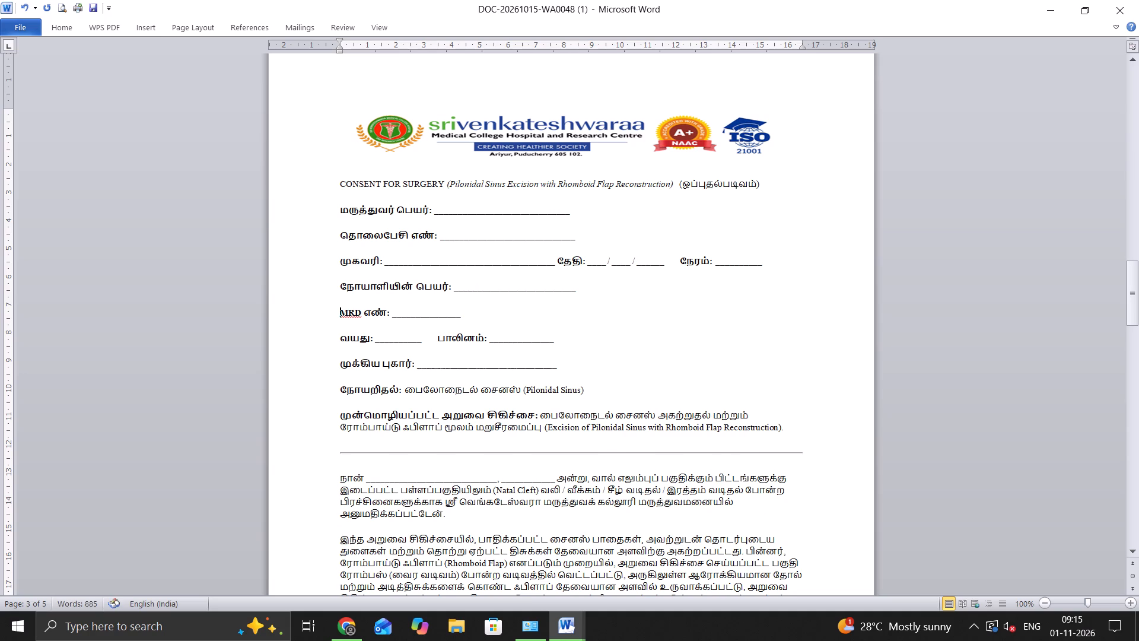
{"action": "key", "text": "BackSpace"}
{"action": "key", "text": "space"}
{"action": "key", "text": "space"}
{"action": "key", "text": "space"}
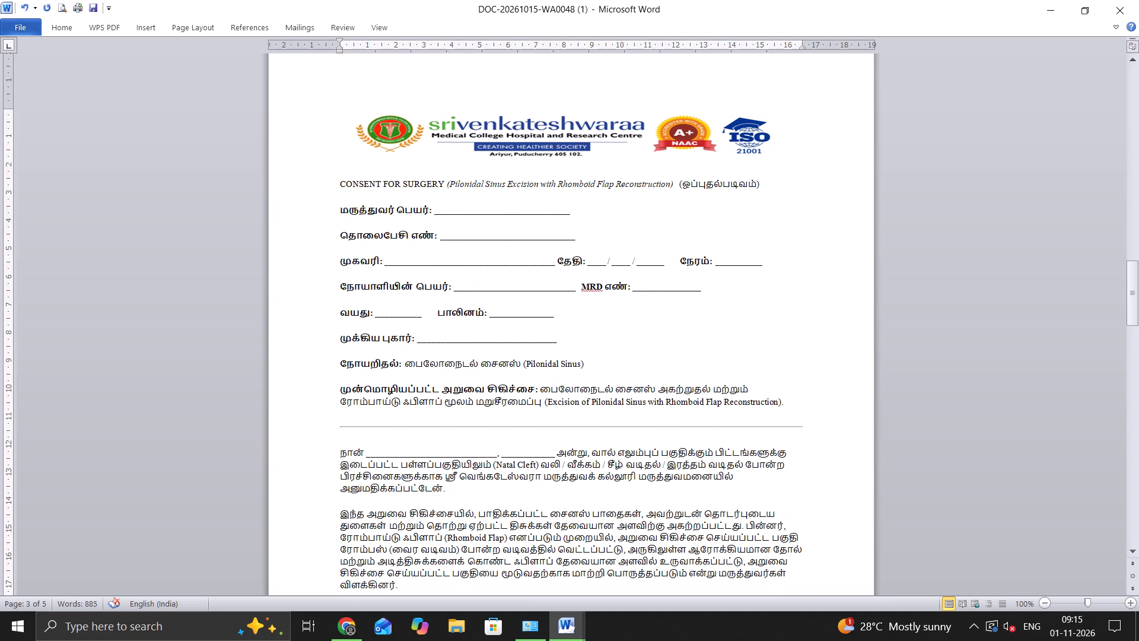
Clear the prefilled Pilonidal Sinus text after the diagnosis label "நோயறிதல்:", keeping the label.
{"action": "scroll", "coordinate": [349, 363], "scroll_direction": "down", "scroll_amount": 1}
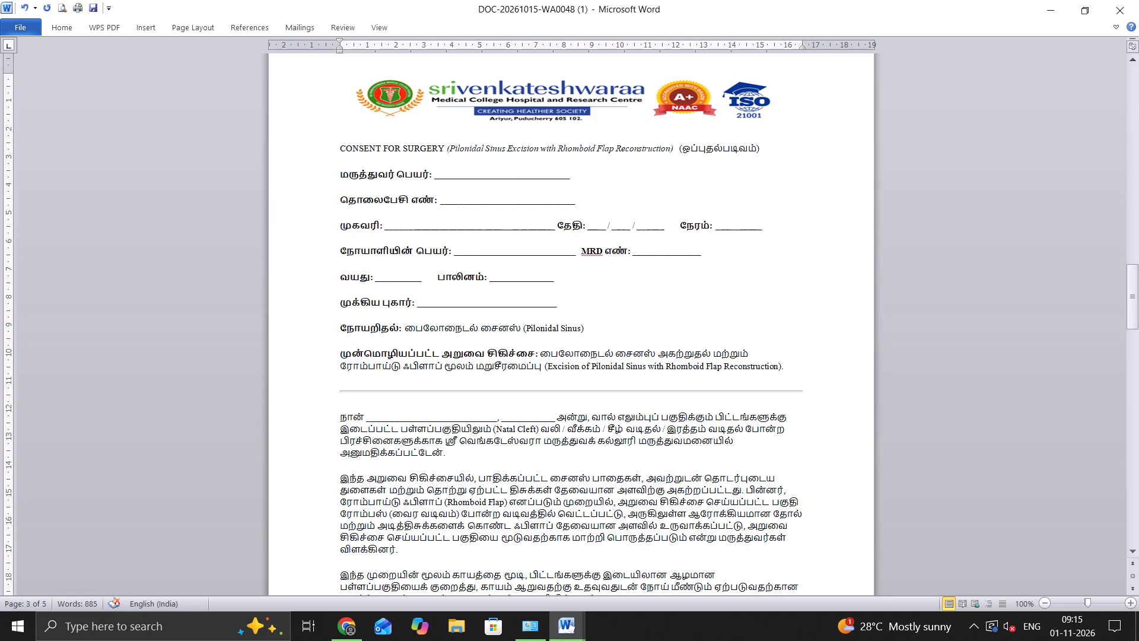
{"action": "left_click_drag", "start_coordinate": [411, 331], "coordinate": [597, 339]}
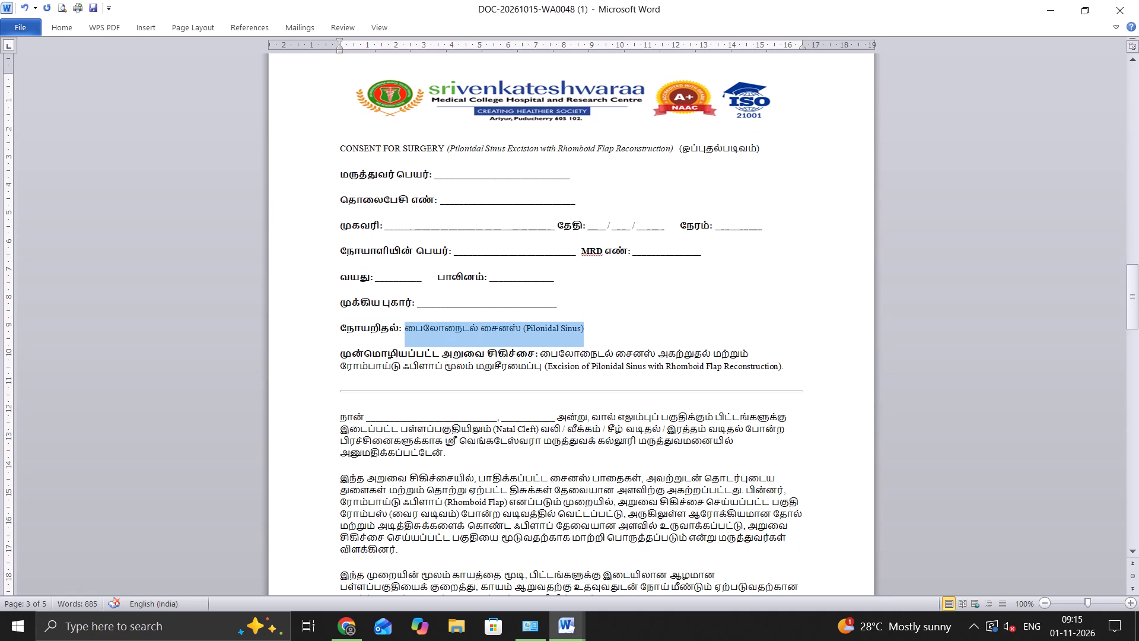
{"action": "left_click_drag", "start_coordinate": [597, 339], "coordinate": [600, 336]}
{"action": "key", "text": "BackSpace"}
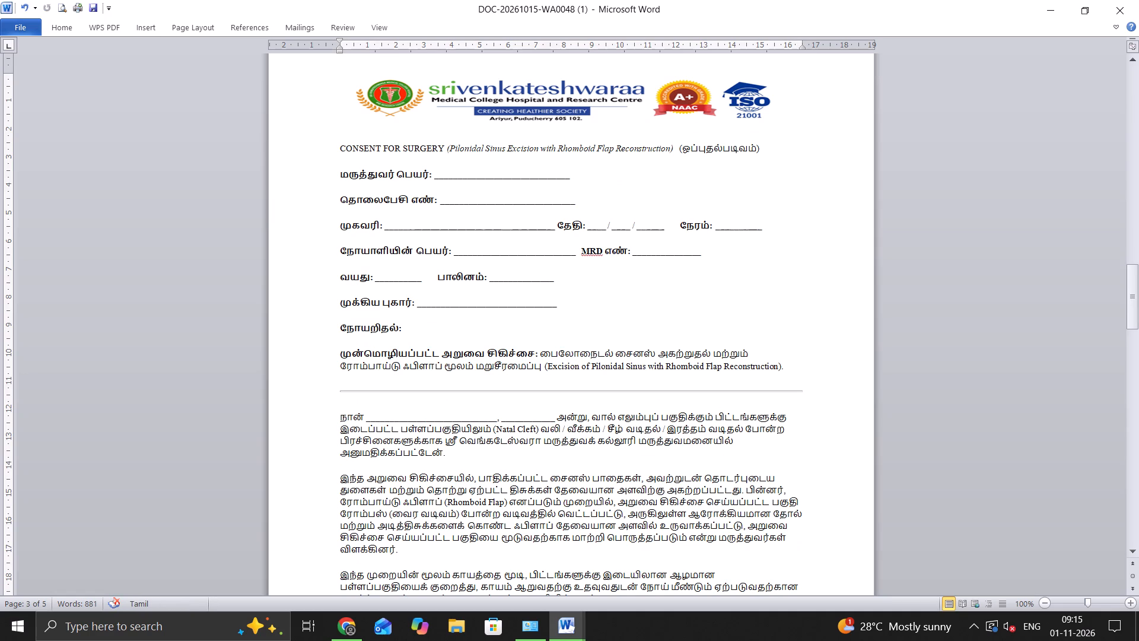
Clear the prefilled procedure text after "முன்மொழியப்பட்ட அறுவை சிகிச்சை:" and remove the divider line and blank line beneath it.
{"action": "left_click_drag", "start_coordinate": [543, 353], "coordinate": [666, 356]}
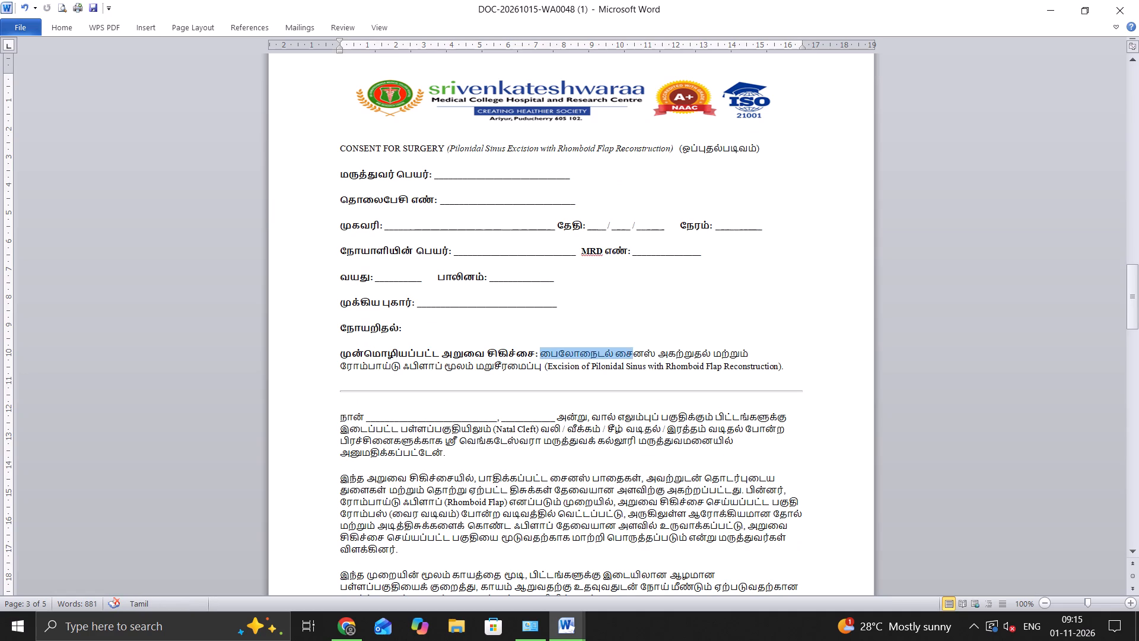
{"action": "left_click_drag", "start_coordinate": [666, 356], "coordinate": [798, 391]}
{"action": "key", "text": "BackSpace"}
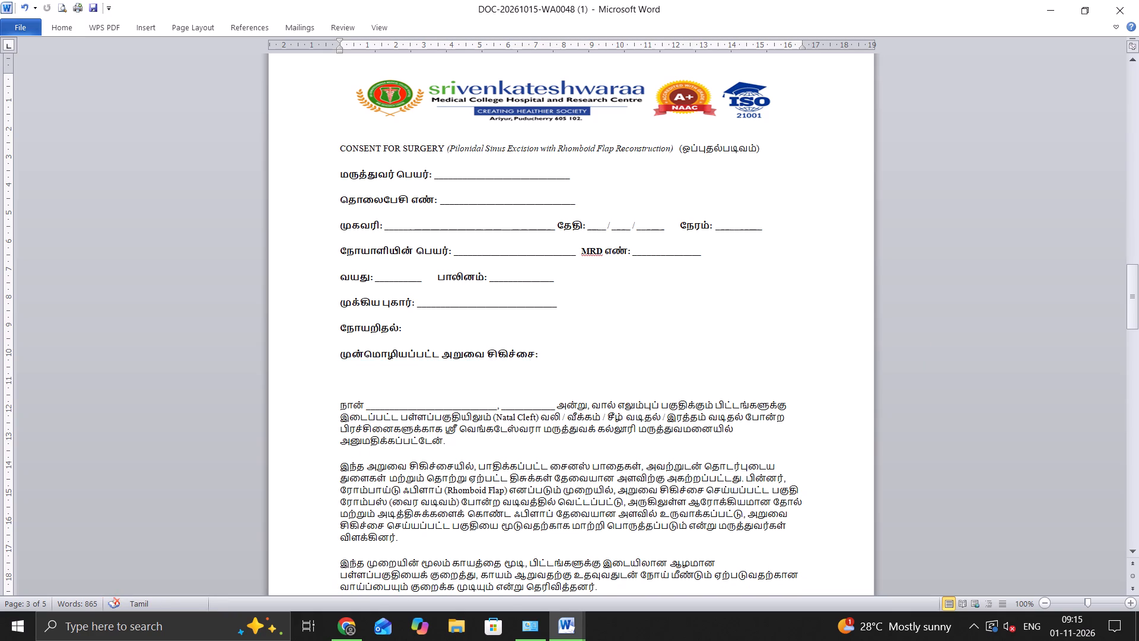
{"action": "left_click", "coordinate": [348, 396]}
{"action": "key", "text": "Up"}
{"action": "key", "text": "BackSpace"}
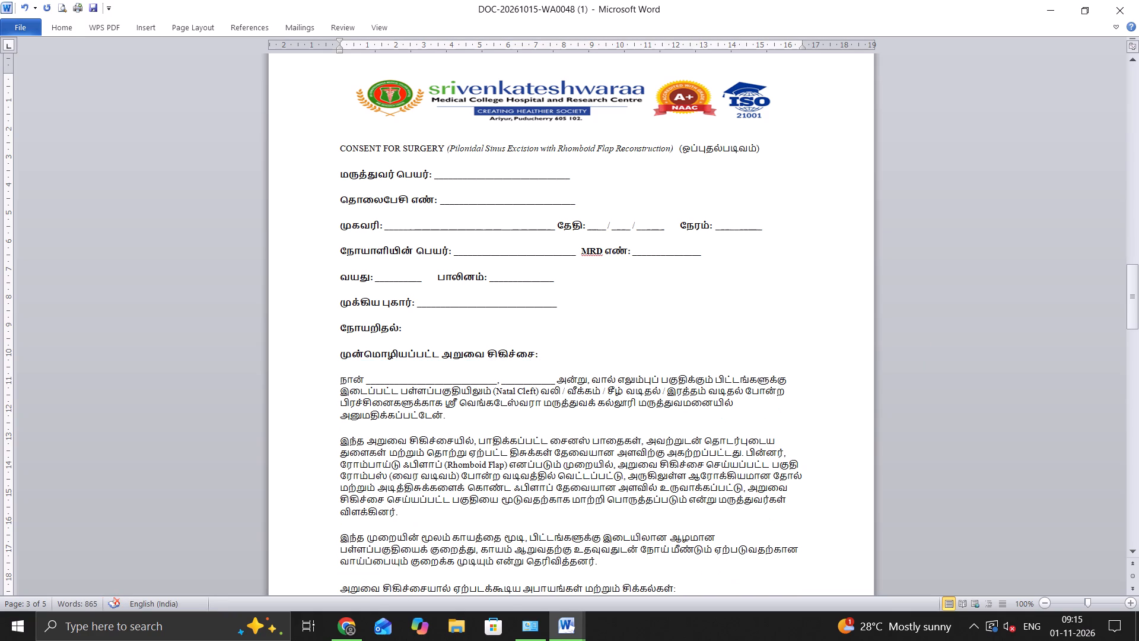
Merge the two comma-separated blanks after "நான்" into one shorter fill-in blank before "அன்று".
{"action": "scroll", "coordinate": [364, 386], "scroll_direction": "down", "scroll_amount": 2}
{"action": "scroll", "coordinate": [428, 387], "scroll_direction": "down", "scroll_amount": 3}
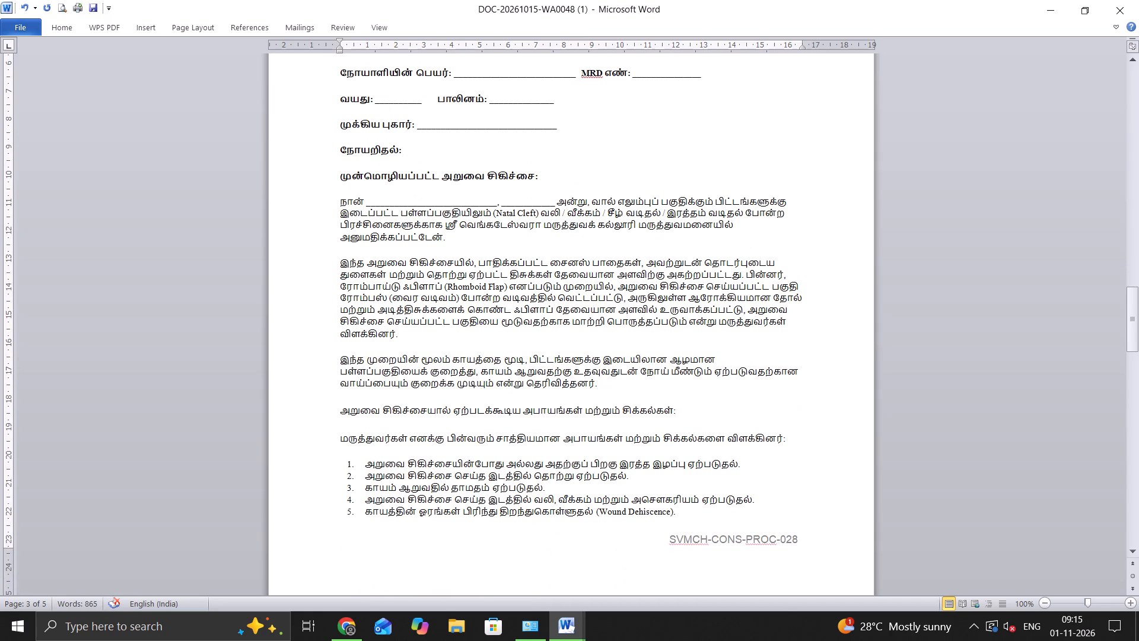
{"action": "left_click", "coordinate": [502, 206]}
{"action": "key", "text": "BackSpace"}
{"action": "key", "text": "BackSpace"}
{"action": "key", "text": "BackSpace"}
{"action": "key", "text": "BackSpace"}
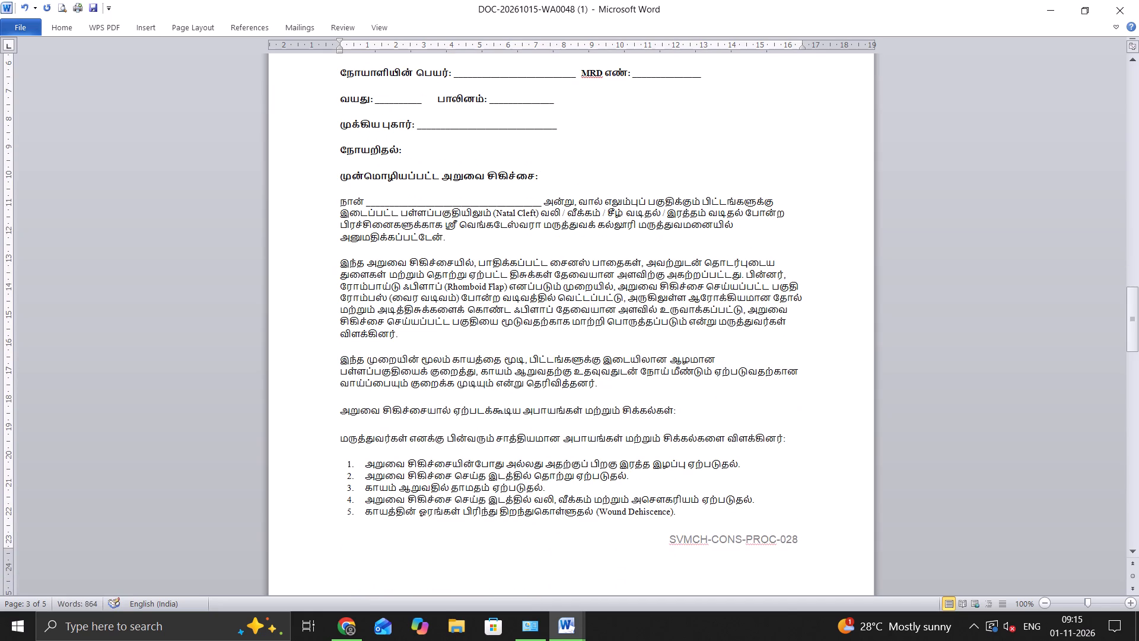
{"action": "key", "text": "BackSpace"}
{"action": "key", "text": "BackSpace"}
{"action": "key", "text": "BackSpace"}
{"action": "key", "text": "BackSpace"}
{"action": "key", "text": "BackSpace"}
{"action": "key", "text": "BackSpace"}
{"action": "key", "text": "BackSpace"}
{"action": "key", "text": "BackSpace"}
{"action": "key", "text": "BackSpace"}
{"action": "key", "text": "BackSpace"}
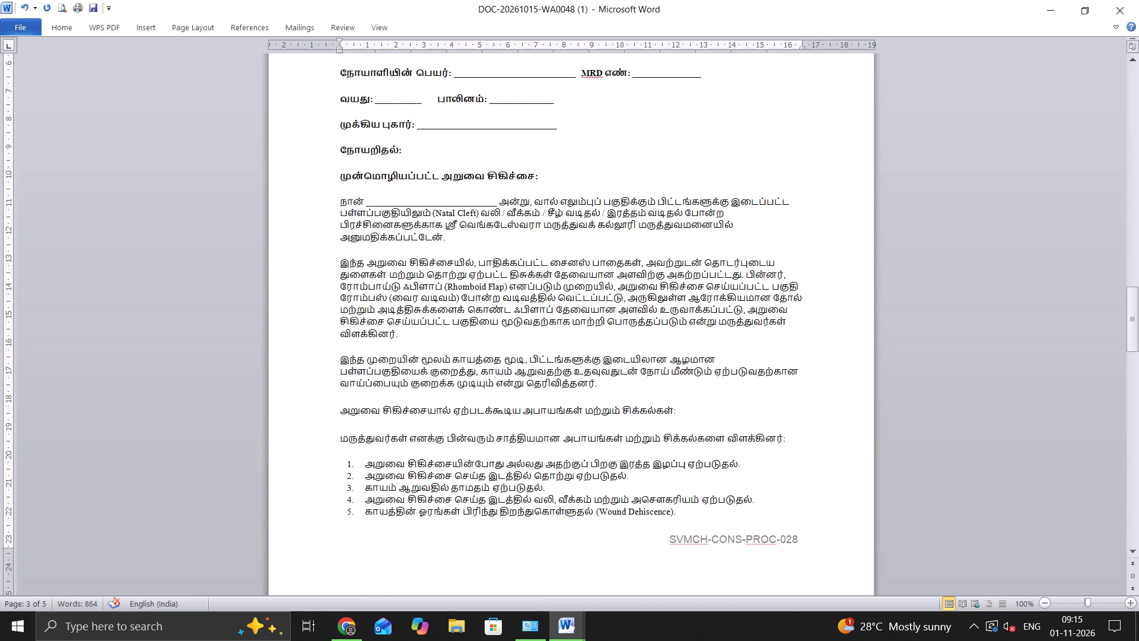
Remove the space before paragraphs throughout the Tamil form, from the CONSENT FOR SURGERY title to the final date and time line.
{"action": "scroll", "coordinate": [335, 196], "scroll_direction": "up", "scroll_amount": 7}
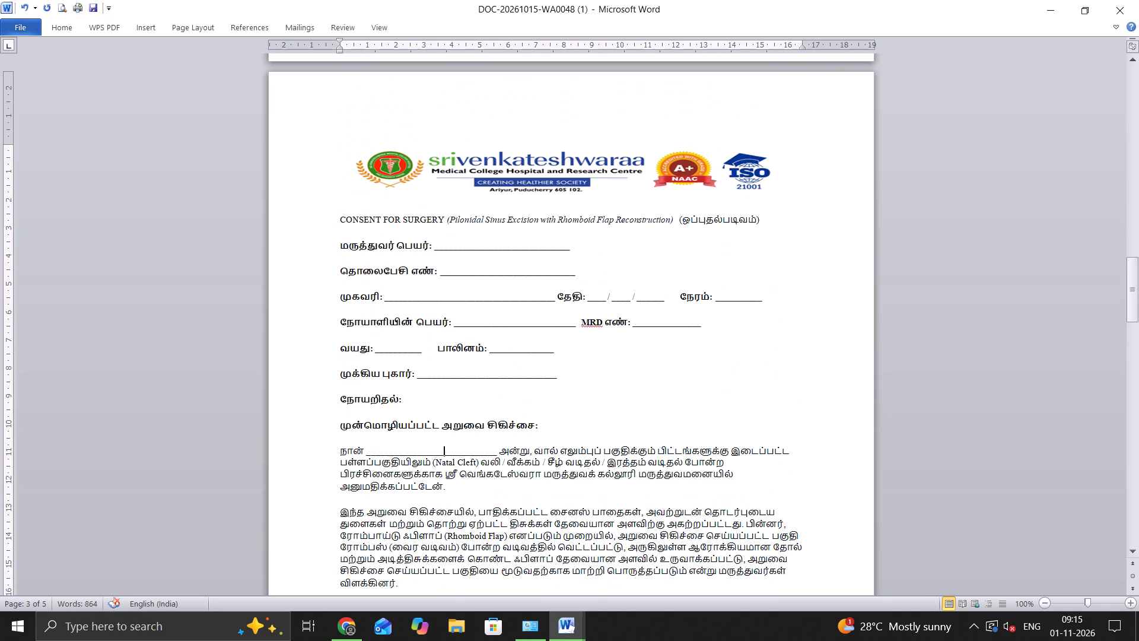
{"action": "left_click_drag", "start_coordinate": [330, 211], "coordinate": [601, 640]}
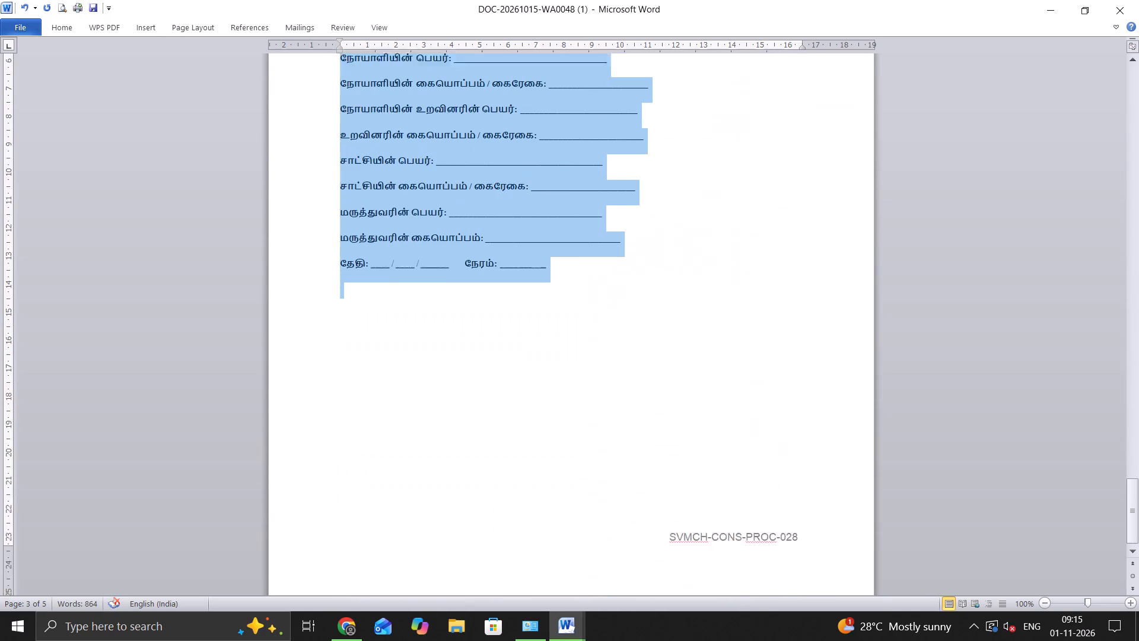
{"action": "left_click_drag", "start_coordinate": [601, 640], "coordinate": [544, 309]}
{"action": "left_click", "coordinate": [56, 27]}
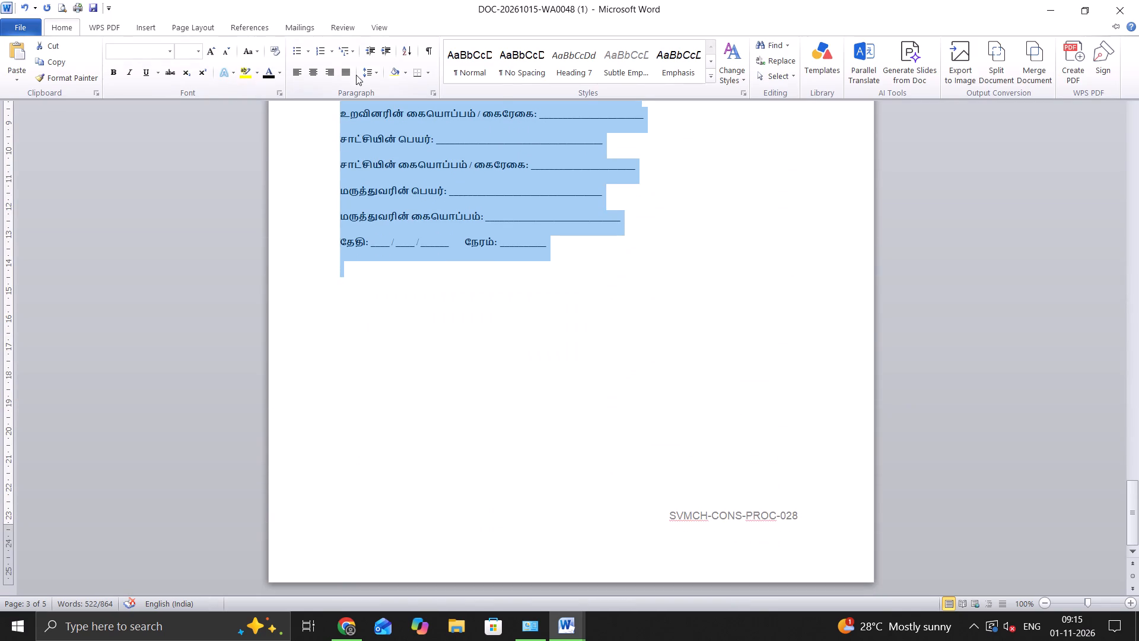
{"action": "left_click", "coordinate": [376, 72]}
{"action": "left_click", "coordinate": [432, 214]}
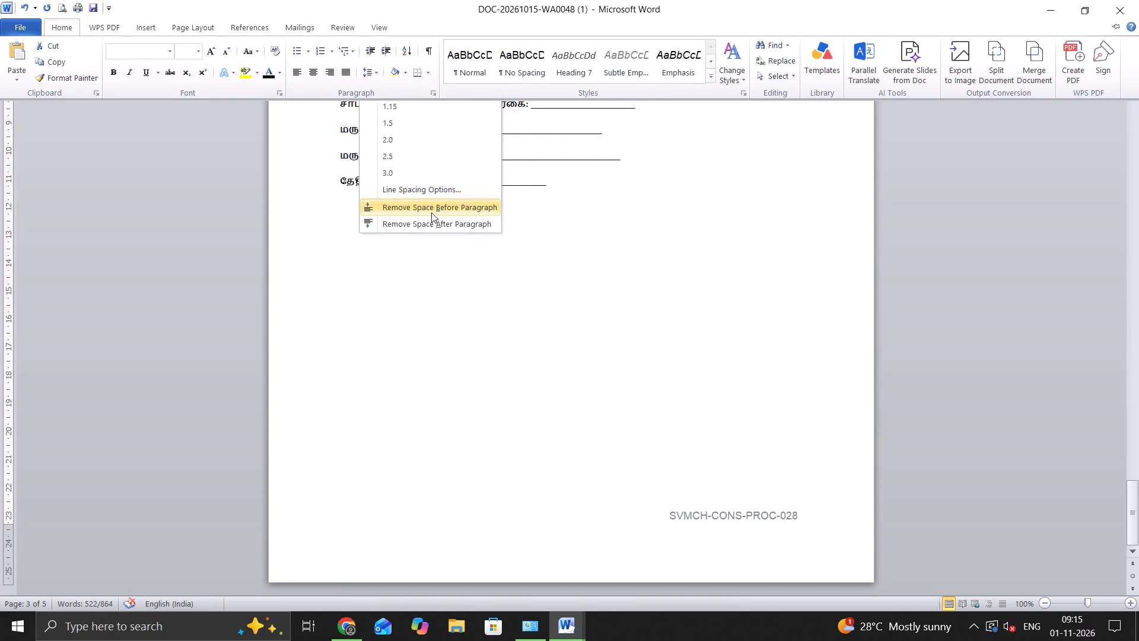
{"action": "scroll", "coordinate": [306, 353], "scroll_direction": "up", "scroll_amount": 20}
{"action": "scroll", "coordinate": [306, 353], "scroll_direction": "up", "scroll_amount": 18}
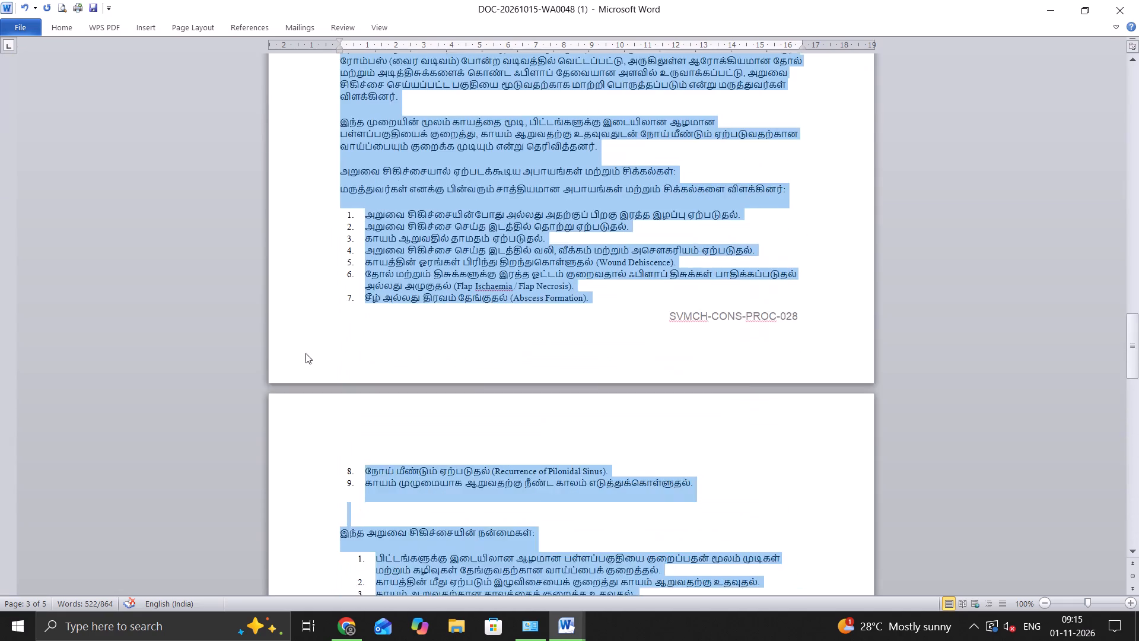
{"action": "scroll", "coordinate": [306, 353], "scroll_direction": "up", "scroll_amount": 15}
{"action": "scroll", "coordinate": [288, 374], "scroll_direction": "down", "scroll_amount": 6}
{"action": "left_click", "coordinate": [288, 370]}
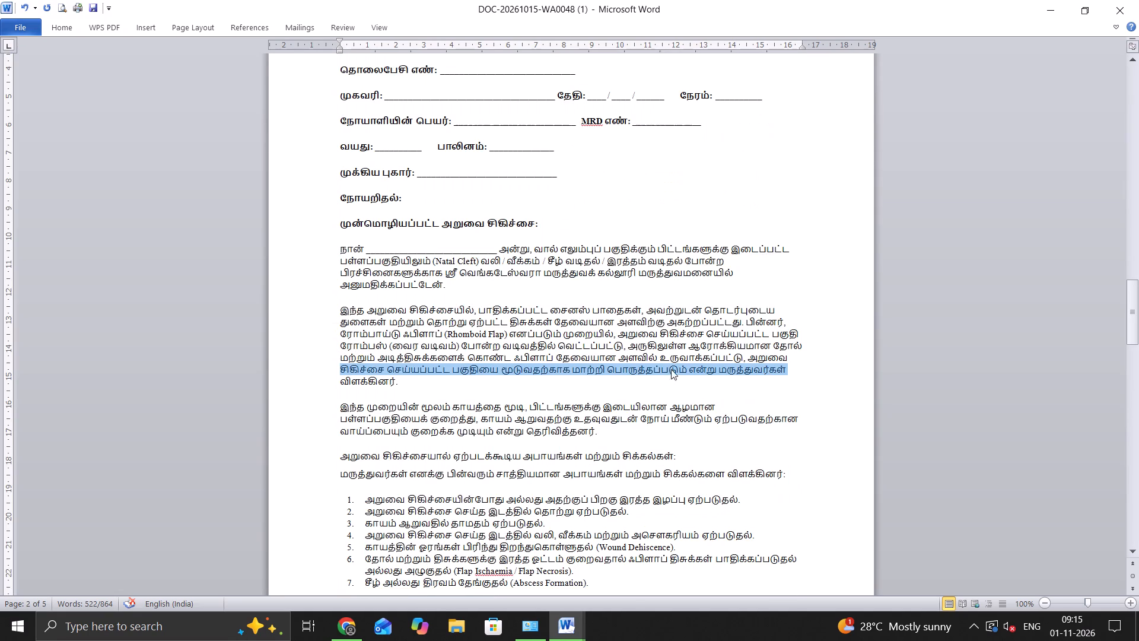
{"action": "left_click", "coordinate": [923, 373]}
Look through the Tamil form down to the signature fields and back to the title to check spacing and page breaks.
{"action": "scroll", "coordinate": [756, 478], "scroll_direction": "down", "scroll_amount": 10}
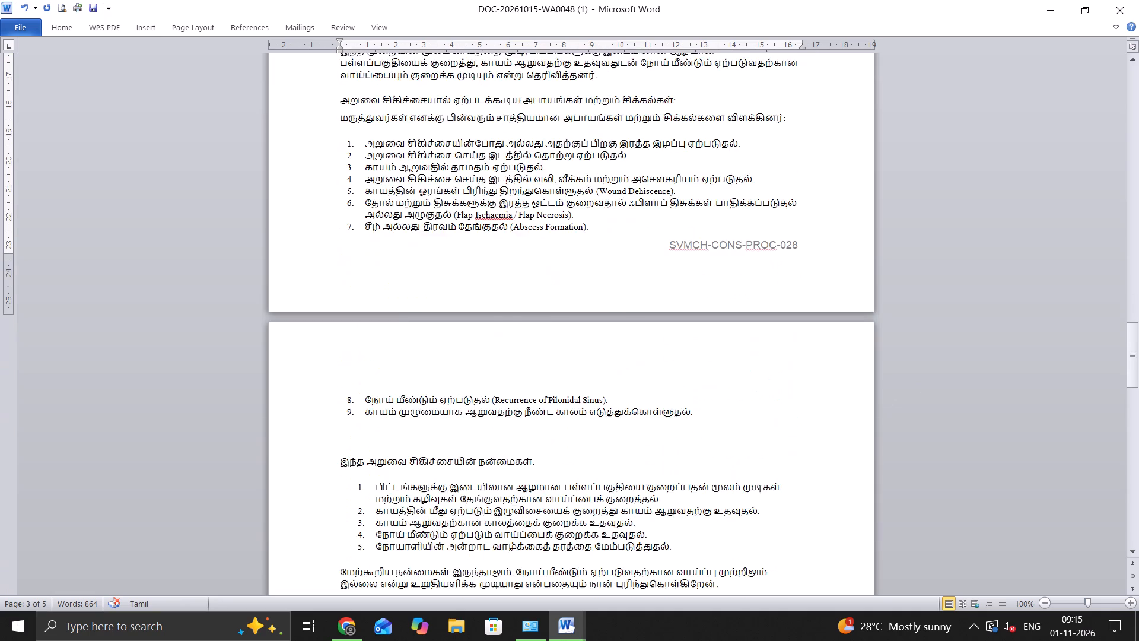
{"action": "scroll", "coordinate": [758, 477], "scroll_direction": "down", "scroll_amount": 20}
{"action": "scroll", "coordinate": [759, 475], "scroll_direction": "down", "scroll_amount": 6}
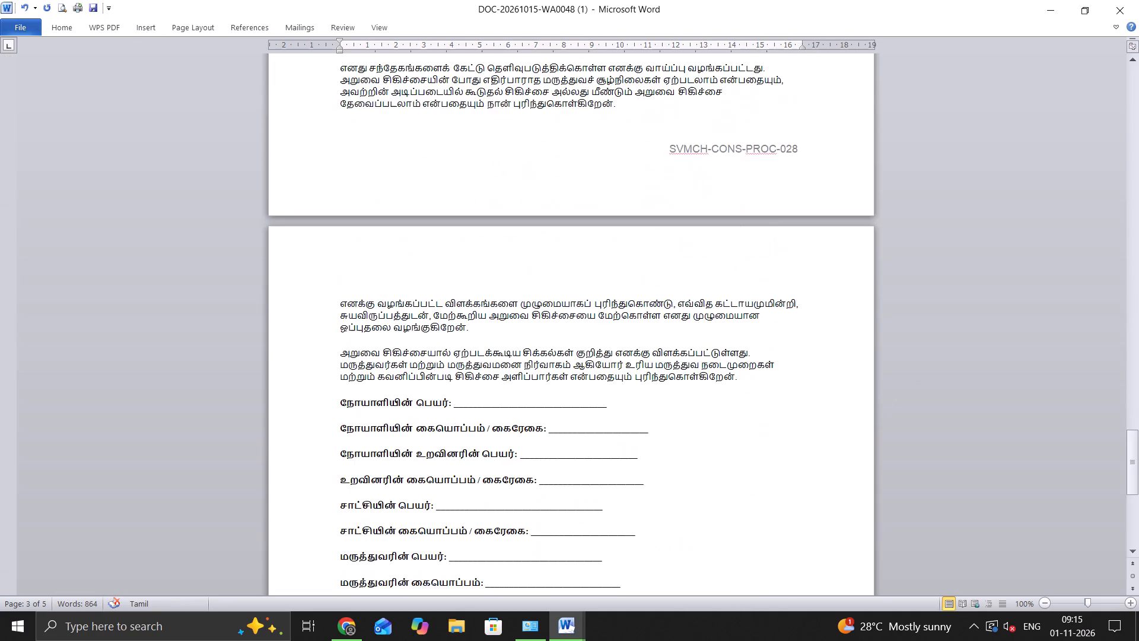
{"action": "scroll", "coordinate": [759, 475], "scroll_direction": "down", "scroll_amount": 5}
{"action": "scroll", "coordinate": [759, 475], "scroll_direction": "up", "scroll_amount": 18}
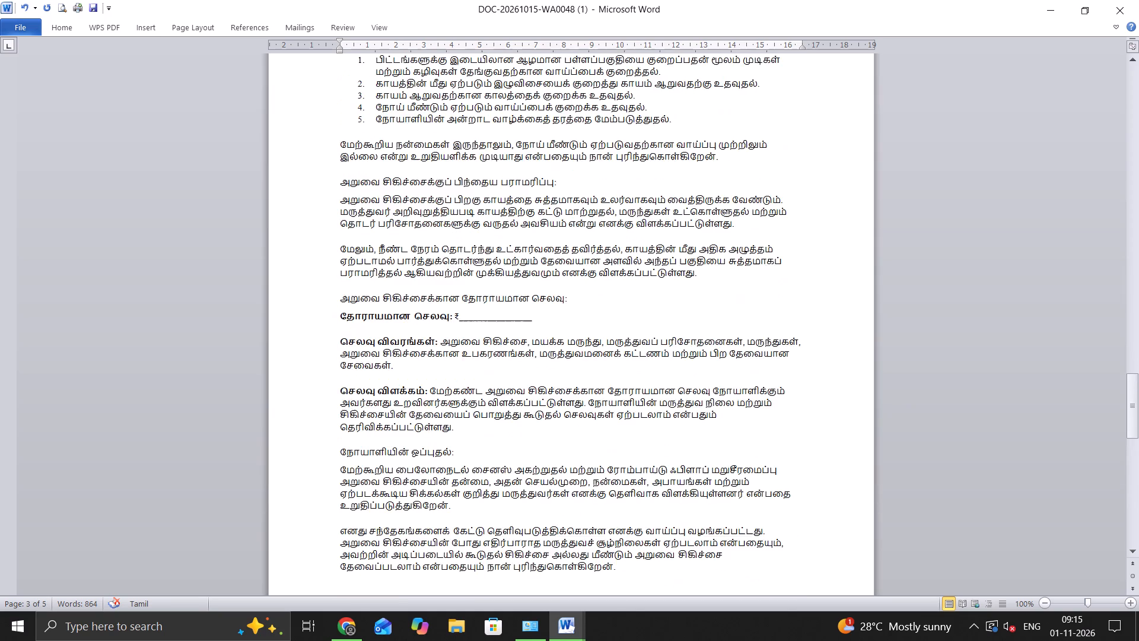
{"action": "scroll", "coordinate": [760, 473], "scroll_direction": "up", "scroll_amount": 19}
{"action": "scroll", "coordinate": [760, 473], "scroll_direction": "up", "scroll_amount": 3}
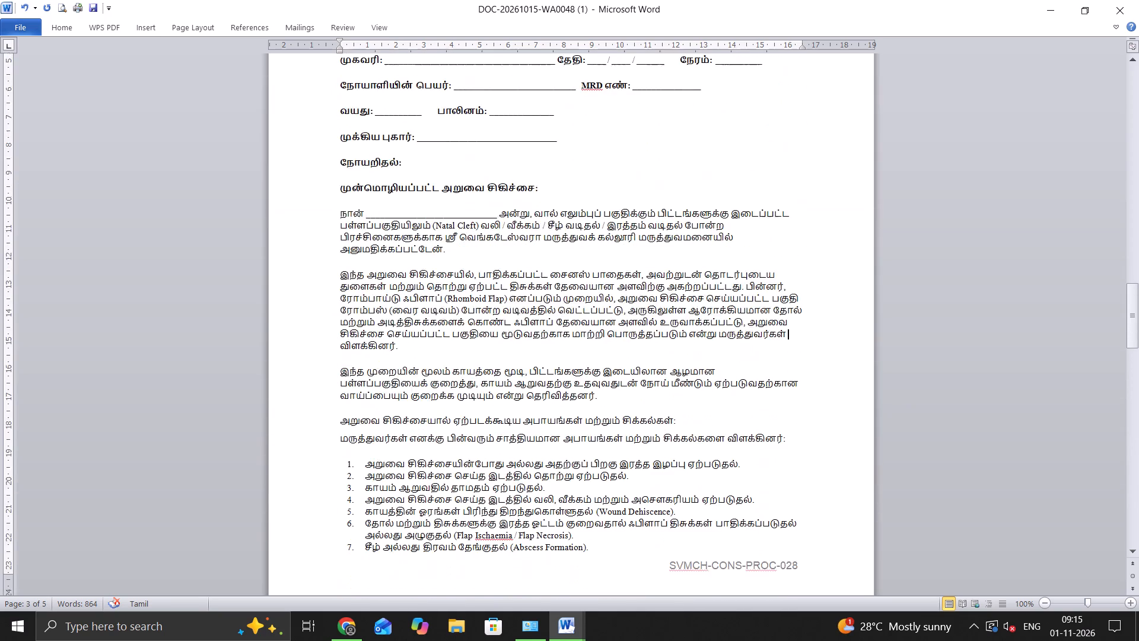
{"action": "scroll", "coordinate": [760, 473], "scroll_direction": "up", "scroll_amount": 5}
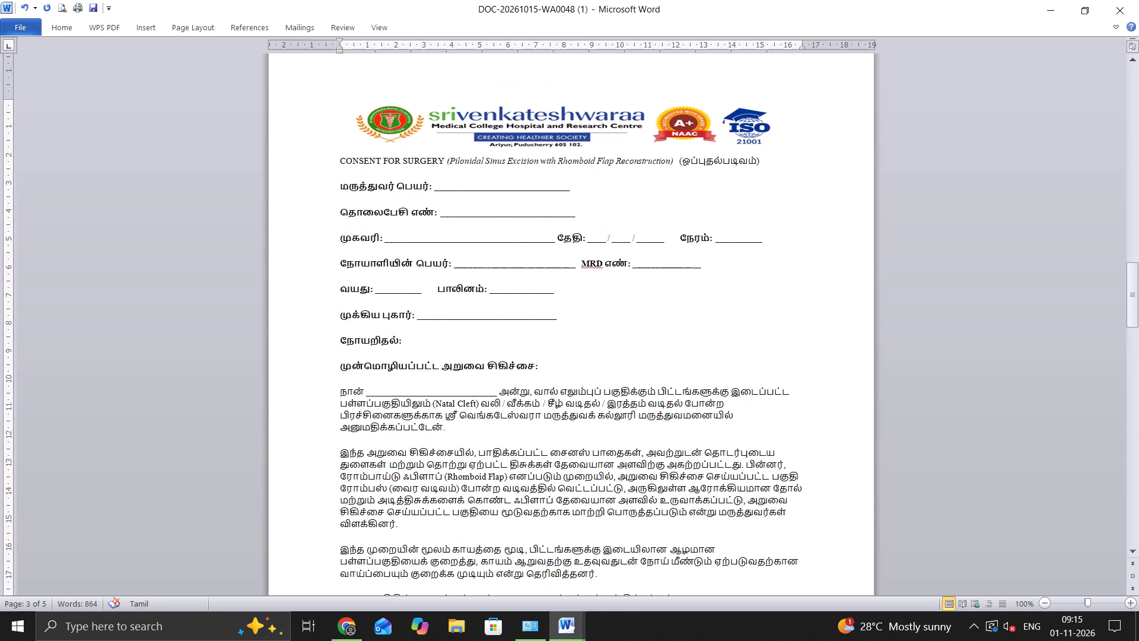
Remove the space after paragraphs for the detail fields from the doctor's name through the proposed surgery label.
{"action": "left_click_drag", "start_coordinate": [341, 185], "coordinate": [536, 363]}
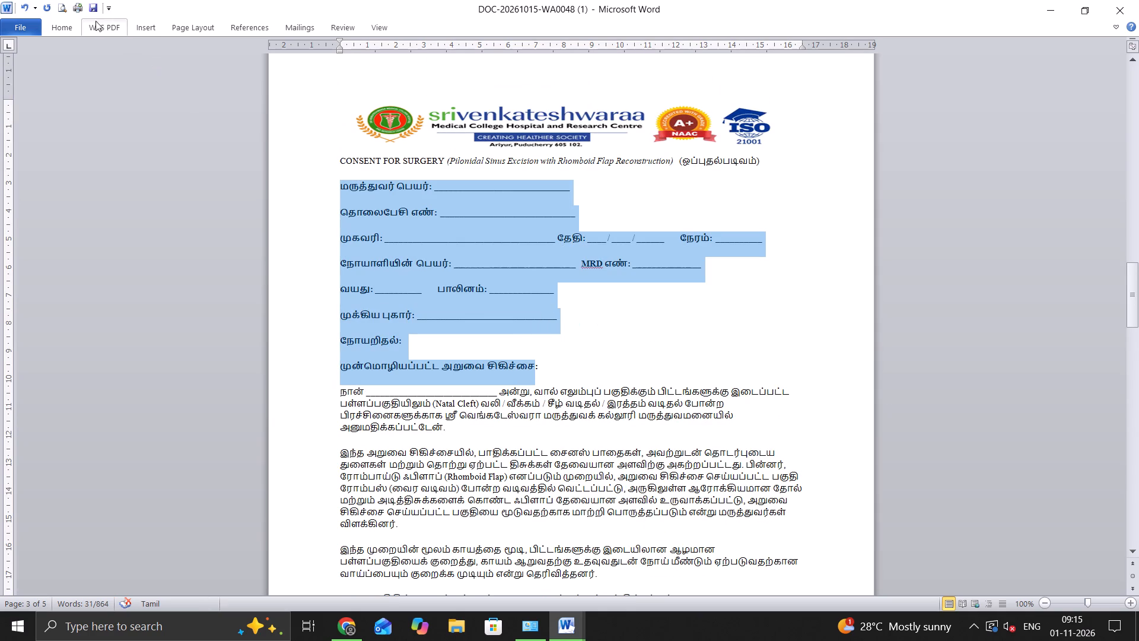
{"action": "left_click", "coordinate": [56, 22]}
{"action": "left_click", "coordinate": [373, 71]}
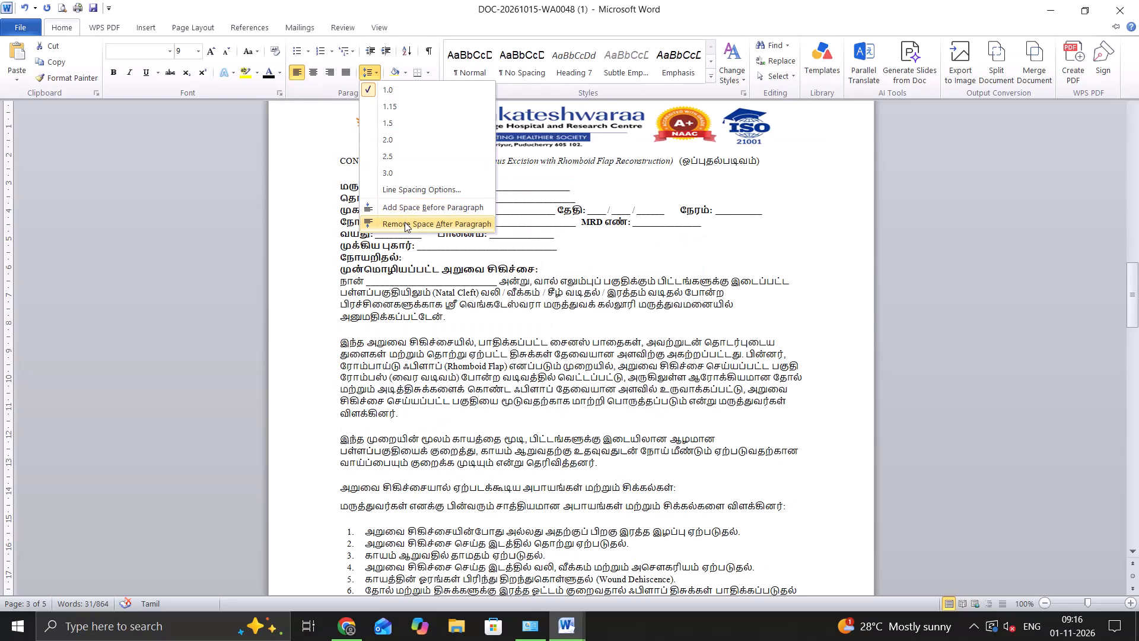
{"action": "left_click", "coordinate": [405, 222]}
{"action": "left_click", "coordinate": [134, 234]}
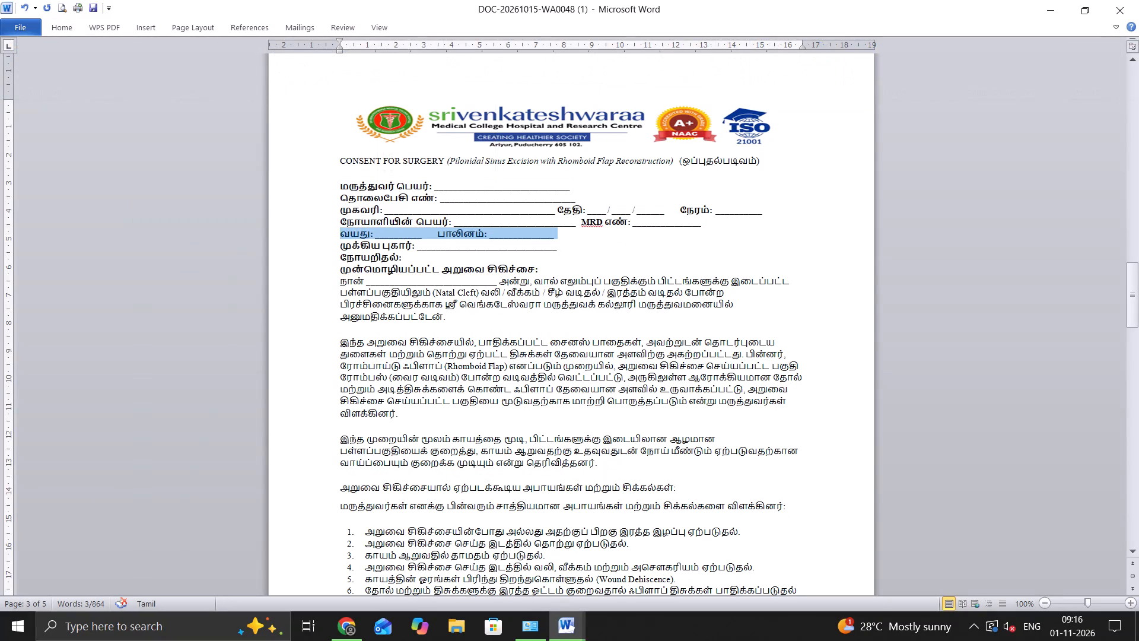
{"action": "left_click", "coordinate": [1022, 261]}
Look through the Tamil form from the title to the signature fields to check its spacing and page breaks.
{"action": "scroll", "coordinate": [393, 306], "scroll_direction": "down", "scroll_amount": 9}
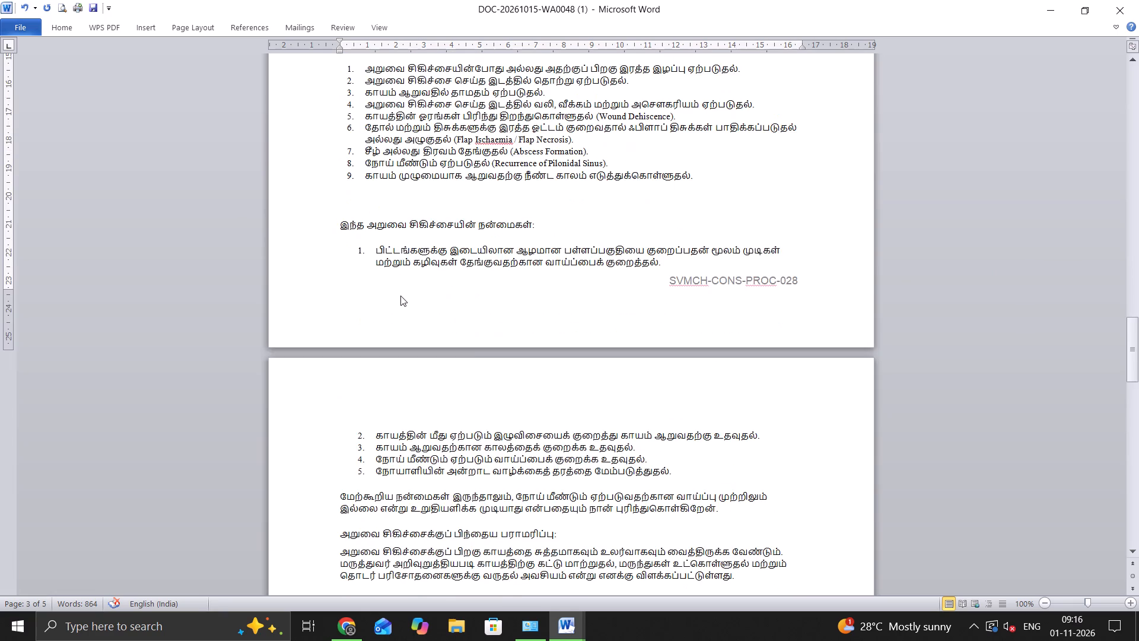
{"action": "scroll", "coordinate": [400, 296], "scroll_direction": "down", "scroll_amount": 9}
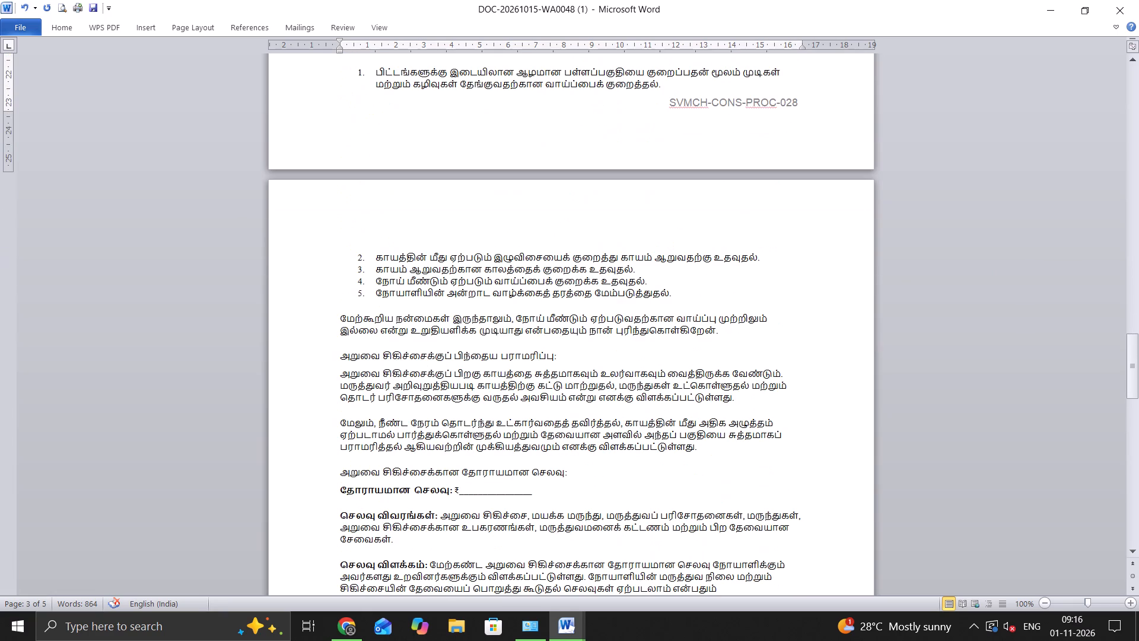
{"action": "scroll", "coordinate": [370, 382], "scroll_direction": "up", "scroll_amount": 11}
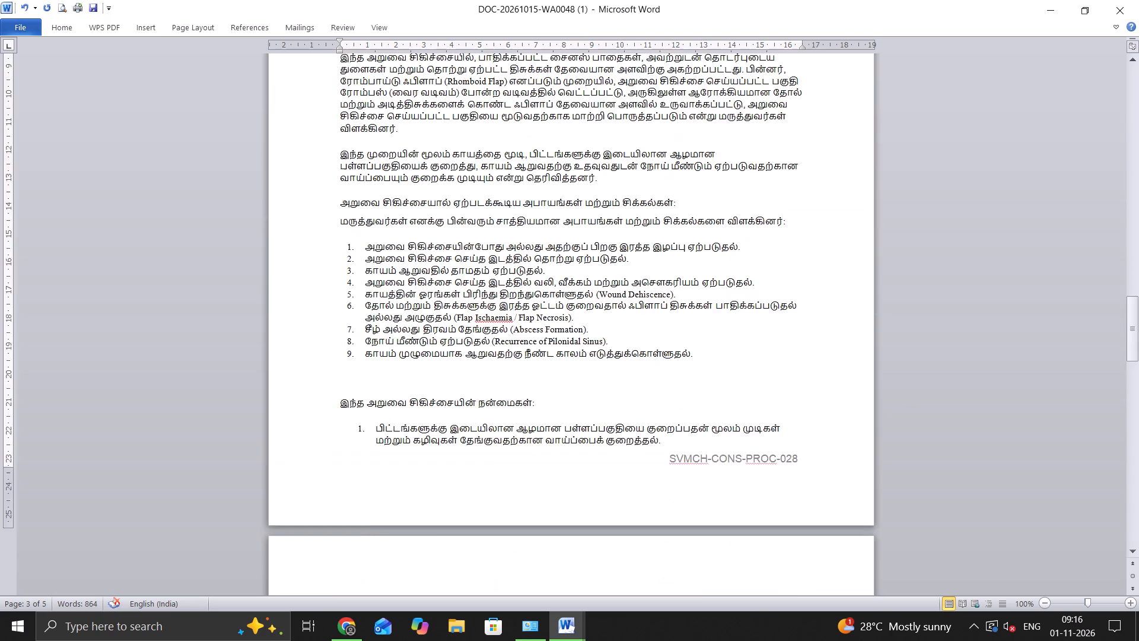
{"action": "scroll", "coordinate": [371, 382], "scroll_direction": "up", "scroll_amount": 11}
{"action": "scroll", "coordinate": [371, 382], "scroll_direction": "down", "scroll_amount": 20}
{"action": "scroll", "coordinate": [371, 382], "scroll_direction": "down", "scroll_amount": 2}
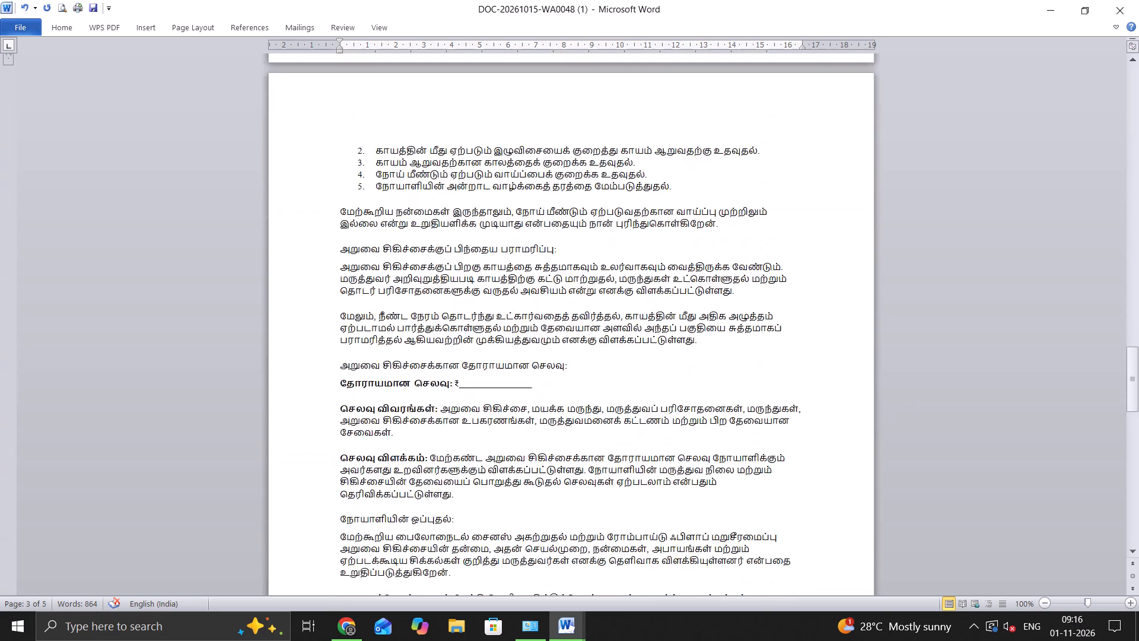
{"action": "scroll", "coordinate": [371, 382], "scroll_direction": "down", "scroll_amount": 20}
{"action": "scroll", "coordinate": [371, 382], "scroll_direction": "down", "scroll_amount": 2}
{"action": "scroll", "coordinate": [371, 382], "scroll_direction": "up", "scroll_amount": 8}
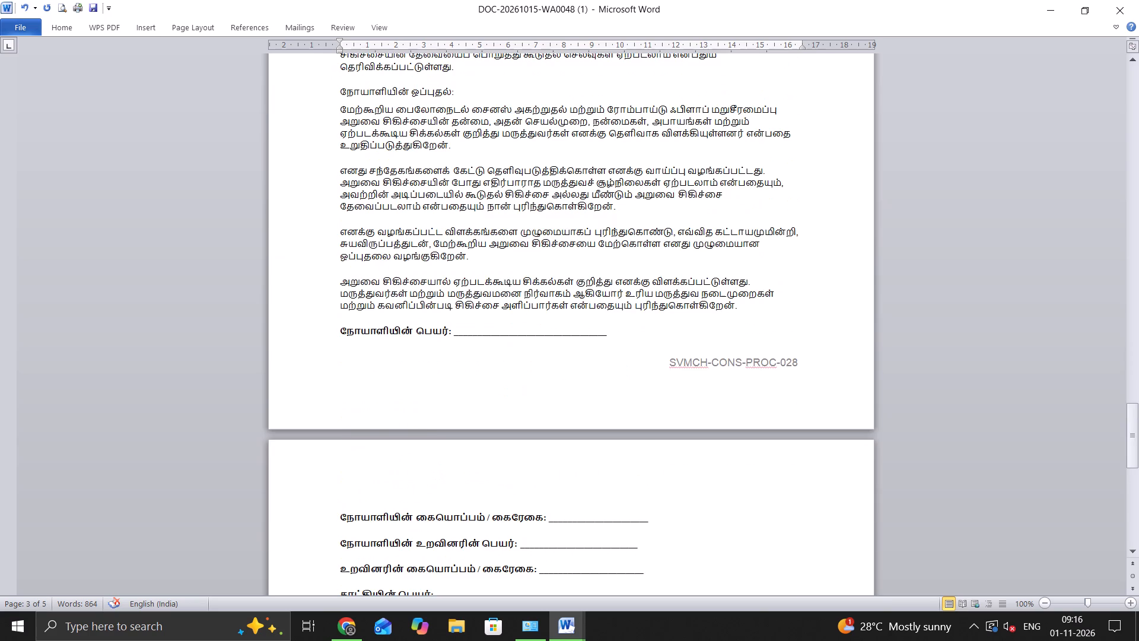
{"action": "scroll", "coordinate": [371, 382], "scroll_direction": "up", "scroll_amount": 20}
{"action": "scroll", "coordinate": [371, 382], "scroll_direction": "up", "scroll_amount": 12}
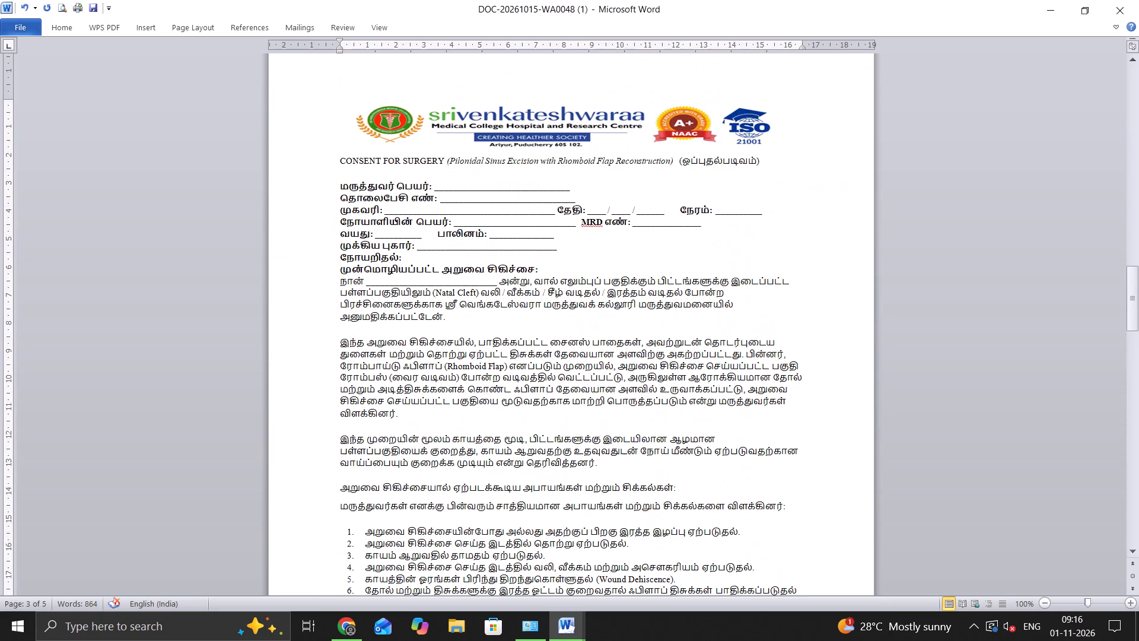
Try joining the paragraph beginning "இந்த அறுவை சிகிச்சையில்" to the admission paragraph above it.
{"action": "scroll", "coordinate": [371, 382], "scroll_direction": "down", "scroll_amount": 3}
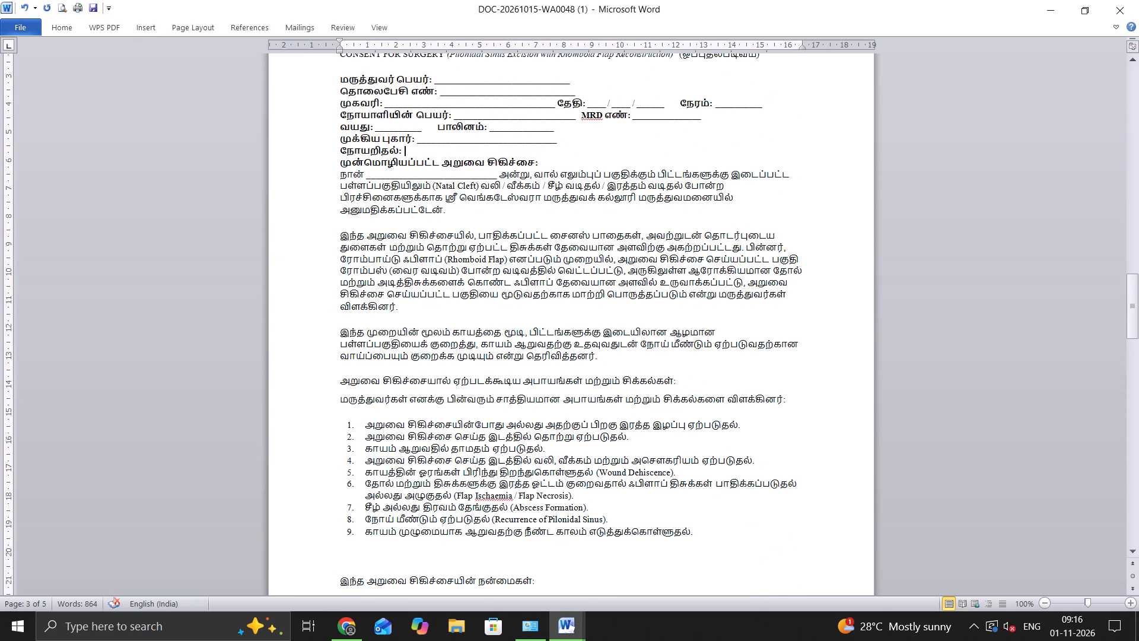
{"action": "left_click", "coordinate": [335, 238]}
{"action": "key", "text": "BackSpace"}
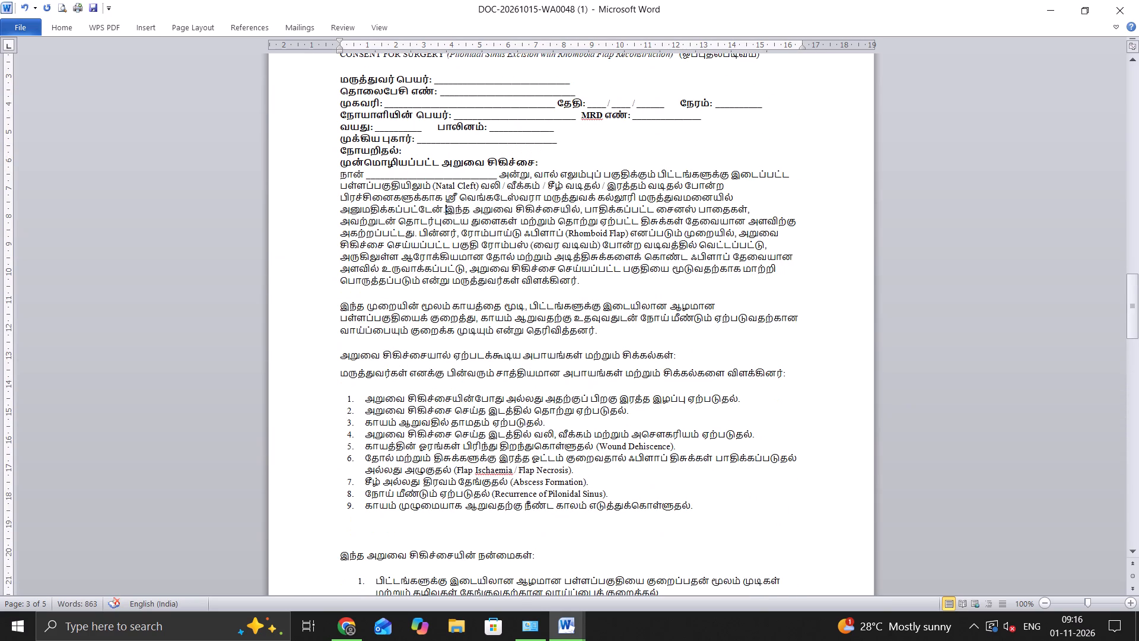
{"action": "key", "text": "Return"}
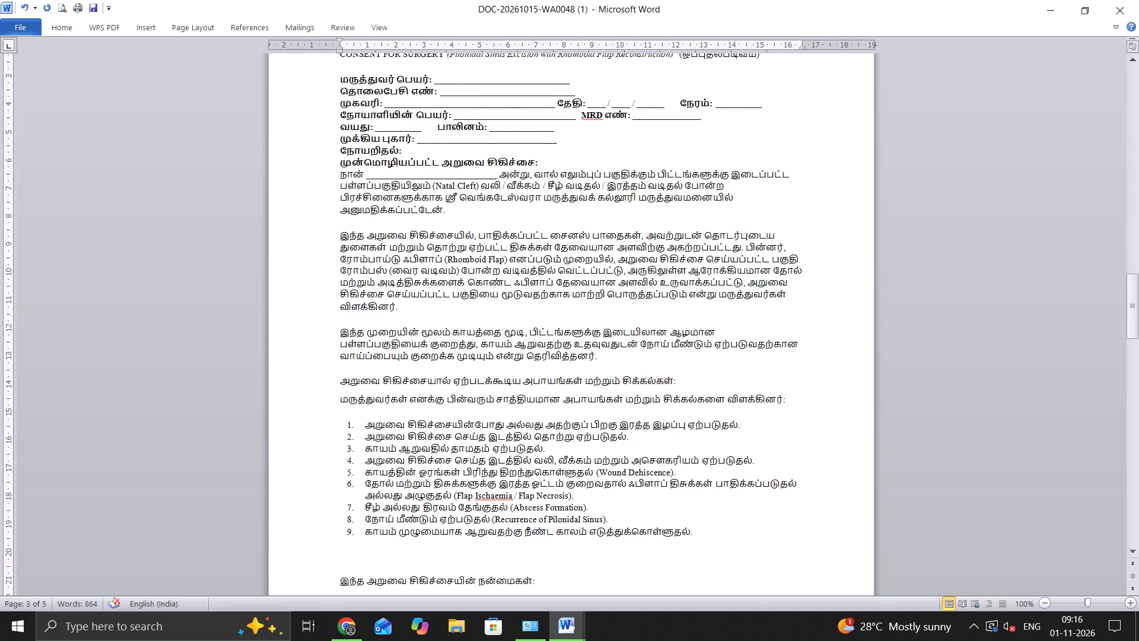
Remove the extra blank lines between the nine-item complications list and the surgery benefits heading.
{"action": "scroll", "coordinate": [364, 446], "scroll_direction": "down", "scroll_amount": 3}
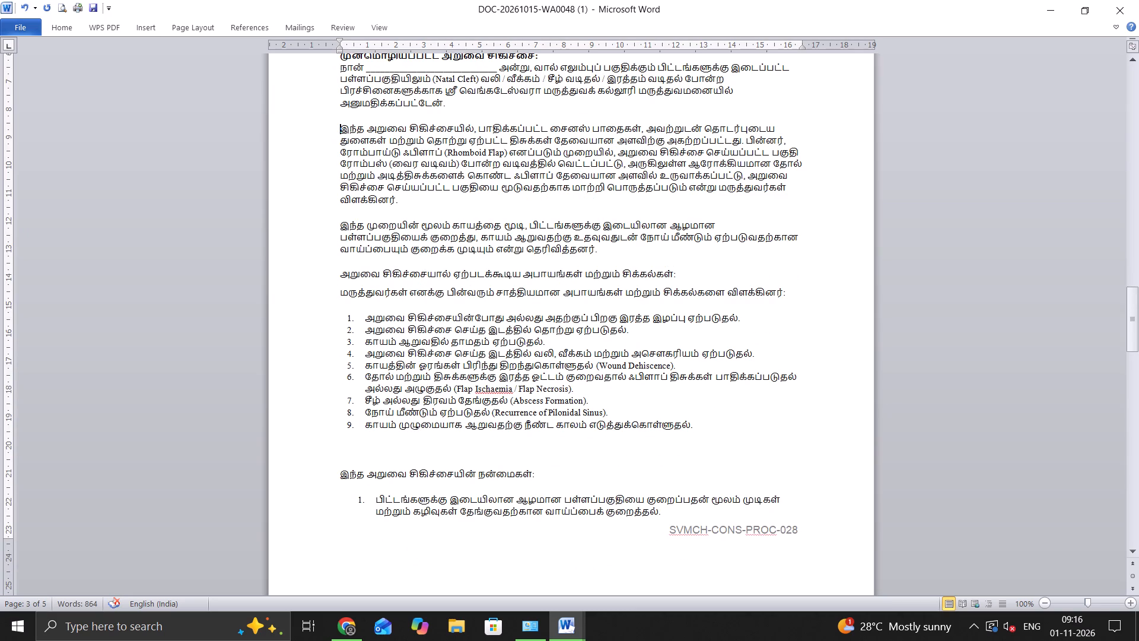
{"action": "left_click", "coordinate": [352, 462]}
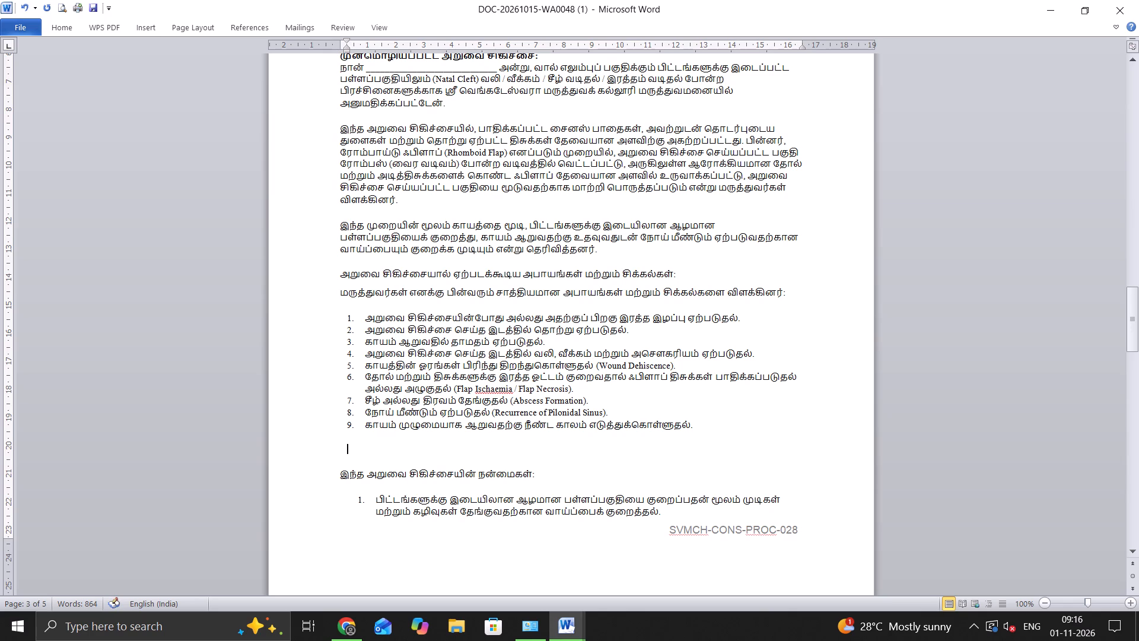
{"action": "key", "text": "BackSpace"}
{"action": "key", "text": "BackSpace"}
Delete the estimated cost section, from its heading through the cost amount, cost details and cost explanation paragraphs.
{"action": "scroll", "coordinate": [352, 462], "scroll_direction": "down", "scroll_amount": 10}
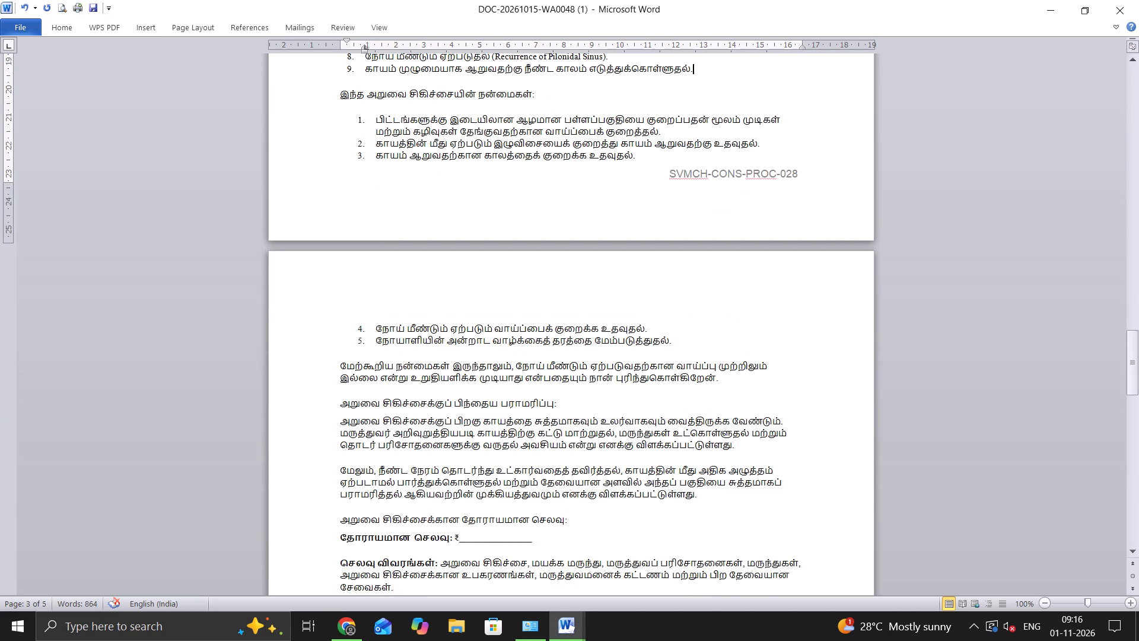
{"action": "scroll", "coordinate": [370, 376], "scroll_direction": "down", "scroll_amount": 3}
{"action": "scroll", "coordinate": [390, 434], "scroll_direction": "down", "scroll_amount": 4}
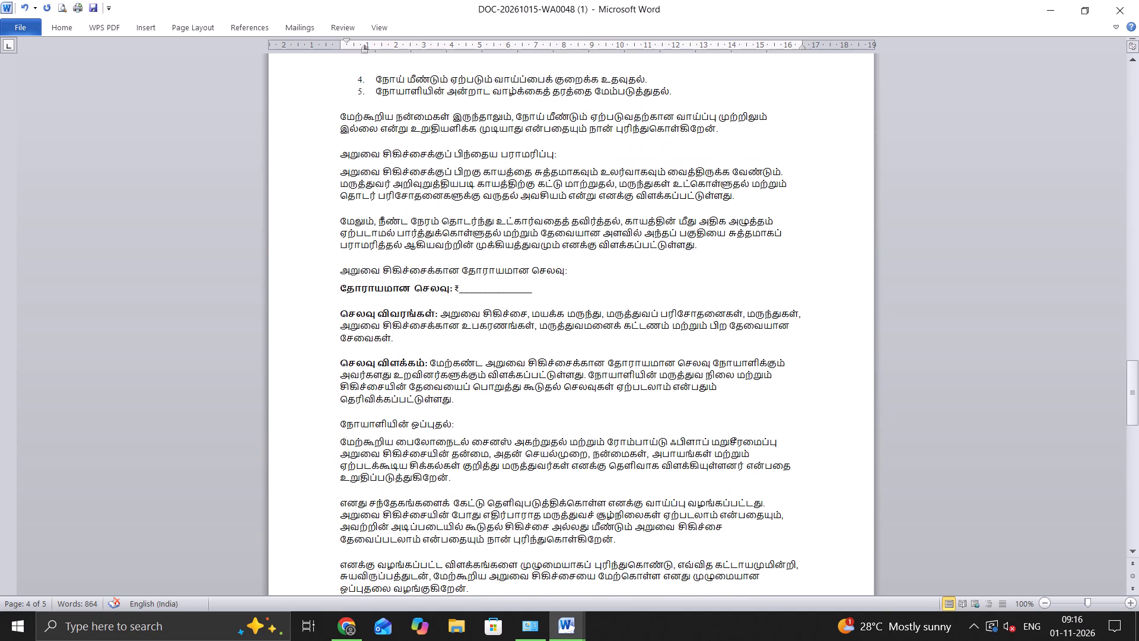
{"action": "left_click_drag", "start_coordinate": [341, 268], "coordinate": [590, 351]}
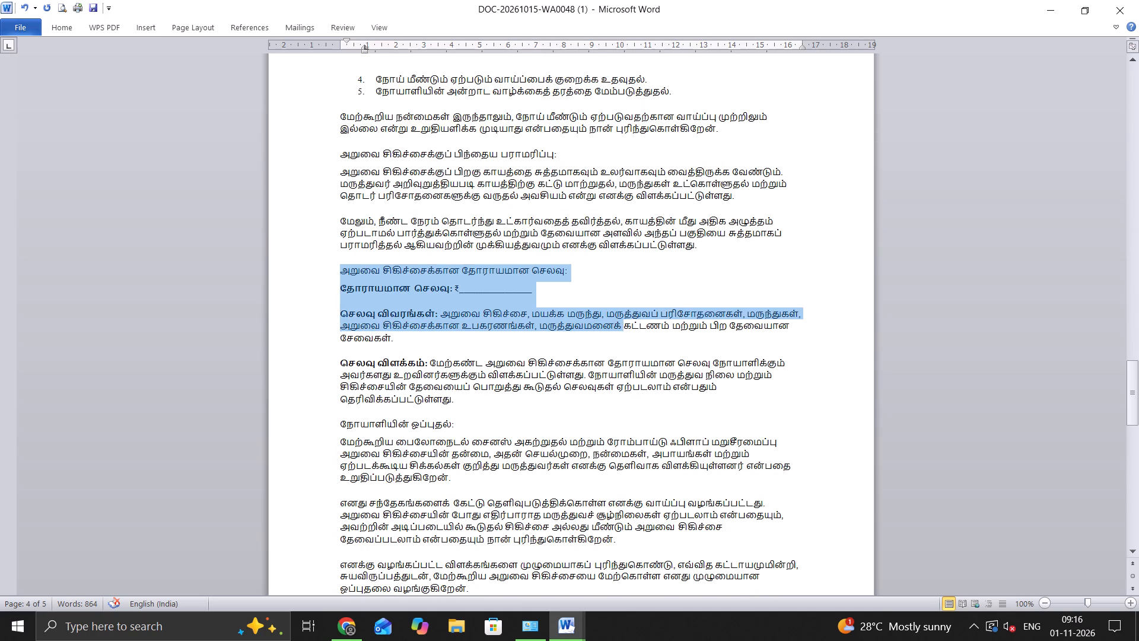
{"action": "left_click_drag", "start_coordinate": [590, 351], "coordinate": [462, 385]}
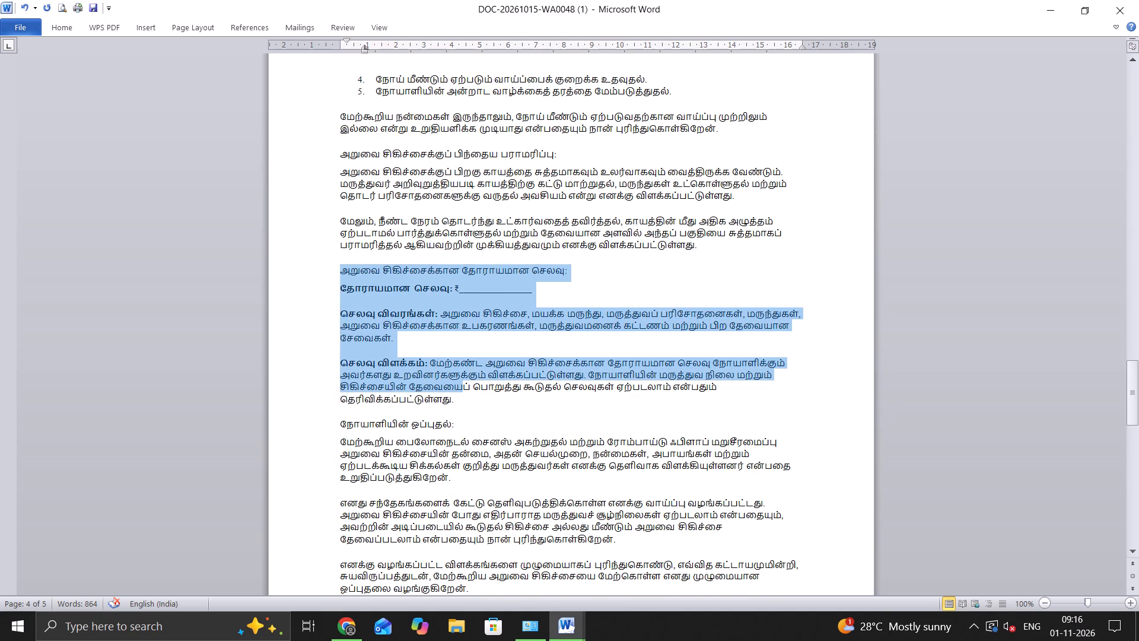
{"action": "left_click_drag", "start_coordinate": [462, 385], "coordinate": [464, 402]}
{"action": "key", "text": "BackSpace"}
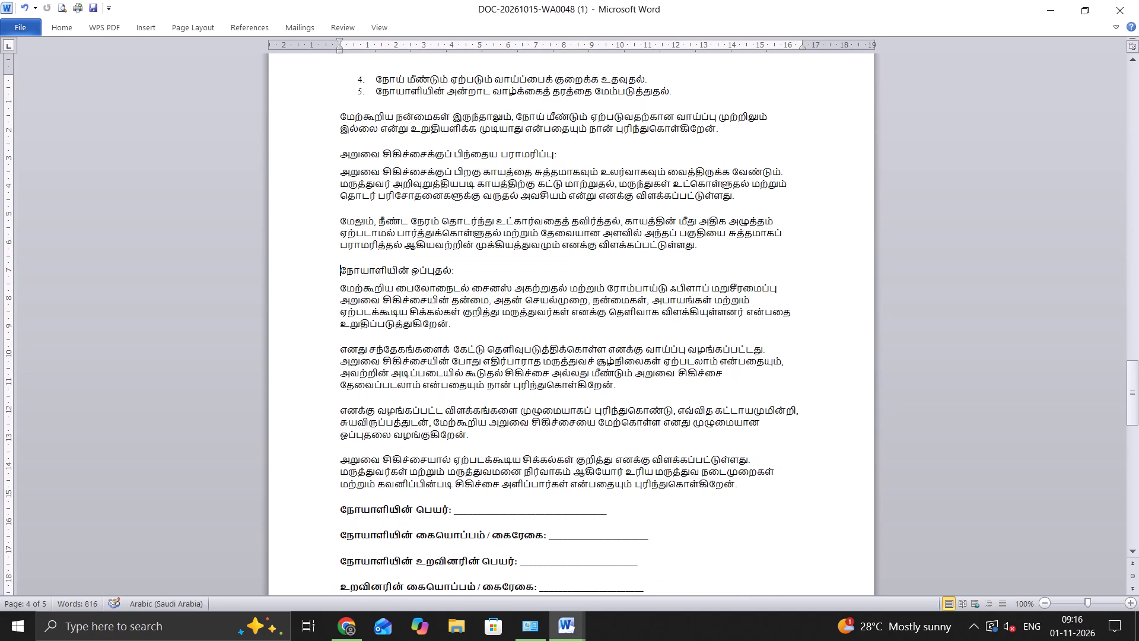
Examine the patient consent section, the signature fields and the page break before the final date and time line.
{"action": "scroll", "coordinate": [464, 402], "scroll_direction": "down", "scroll_amount": 5}
{"action": "scroll", "coordinate": [487, 539], "scroll_direction": "down", "scroll_amount": 10}
{"action": "scroll", "coordinate": [487, 539], "scroll_direction": "up", "scroll_amount": 6}
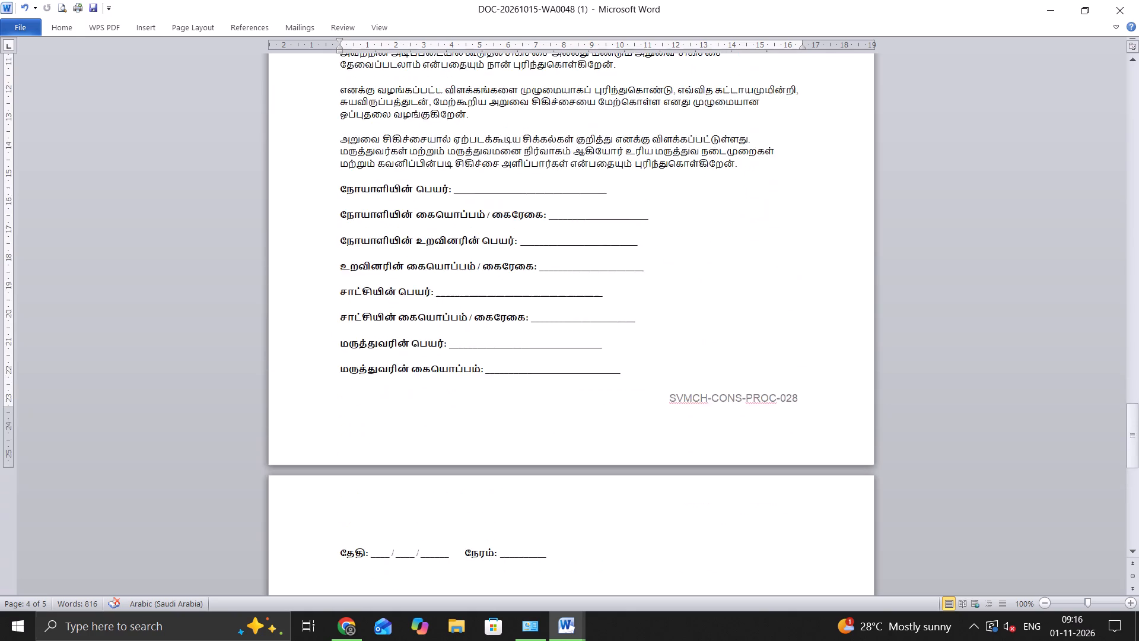
{"action": "scroll", "coordinate": [487, 539], "scroll_direction": "up", "scroll_amount": 11}
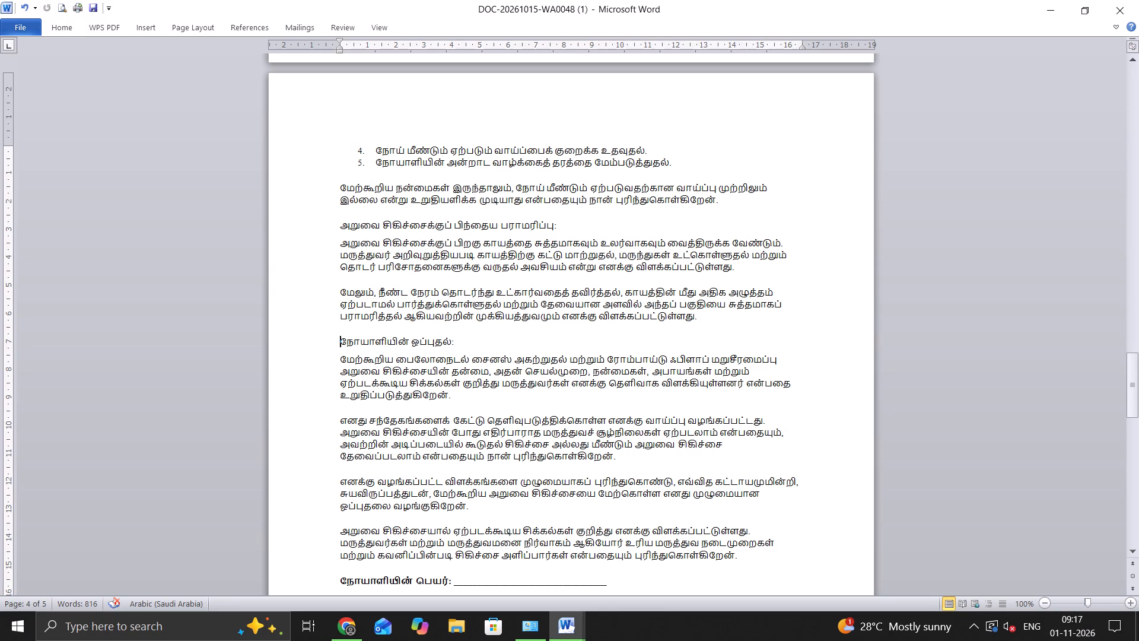
{"action": "scroll", "coordinate": [386, 351], "scroll_direction": "down", "scroll_amount": 2}
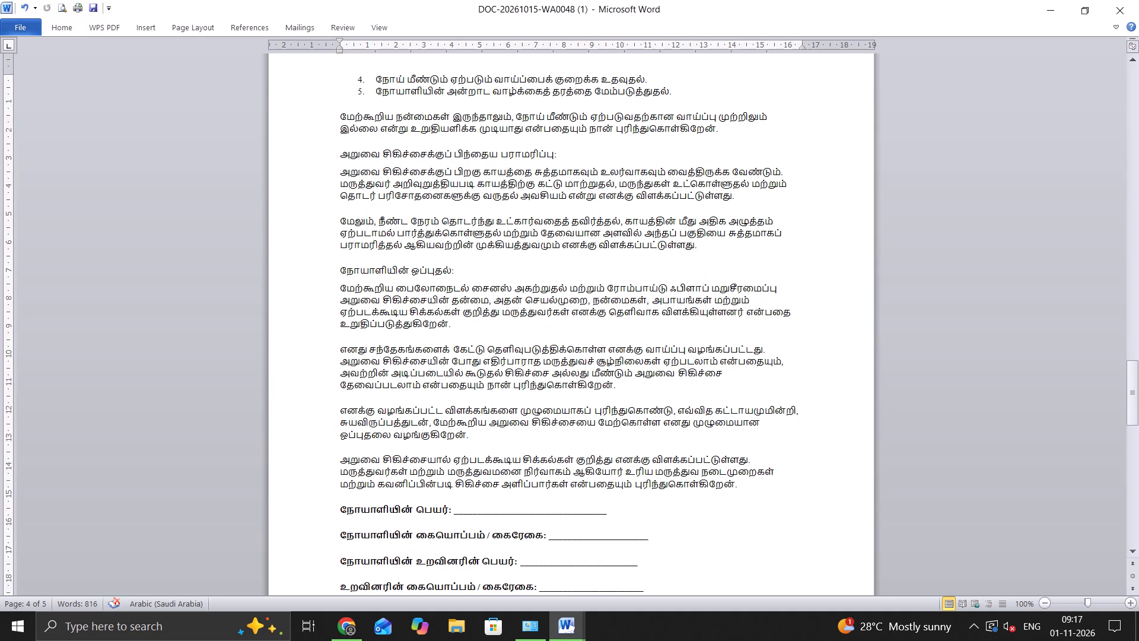
{"action": "scroll", "coordinate": [349, 478], "scroll_direction": "down", "scroll_amount": 11}
Reduce the font size of the signature block from the patient's name through the final date and time line.
{"action": "scroll", "coordinate": [338, 449], "scroll_direction": "up", "scroll_amount": 3}
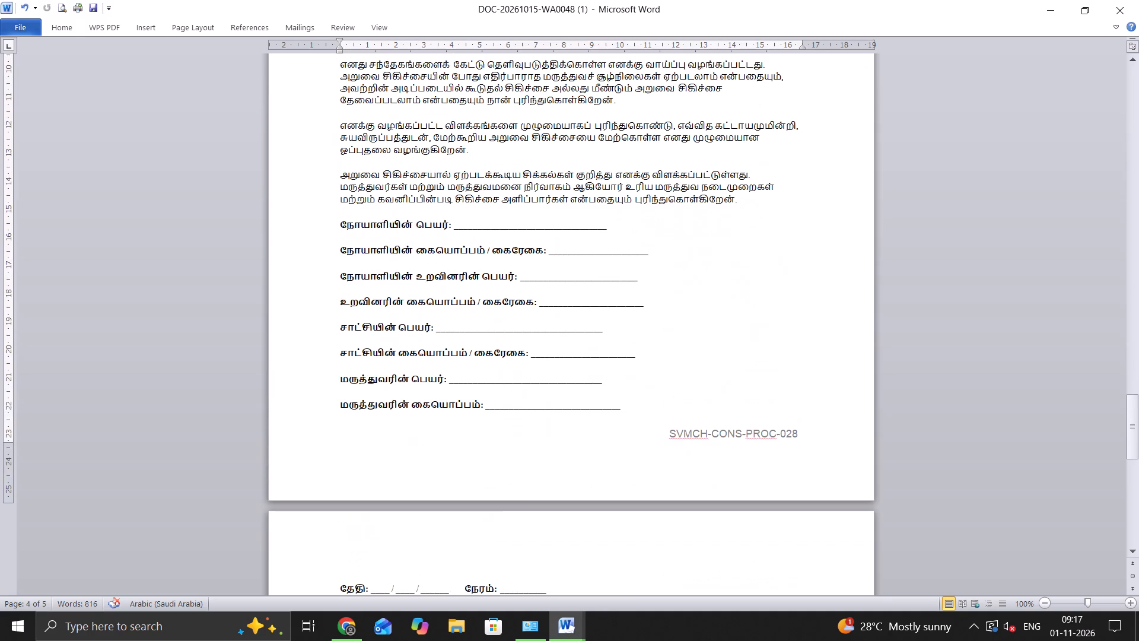
{"action": "left_click_drag", "start_coordinate": [338, 221], "coordinate": [510, 304]}
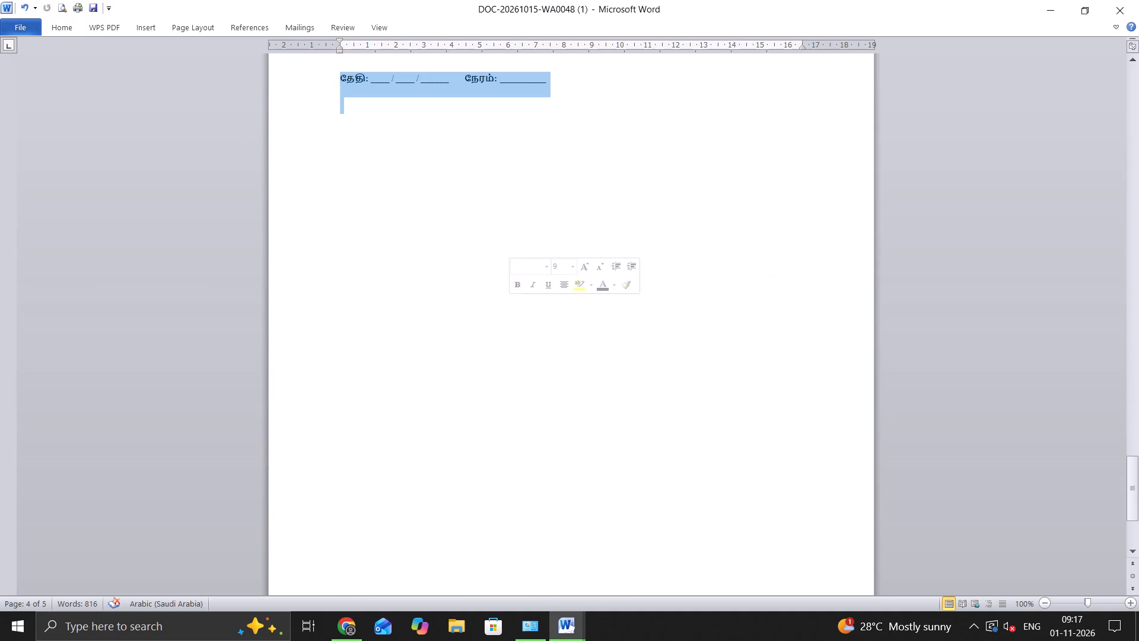
{"action": "left_click", "coordinate": [69, 34]}
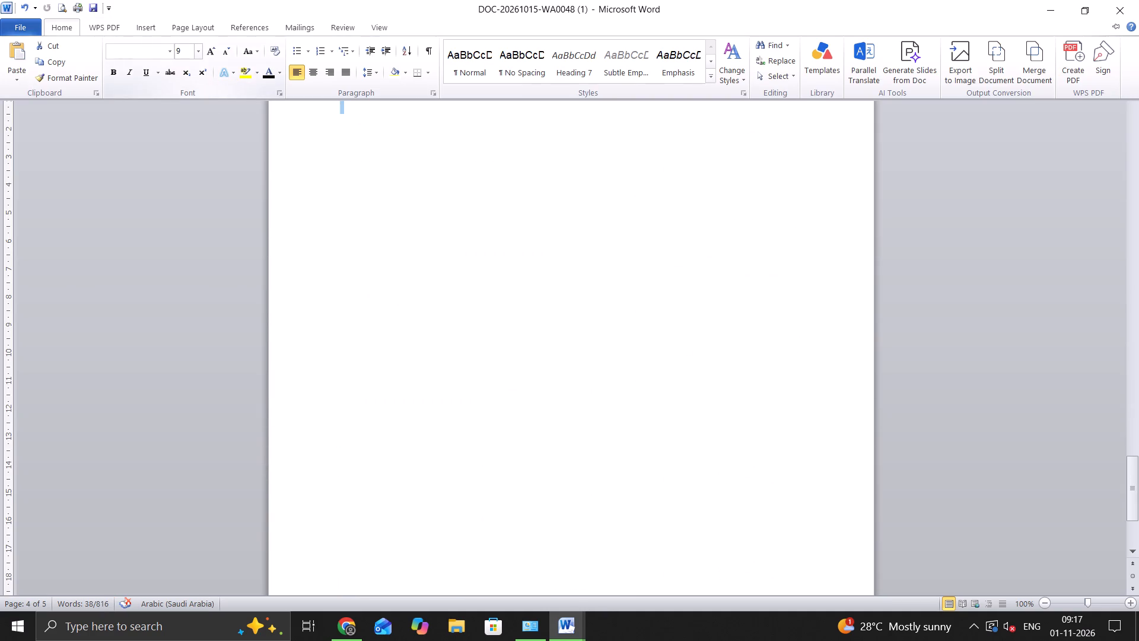
{"action": "left_click", "coordinate": [197, 53]}
{"action": "left_click", "coordinate": [182, 67]}
{"action": "scroll", "coordinate": [354, 410], "scroll_direction": "up", "scroll_amount": 6}
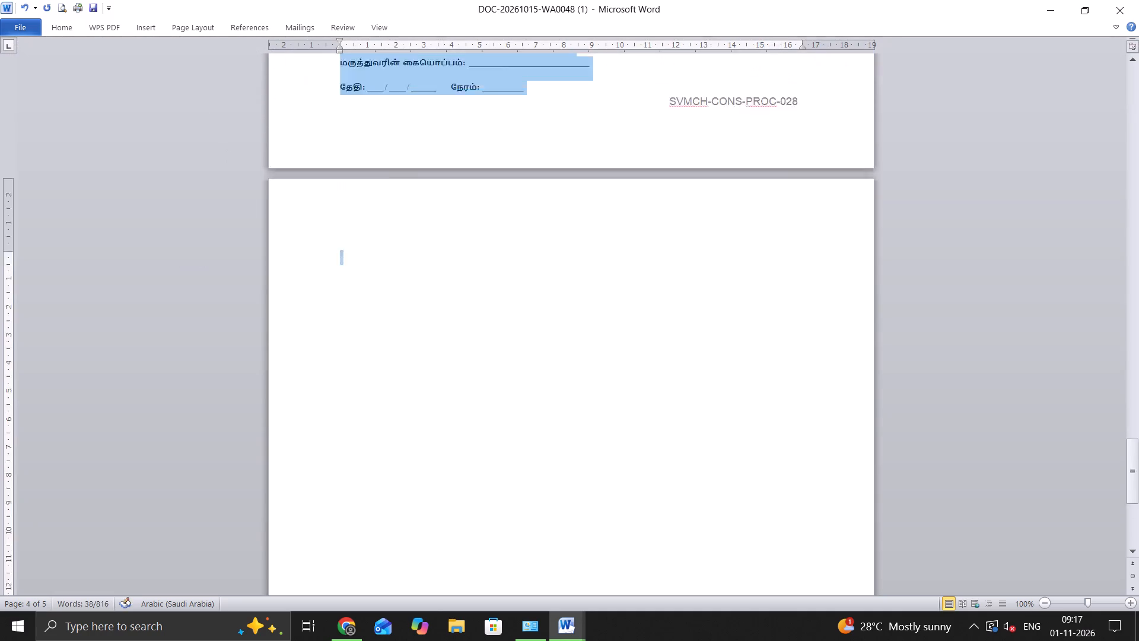
{"action": "scroll", "coordinate": [354, 410], "scroll_direction": "up", "scroll_amount": 10}
{"action": "left_click", "coordinate": [147, 372]}
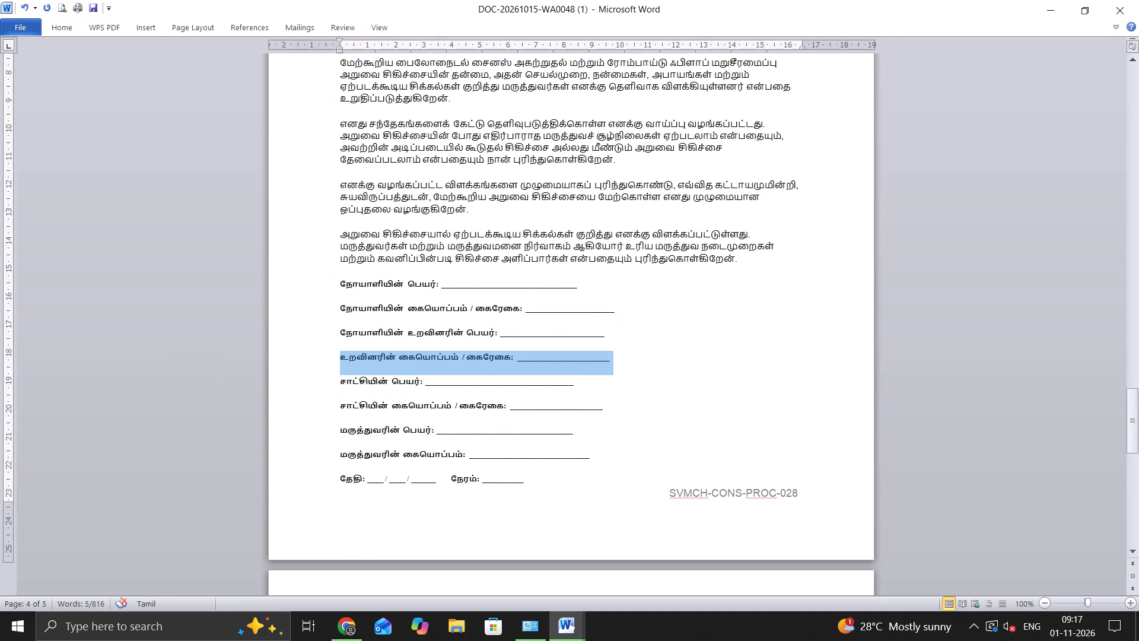
{"action": "left_click", "coordinate": [760, 415]}
Print only page 1 of the document on the HP LaserJet 1020.
{"action": "scroll", "coordinate": [785, 465], "scroll_direction": "up", "scroll_amount": 3}
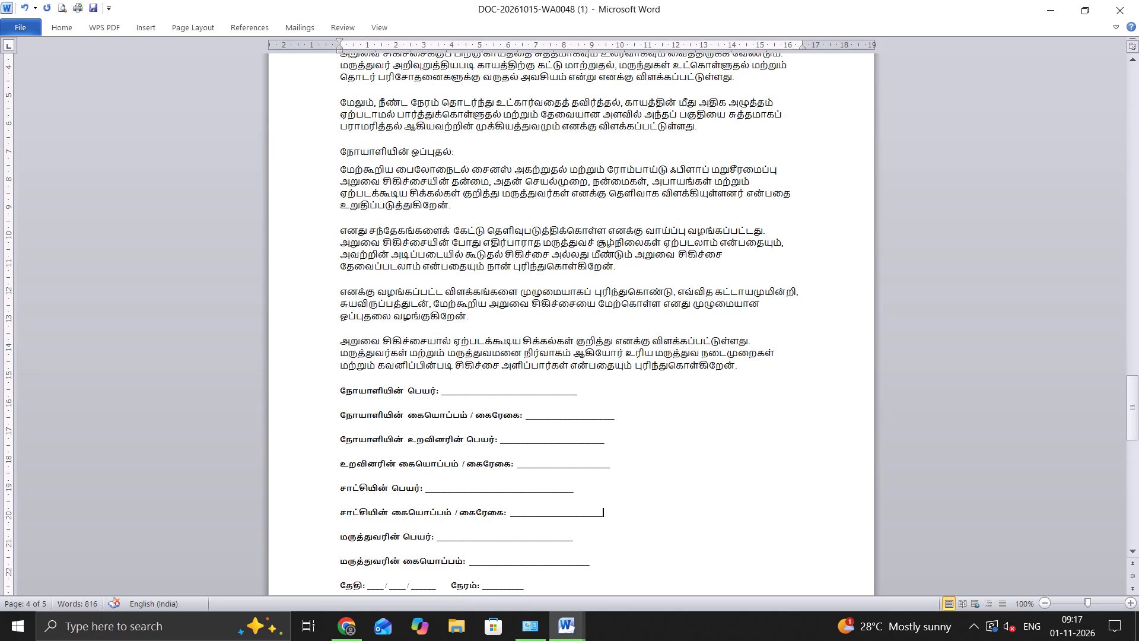
{"action": "scroll", "coordinate": [743, 461], "scroll_direction": "up", "scroll_amount": 20}
{"action": "scroll", "coordinate": [743, 461], "scroll_direction": "up", "scroll_amount": 9}
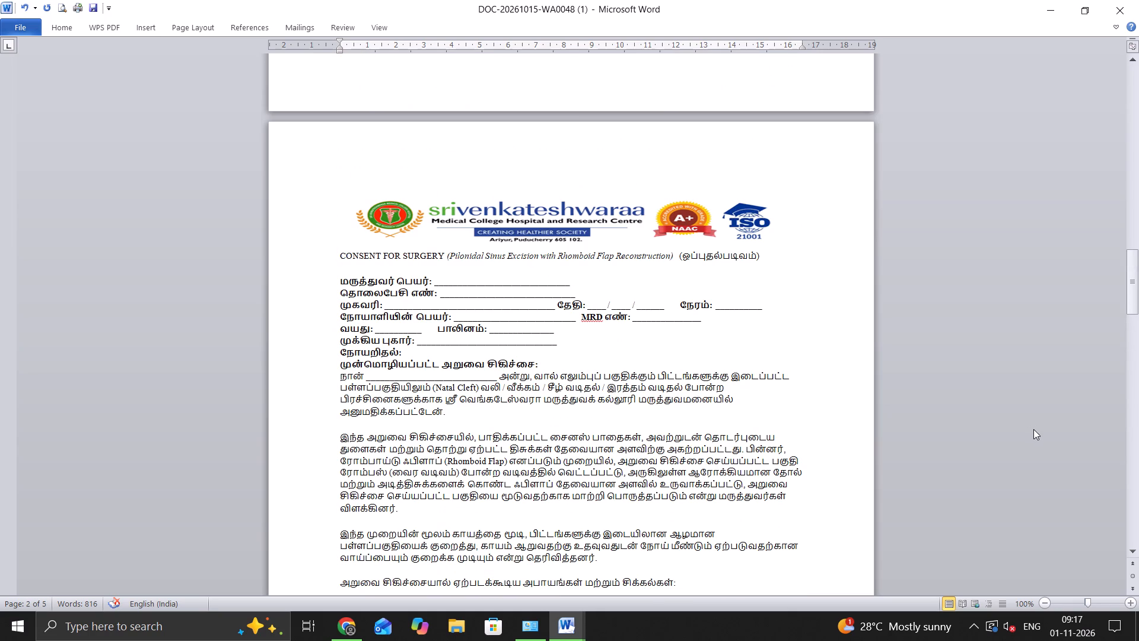
{"action": "key", "text": "shift+p"}
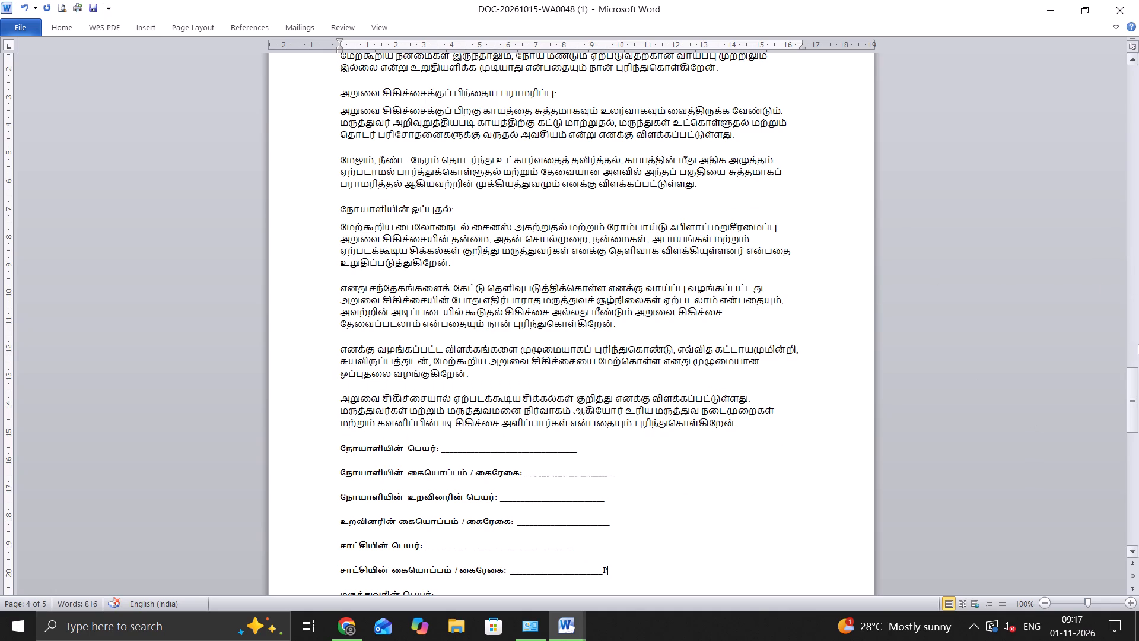
{"action": "key", "text": "BackSpace"}
{"action": "key", "text": "ctrl+p"}
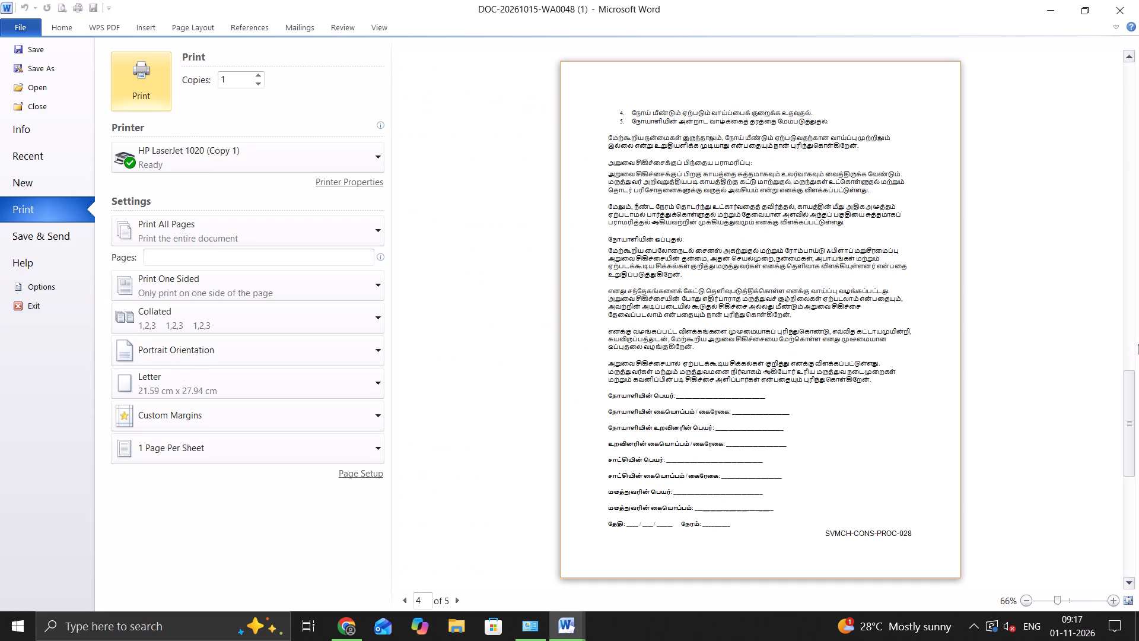
{"action": "left_click", "coordinate": [219, 254]}
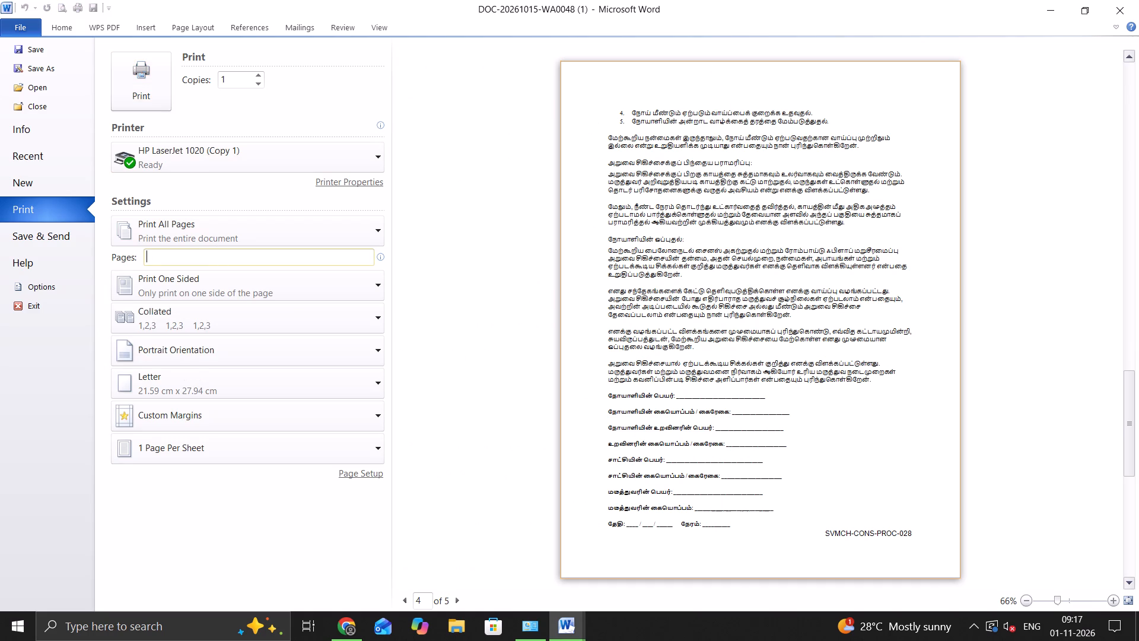
{"action": "key", "text": "1"}
{"action": "key", "text": "Return"}
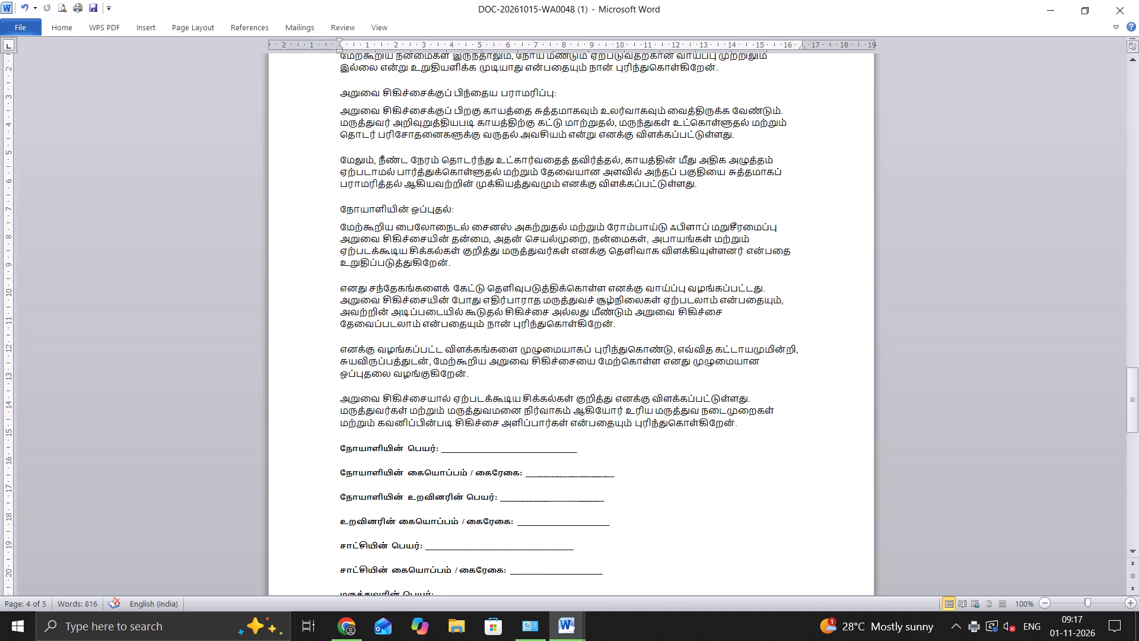
Print only page 3, the first page of the Tamil rhomboid flap consent, on the HP LaserJet 1020.
{"action": "scroll", "coordinate": [377, 404], "scroll_direction": "up", "scroll_amount": 5}
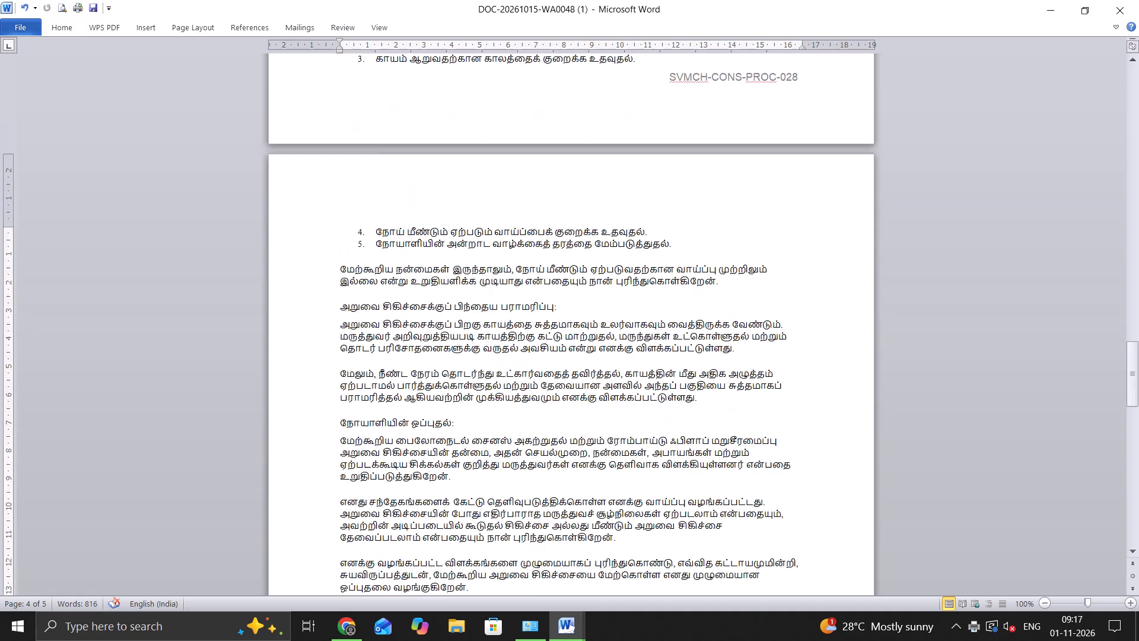
{"action": "scroll", "coordinate": [377, 404], "scroll_direction": "up", "scroll_amount": 20}
{"action": "scroll", "coordinate": [377, 404], "scroll_direction": "up", "scroll_amount": 7}
{"action": "scroll", "coordinate": [377, 404], "scroll_direction": "down", "scroll_amount": 13}
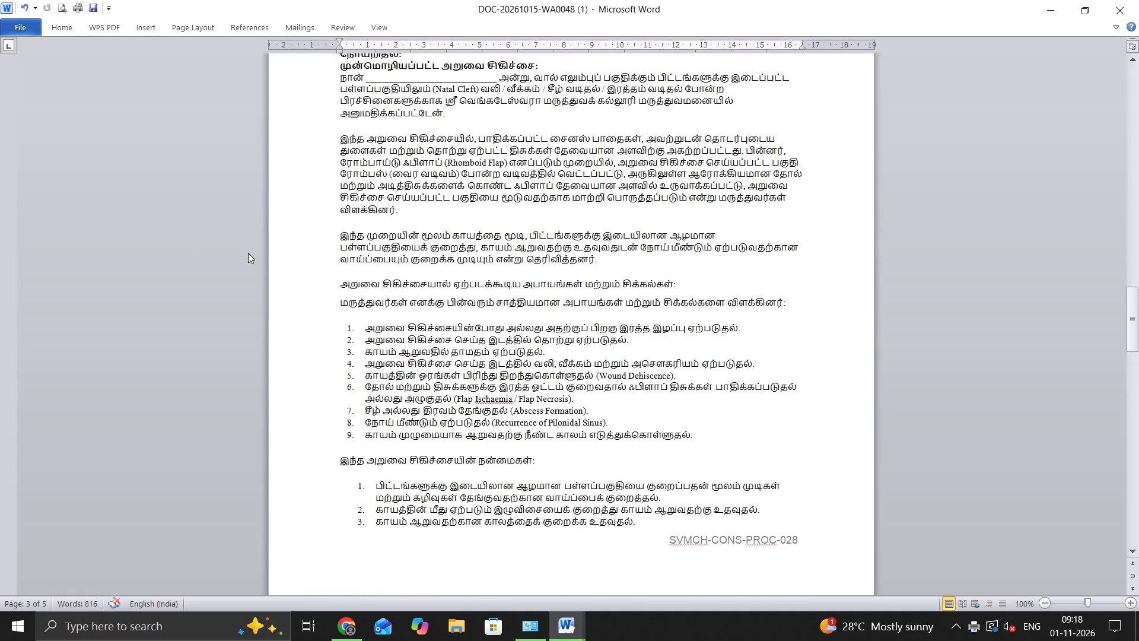
{"action": "key", "text": "ctrl+p"}
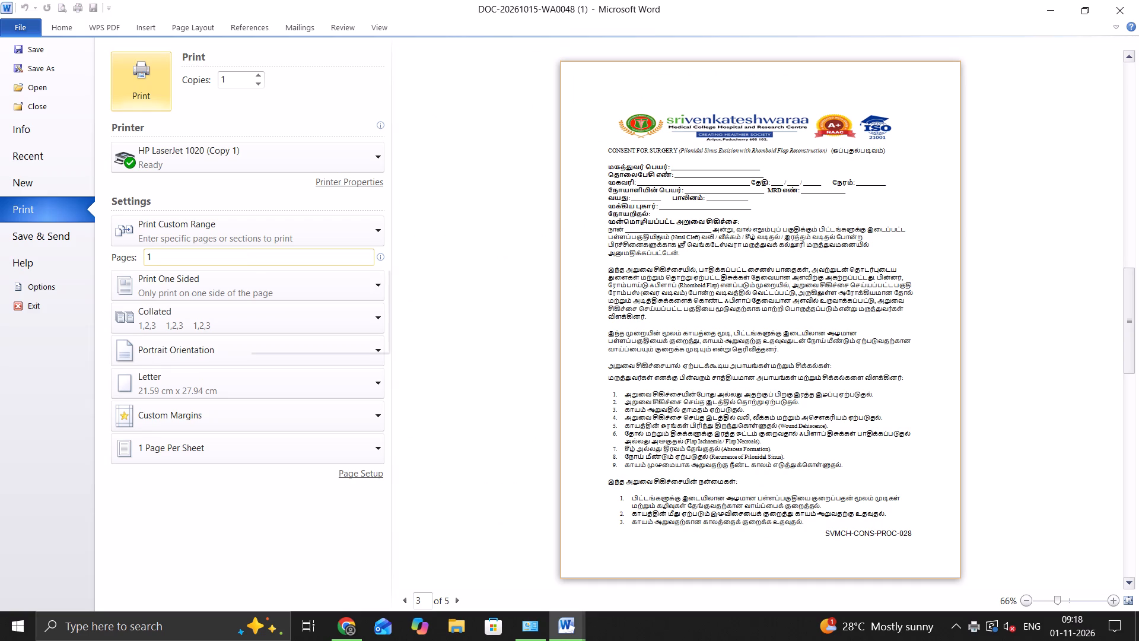
{"action": "left_click", "coordinate": [249, 255]}
{"action": "key", "text": "BackSpace"}
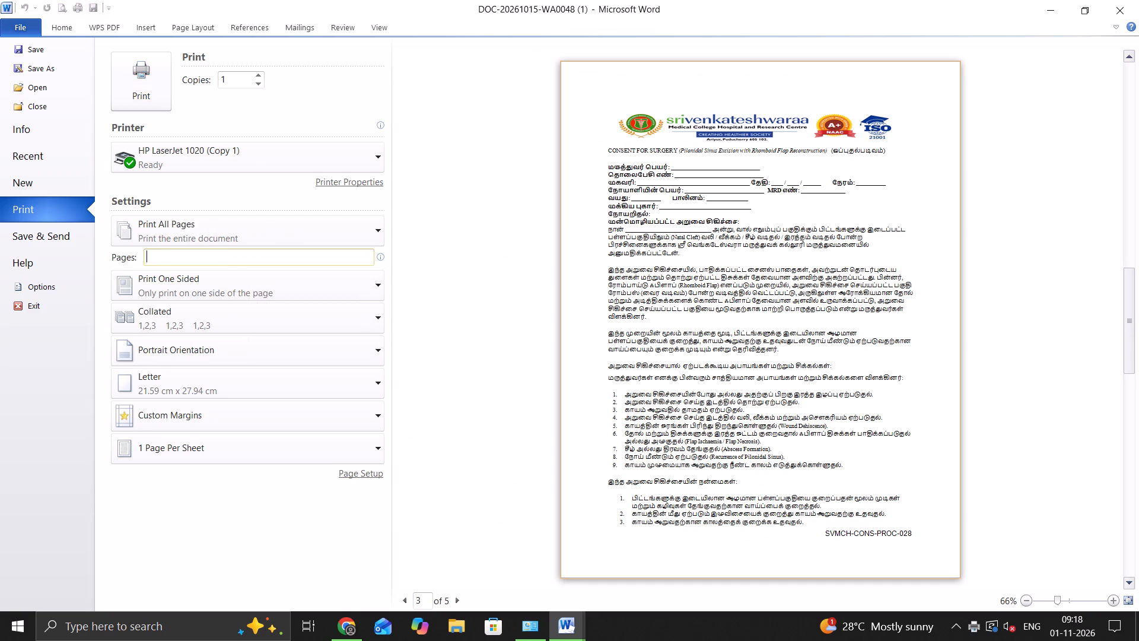
{"action": "scroll", "coordinate": [637, 262], "scroll_direction": "down", "scroll_amount": 5}
{"action": "scroll", "coordinate": [699, 306], "scroll_direction": "up", "scroll_amount": 1}
{"action": "scroll", "coordinate": [699, 313], "scroll_direction": "down", "scroll_amount": 2}
{"action": "scroll", "coordinate": [699, 315], "scroll_direction": "up", "scroll_amount": 2}
{"action": "key", "text": "3"}
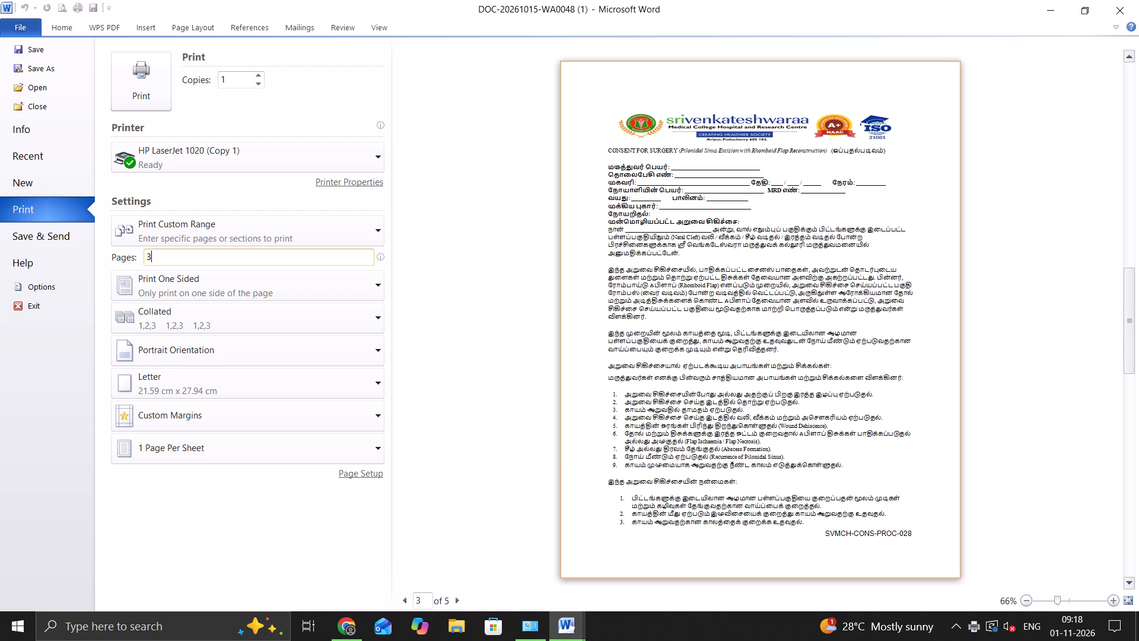
{"action": "key", "text": "Return"}
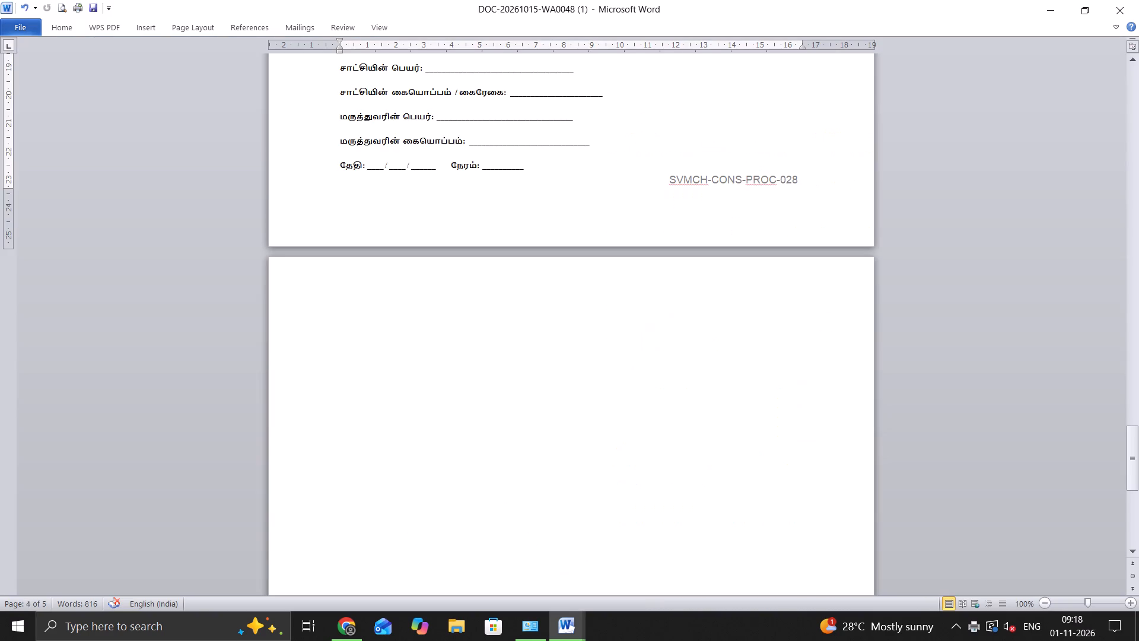
Print only page 4, which holds the patient consent section and signature block.
{"action": "key", "text": "ctrl+p"}
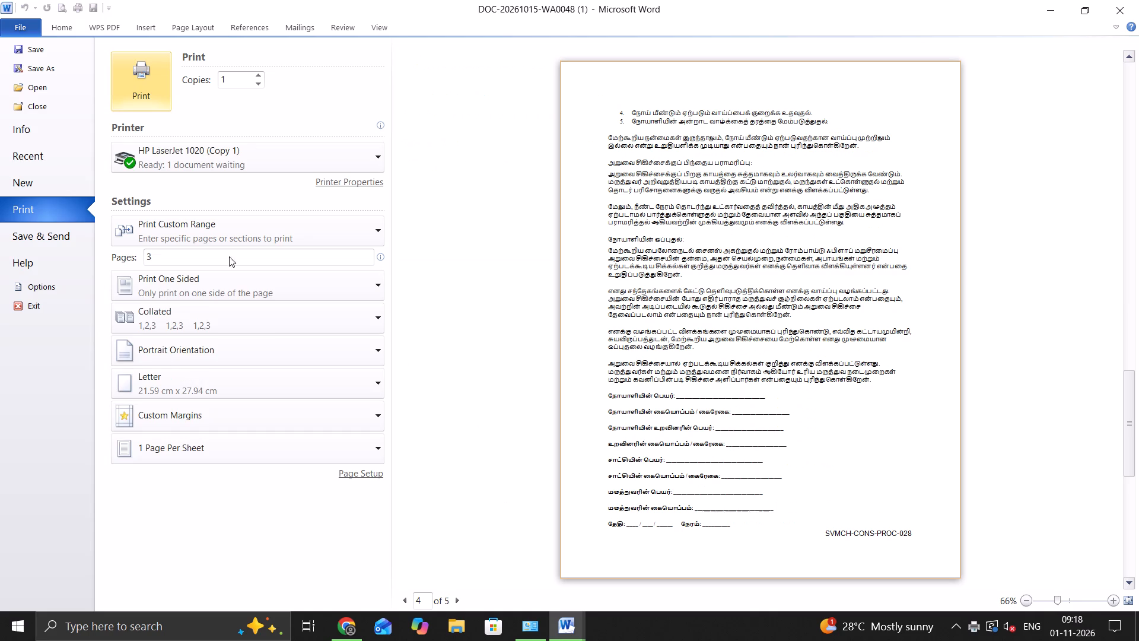
{"action": "left_click", "coordinate": [224, 253]}
{"action": "key", "text": "BackSpace"}
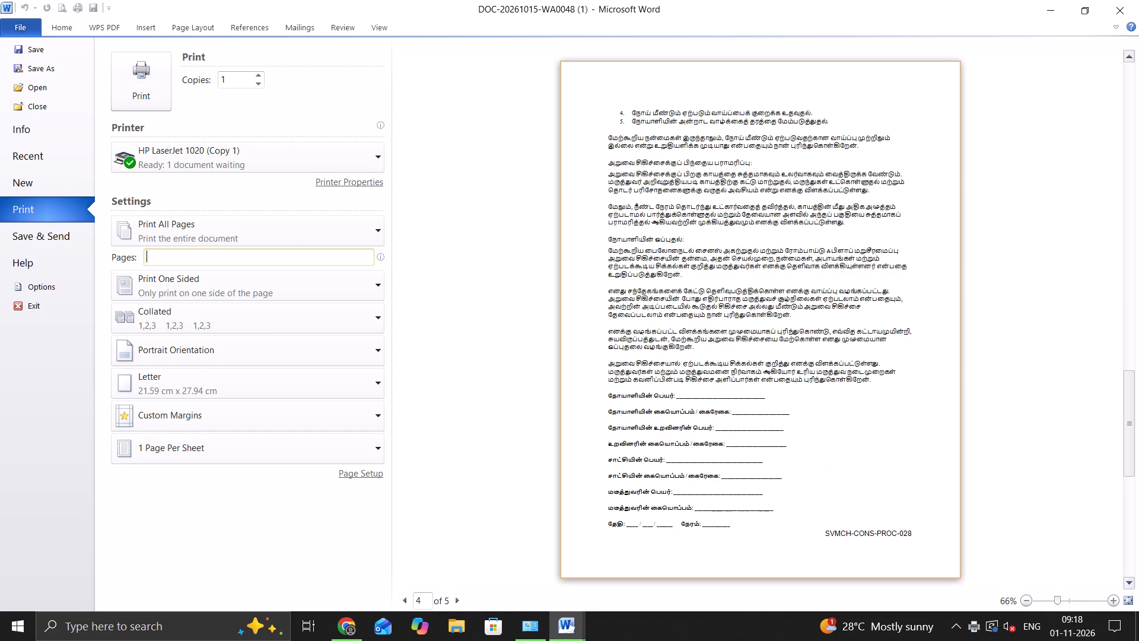
{"action": "key", "text": "4"}
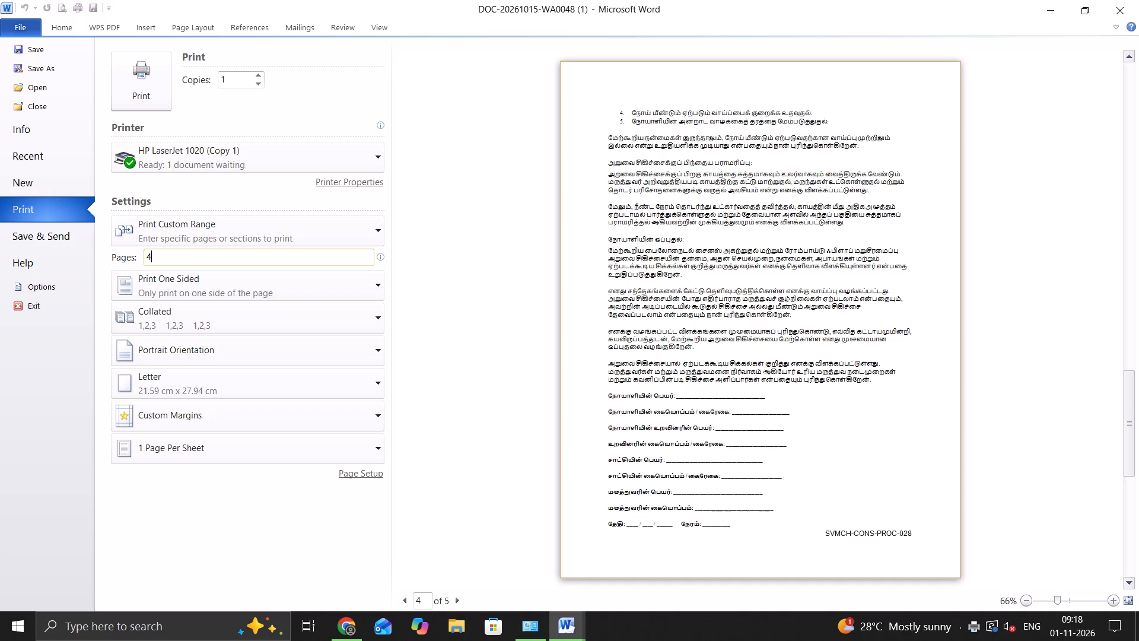
{"action": "key", "text": "Return"}
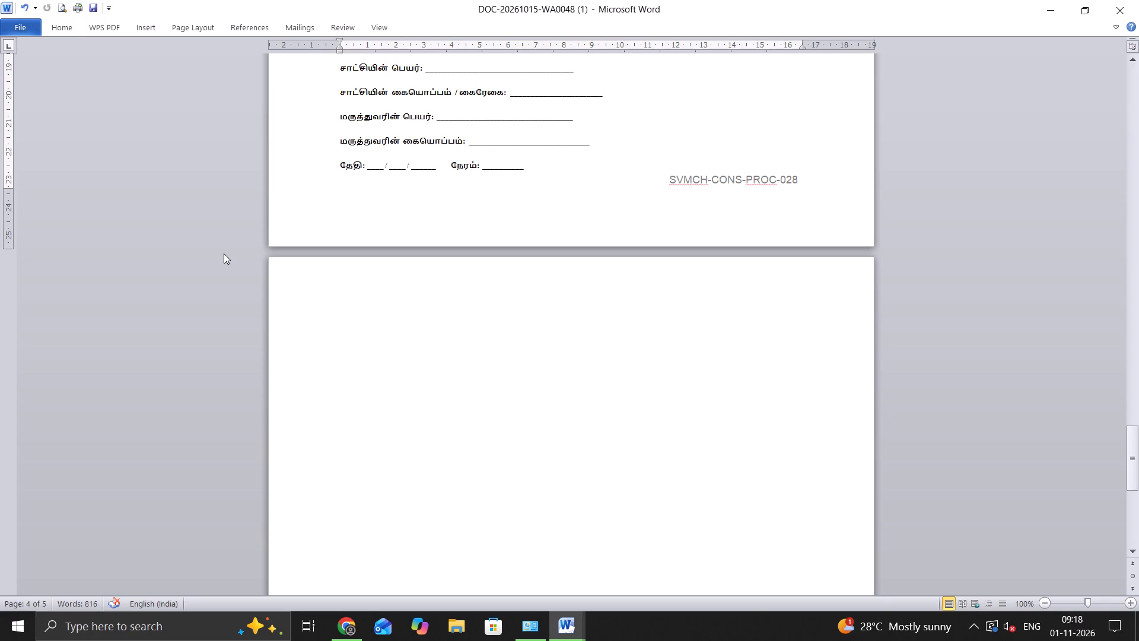
{"action": "scroll", "coordinate": [895, 345], "scroll_direction": "up", "scroll_amount": 10}
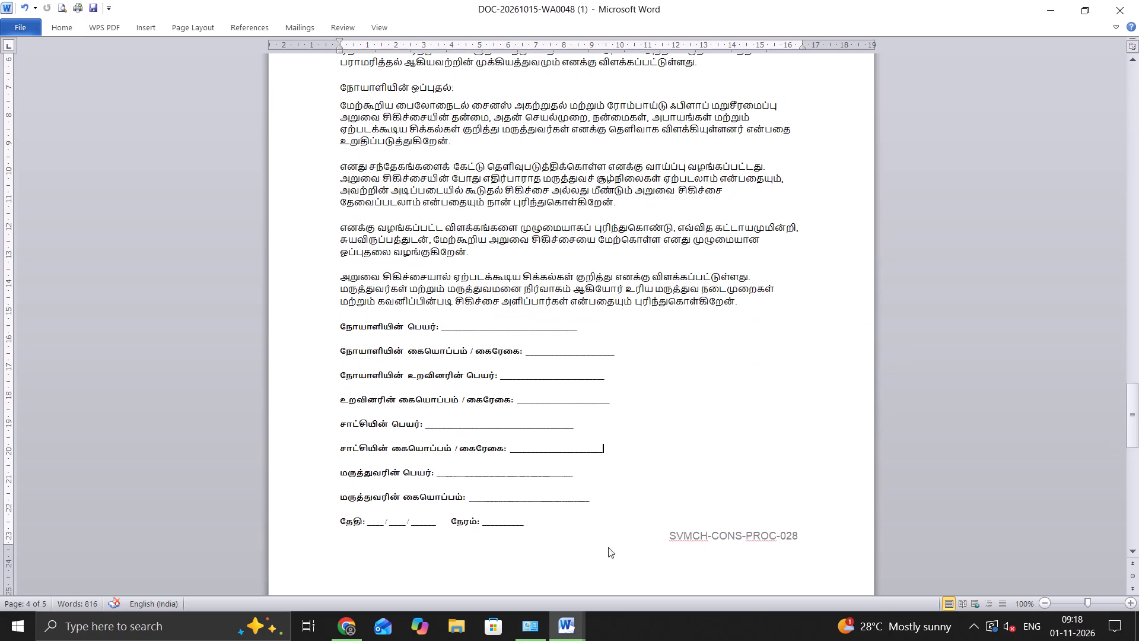
{"action": "scroll", "coordinate": [446, 386], "scroll_direction": "up", "scroll_amount": 20}
{"action": "scroll", "coordinate": [446, 386], "scroll_direction": "up", "scroll_amount": 12}
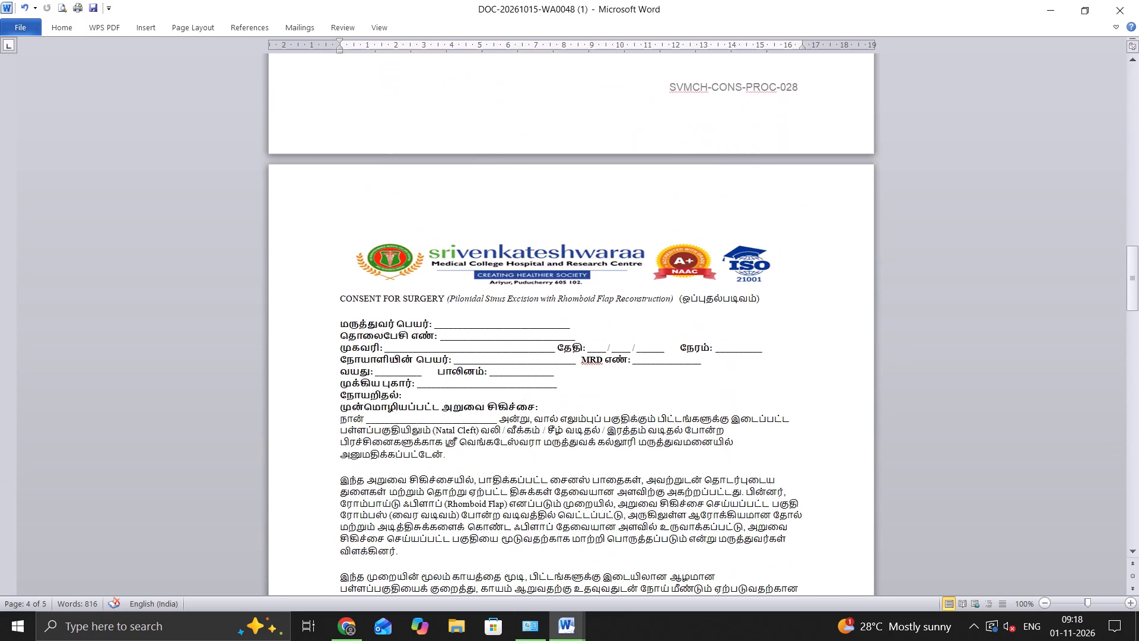
{"action": "scroll", "coordinate": [510, 340], "scroll_direction": "down", "scroll_amount": 3}
{"action": "left_click_drag", "start_coordinate": [338, 192], "coordinate": [631, 640]}
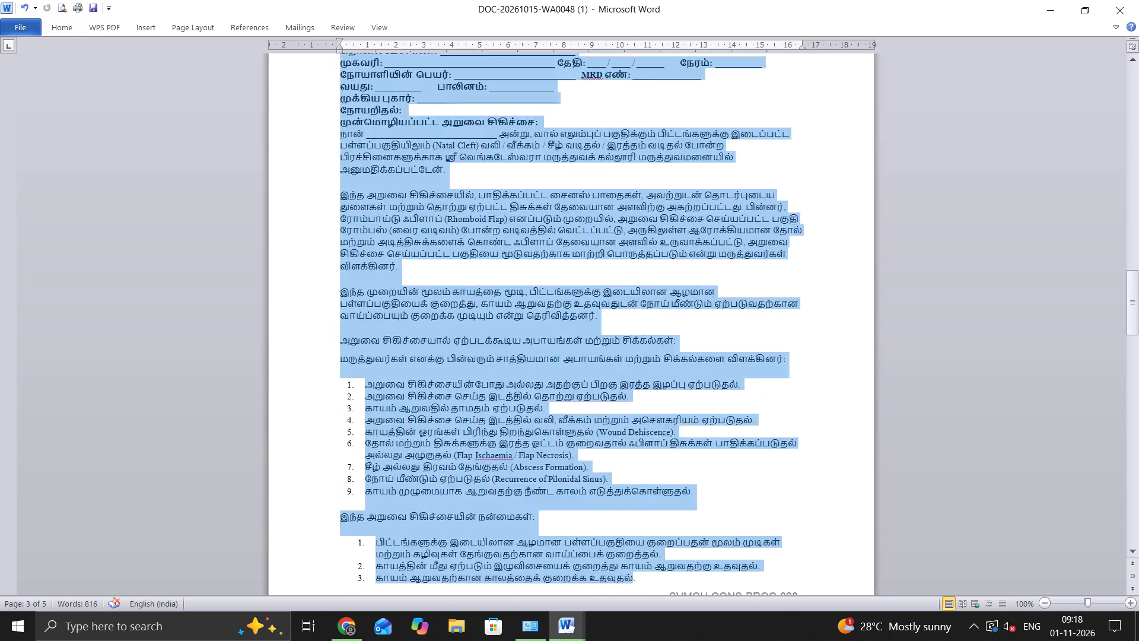
{"action": "left_click_drag", "start_coordinate": [631, 640], "coordinate": [594, 383]}
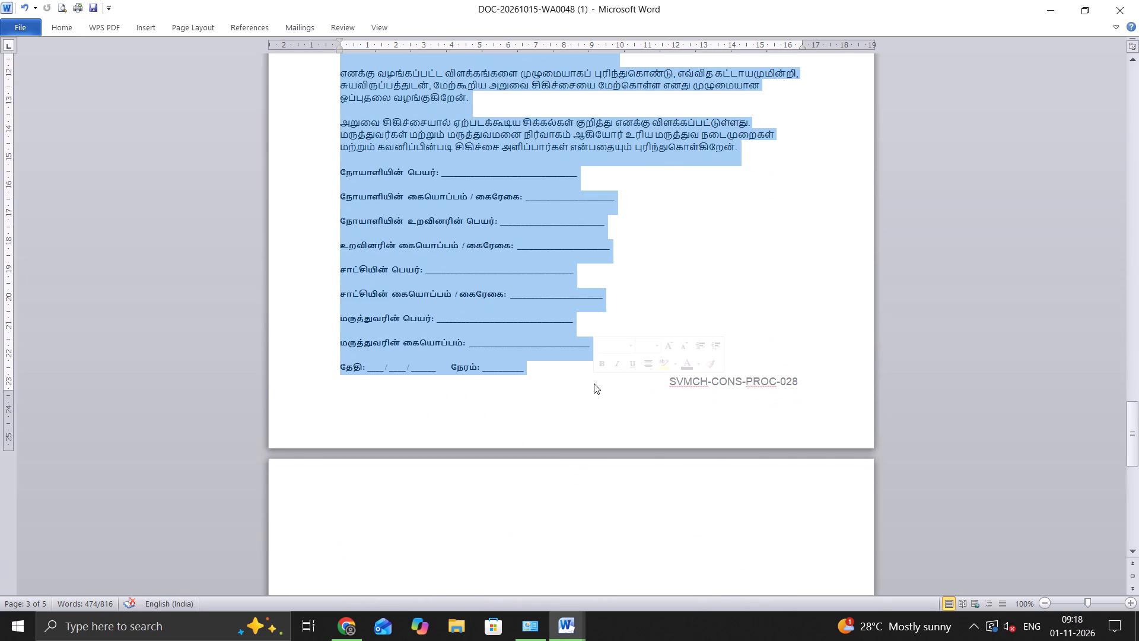
{"action": "key", "text": "ctrl+c"}
{"action": "left_click", "coordinate": [335, 629]}
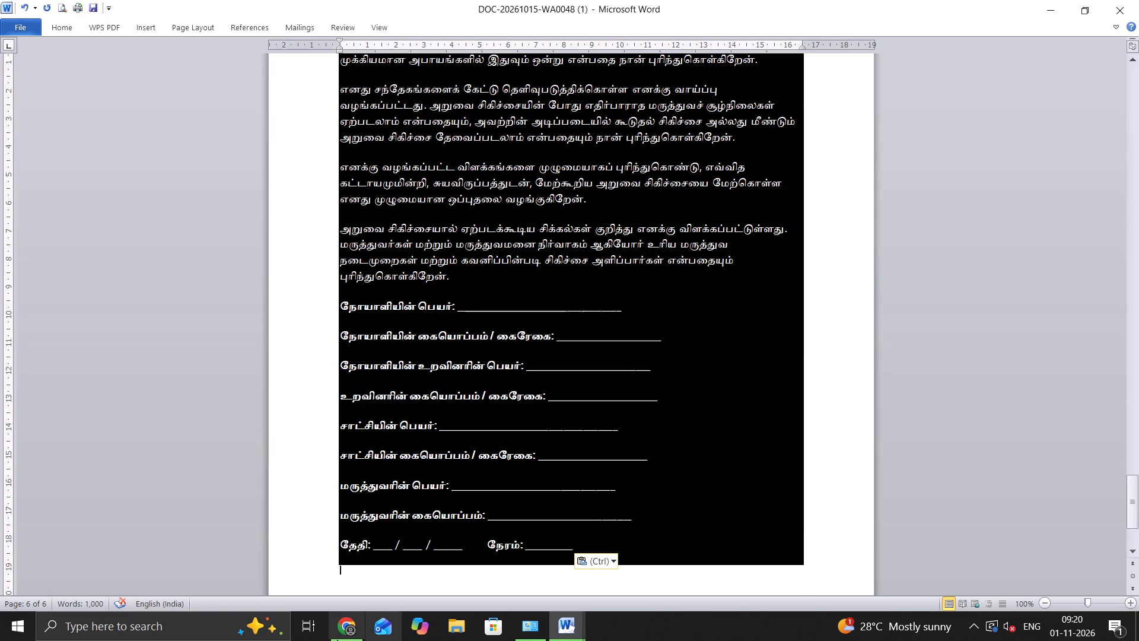
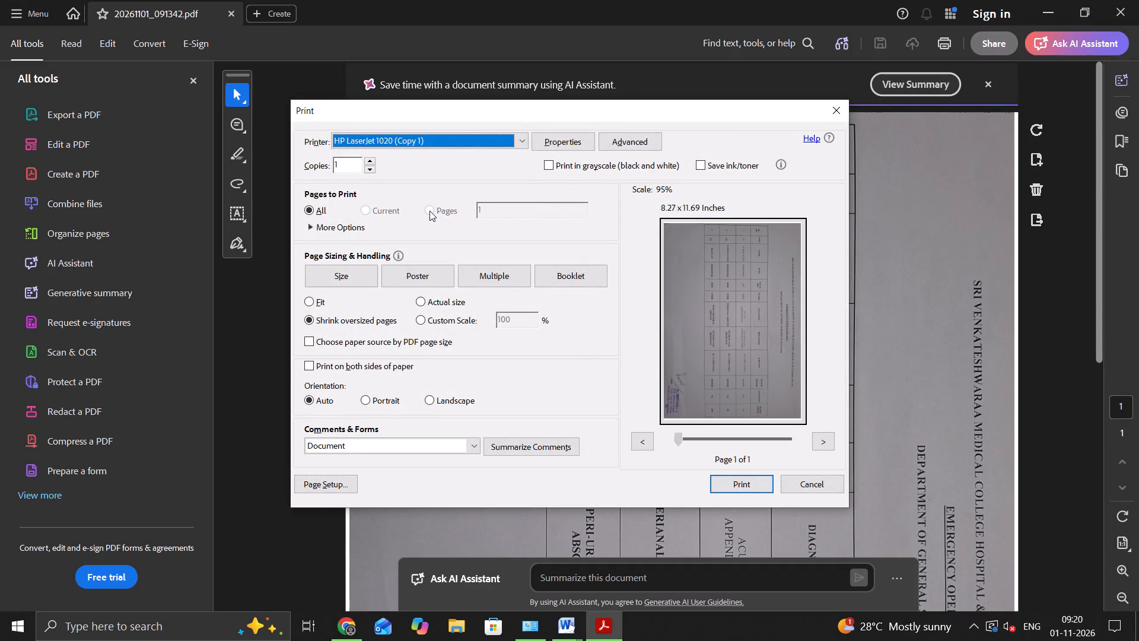
Set the print job for the scanned PDF 20261101_091342 to 5 copies.
{"action": "left_click", "coordinate": [370, 162]}
{"action": "double_click", "coordinate": [370, 162]}
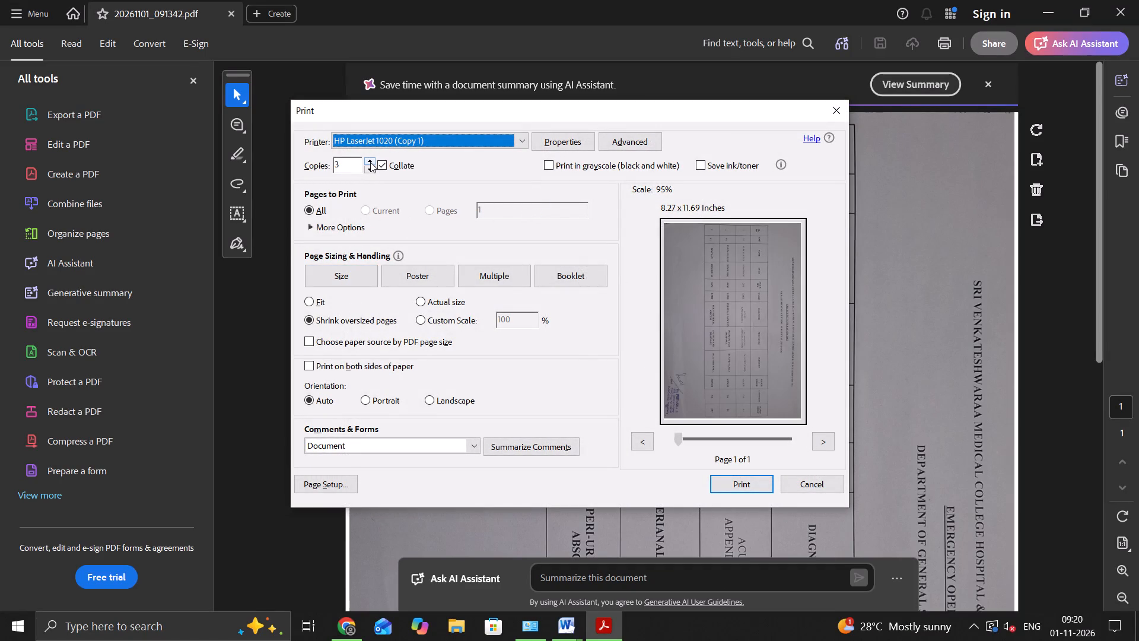
{"action": "left_click", "coordinate": [370, 162]}
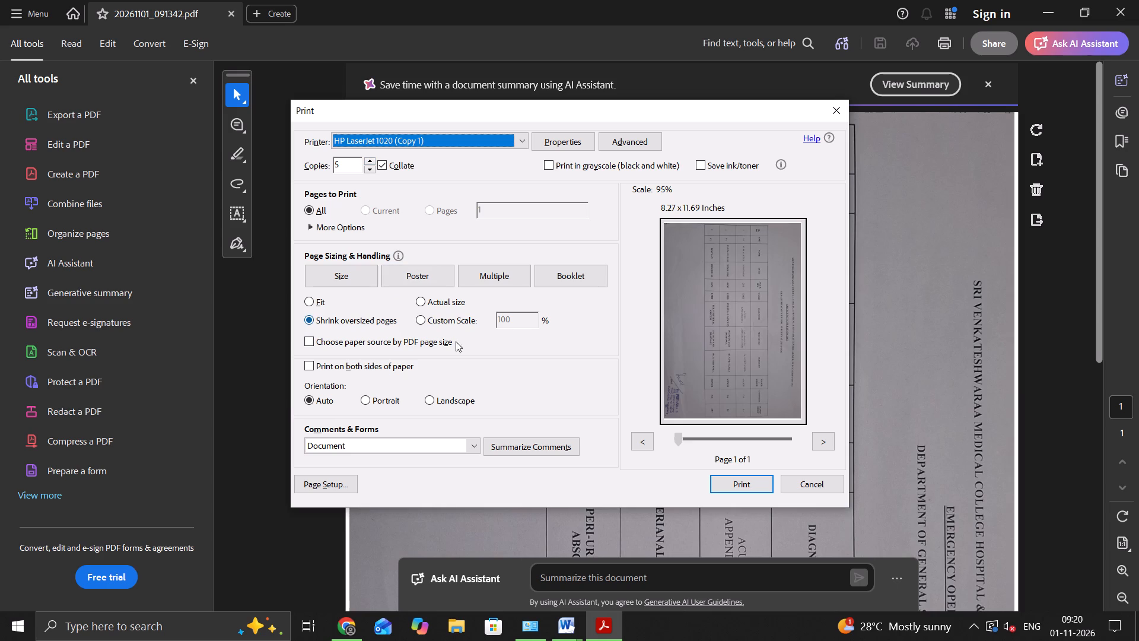
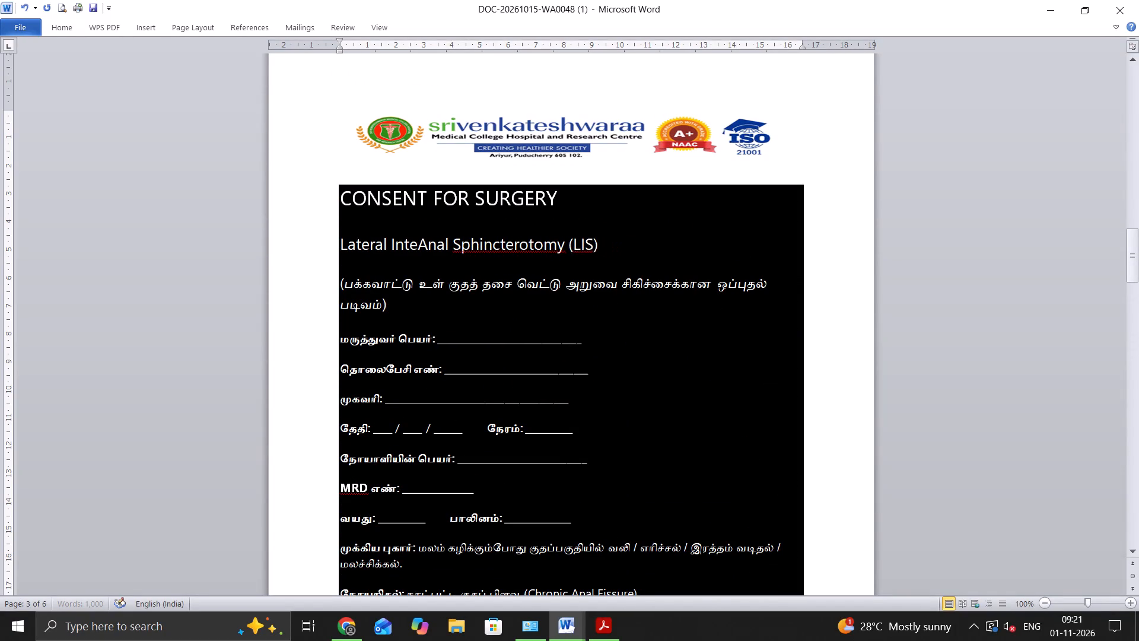
Delete the remaining letters of "Internal" from the procedure title so it reads "Lateral Anal Sphincterotomy (LIS)".
{"action": "key", "text": "BackSpace"}
{"action": "key", "text": "BackSpace"}
{"action": "key", "text": "BackSpace"}
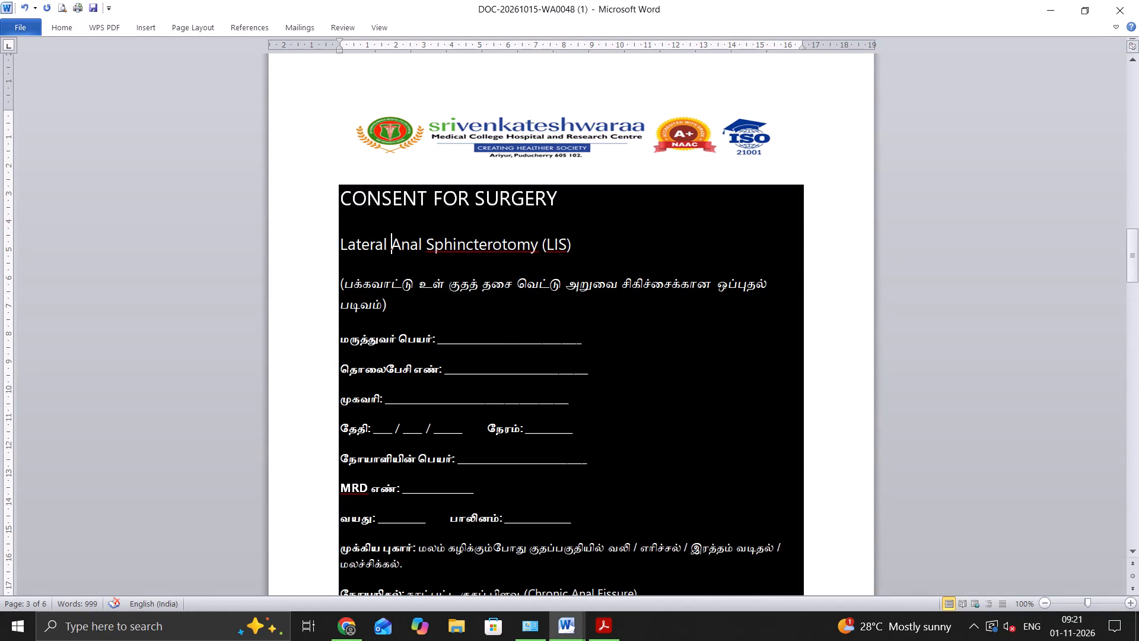
Join the Lateral Anal Sphincterotomy (LIS) title onto the CONSENT FOR SURGERY heading line, separated by a space.
{"action": "left_click", "coordinate": [342, 251]}
{"action": "key", "text": "BackSpace"}
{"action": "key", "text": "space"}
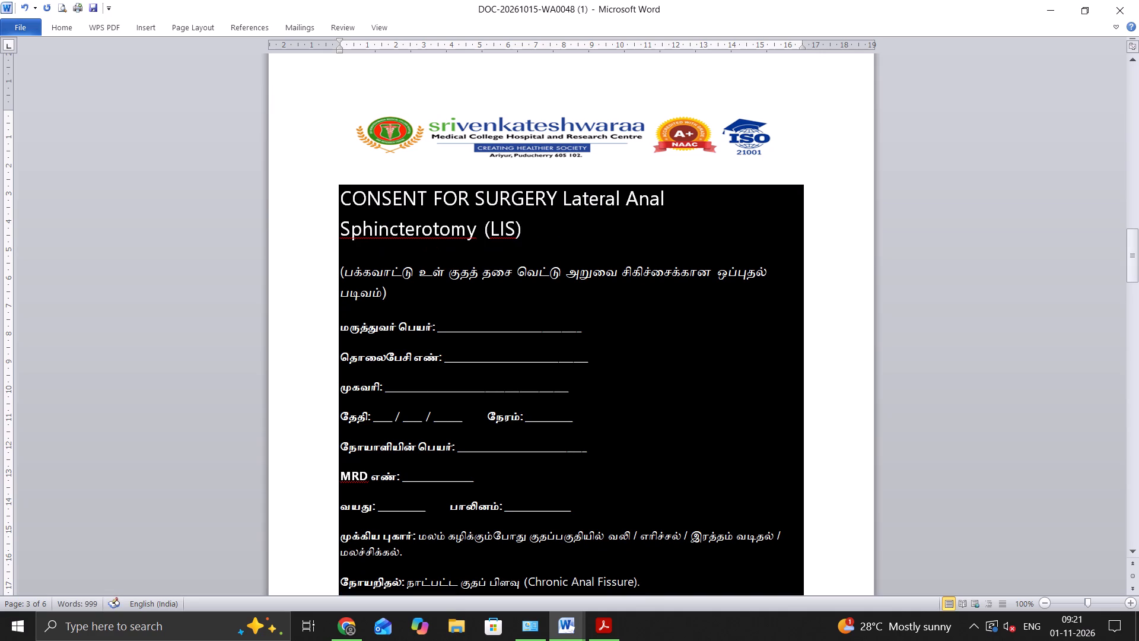
Enclose Lateral Anal Sphincterotomy in parentheses in the CONSENT FOR SURGERY heading and remove the trailing (LIS).
{"action": "key", "text": "ctrl+i"}
{"action": "key", "text": "shift+parenleft"}
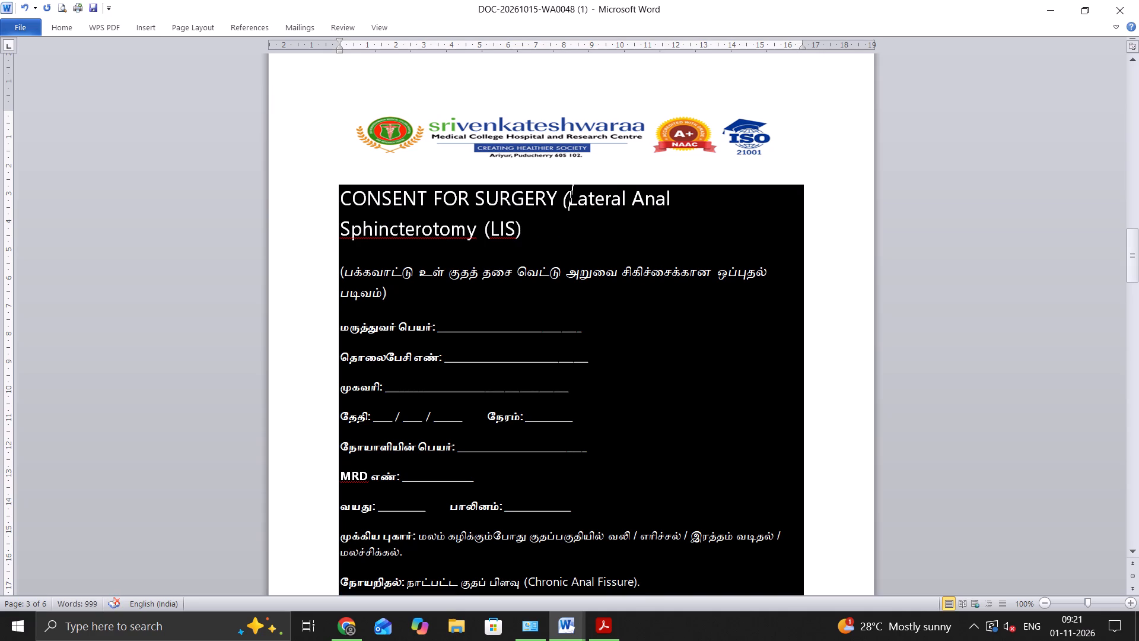
{"action": "left_click", "coordinate": [478, 233]}
{"action": "type", "text": ")_"}
{"action": "left_click", "coordinate": [549, 231]}
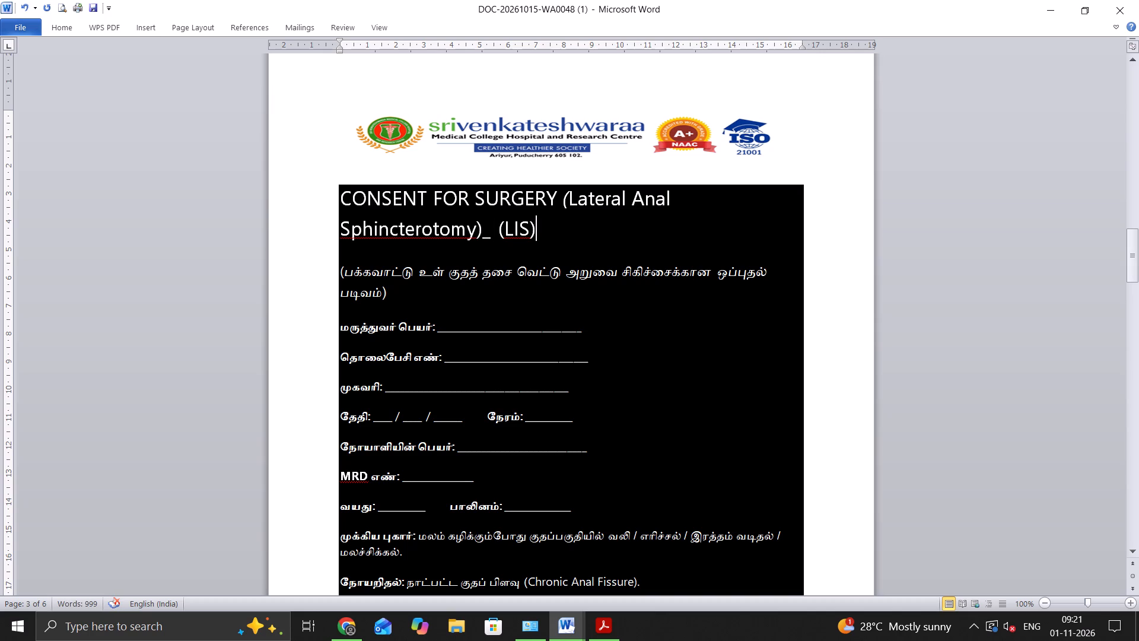
{"action": "key", "text": "BackSpace"}
{"action": "key", "text": "BackSpace"}
{"action": "key", "text": "BackSpace"}
{"action": "key", "text": "BackSpace"}
{"action": "key", "text": "BackSpace"}
{"action": "key", "text": "BackSpace"}
{"action": "key", "text": "BackSpace"}
Delete the parenthesised Tamil subtitle line below the consent heading.
{"action": "left_click_drag", "start_coordinate": [344, 278], "coordinate": [359, 267]}
{"action": "left_click_drag", "start_coordinate": [342, 275], "coordinate": [395, 283]}
{"action": "key", "text": "BackSpace"}
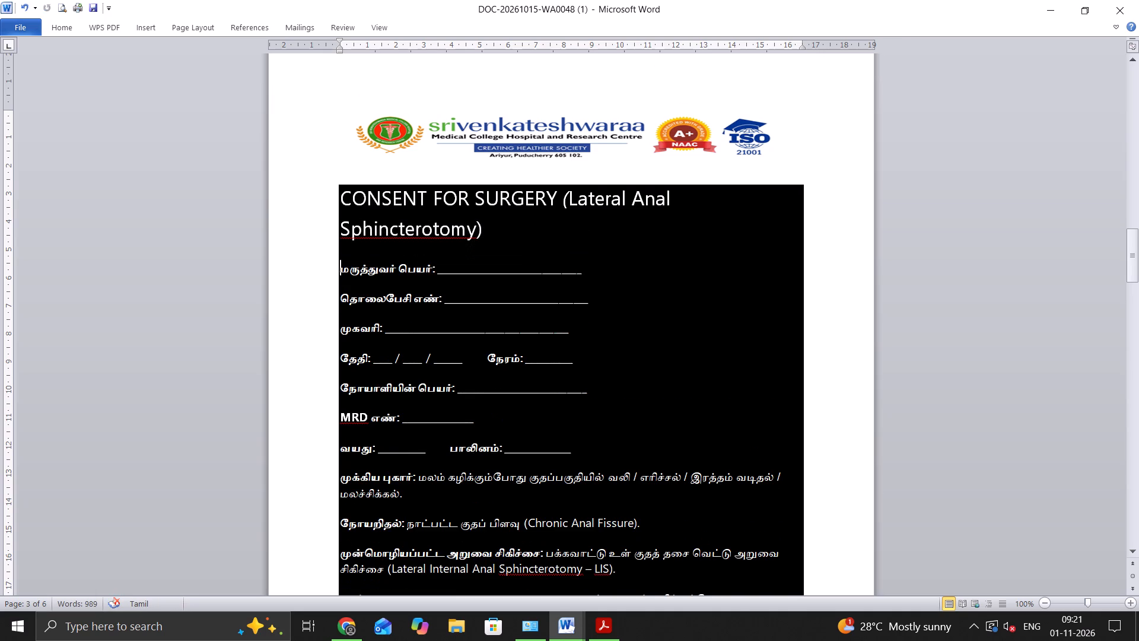
Join the address (முகவரி) line onto the end of the phone number line, separated by two spaces.
{"action": "scroll", "coordinate": [422, 319], "scroll_direction": "down", "scroll_amount": 2}
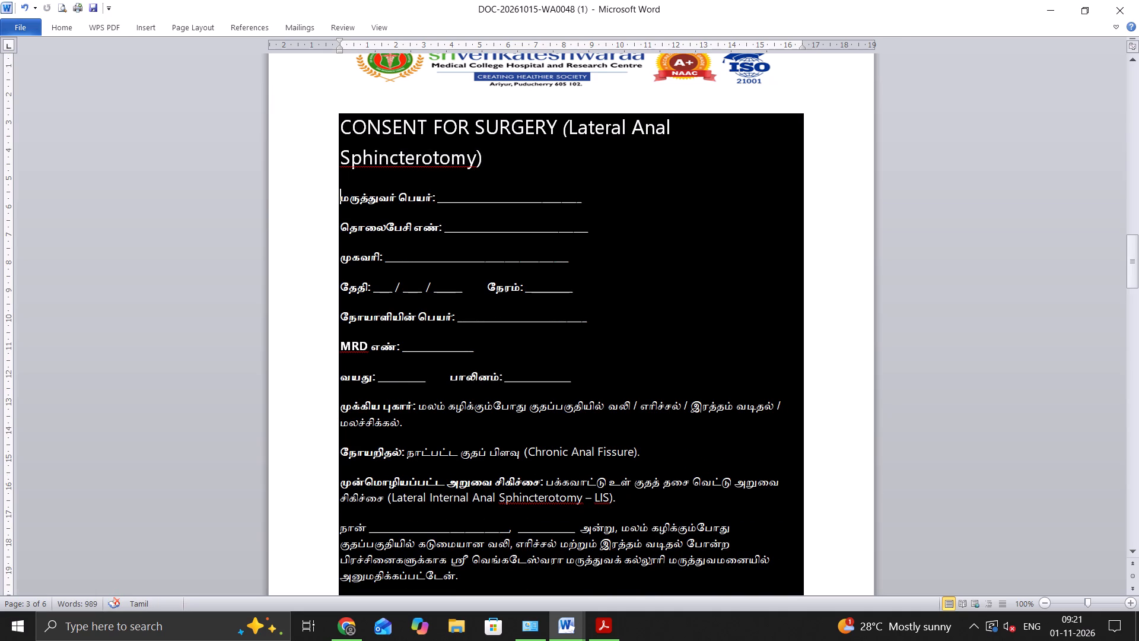
{"action": "left_click", "coordinate": [342, 261]}
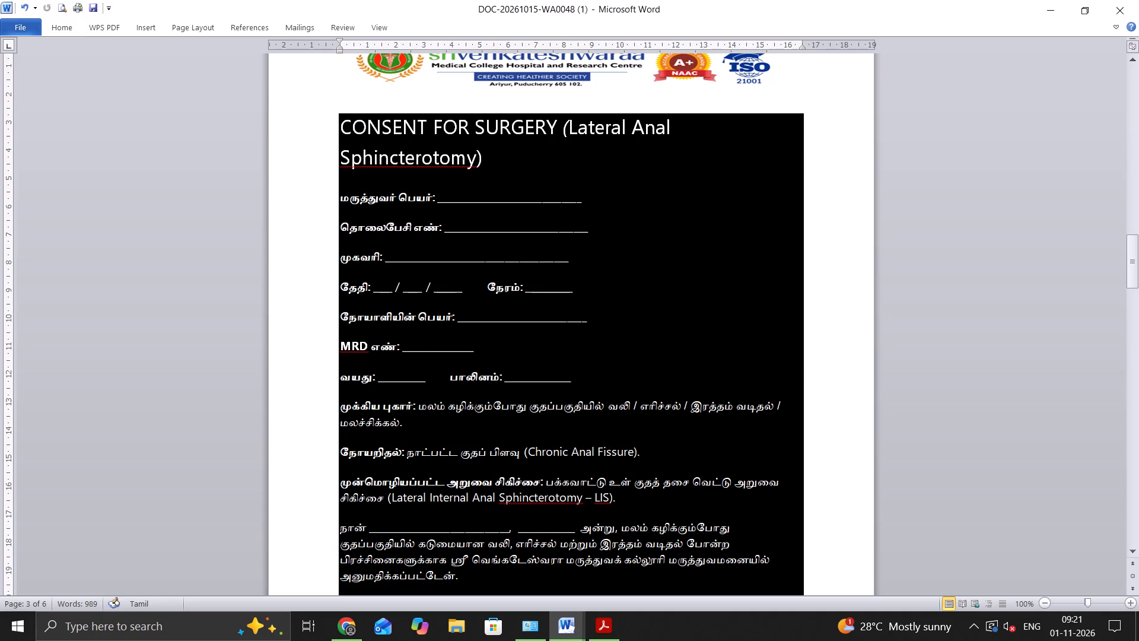
{"action": "key", "text": "BackSpace"}
{"action": "key", "text": "space"}
{"action": "key", "text": "space"}
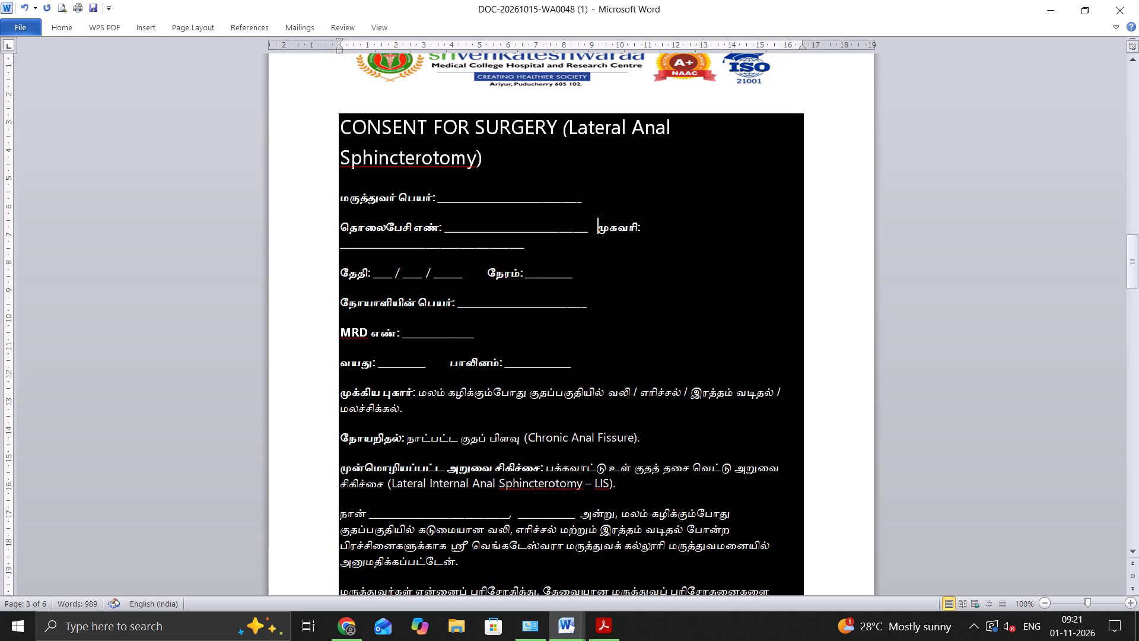
Shorten the address blank until it fits on the same line as the phone number.
{"action": "left_click", "coordinate": [660, 228]}
{"action": "left_click", "coordinate": [525, 254]}
{"action": "key", "text": "BackSpace"}
{"action": "key", "text": "BackSpace"}
{"action": "key", "text": "BackSpace"}
{"action": "key", "text": "BackSpace"}
{"action": "key", "text": "BackSpace"}
{"action": "key", "text": "BackSpace"}
{"action": "key", "text": "BackSpace"}
{"action": "key", "text": "BackSpace"}
{"action": "key", "text": "BackSpace"}
{"action": "key", "text": "BackSpace"}
{"action": "key", "text": "BackSpace"}
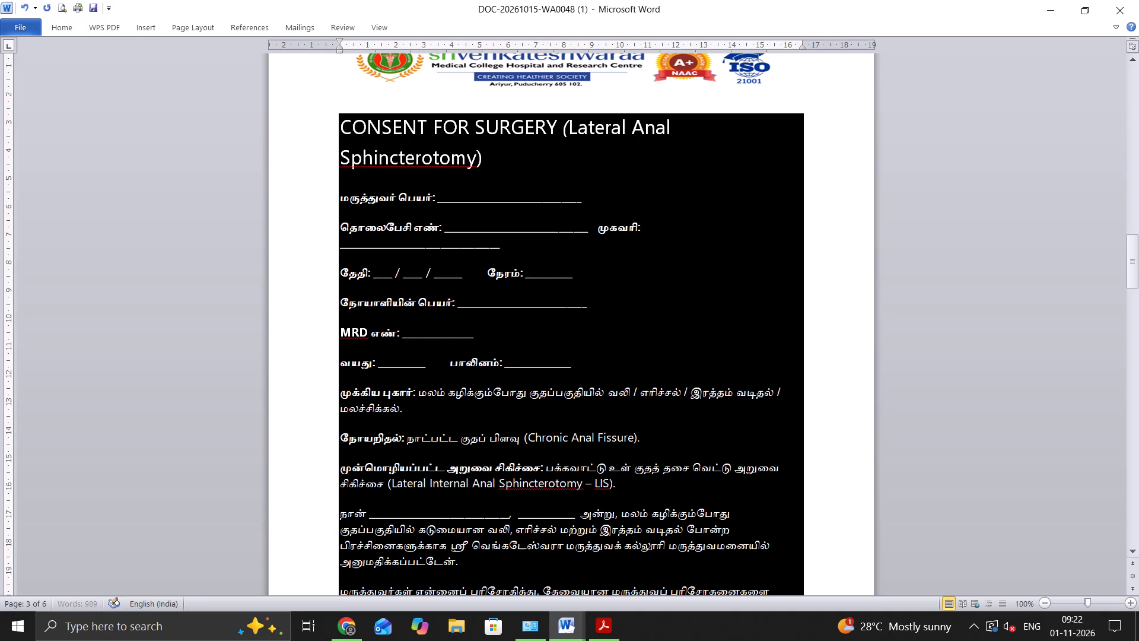
{"action": "key", "text": "BackSpace"}
{"action": "key", "text": "BackSpace"}
{"action": "key", "text": "BackSpace"}
{"action": "key", "text": "BackSpace"}
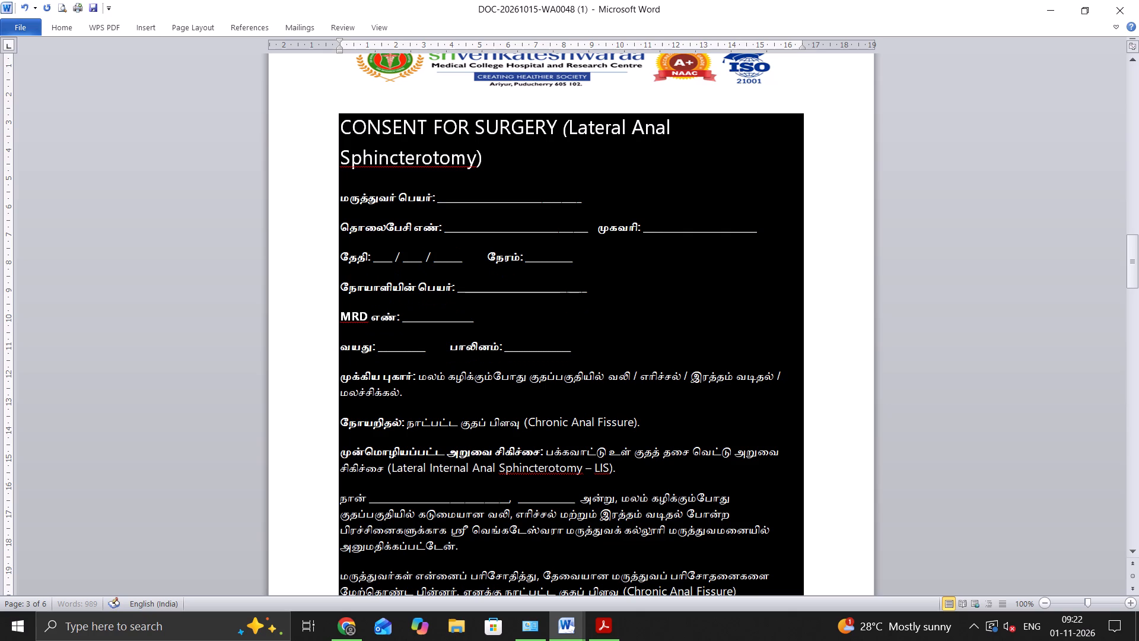
{"action": "key", "text": "BackSpace"}
{"action": "key", "text": "BackSpace"}
{"action": "key", "text": "BackSpace"}
{"action": "key", "text": "BackSpace"}
Join the MRD number line onto the end of the patient name line, separated by a space.
{"action": "left_click", "coordinate": [343, 316]}
{"action": "key", "text": "BackSpace"}
{"action": "key", "text": "space"}
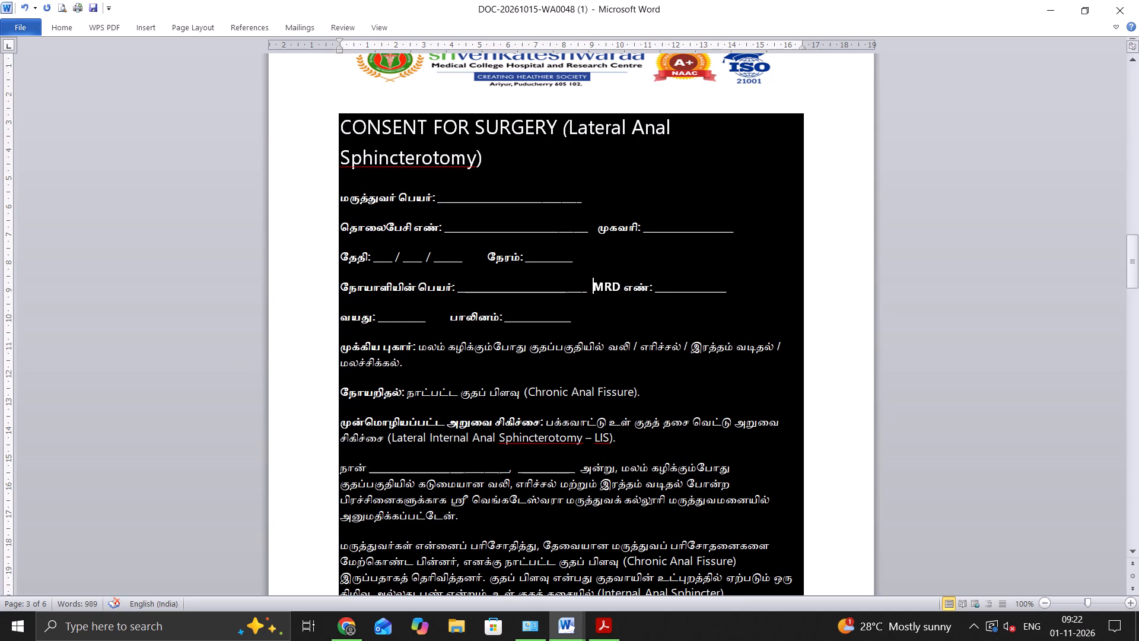
Clear the prefilled text after the chief complaint (முக்கிய புகார்) and diagnosis (நோயறிதல்) labels, including the leftover bracket and full stop.
{"action": "left_click_drag", "start_coordinate": [423, 347], "coordinate": [424, 369]}
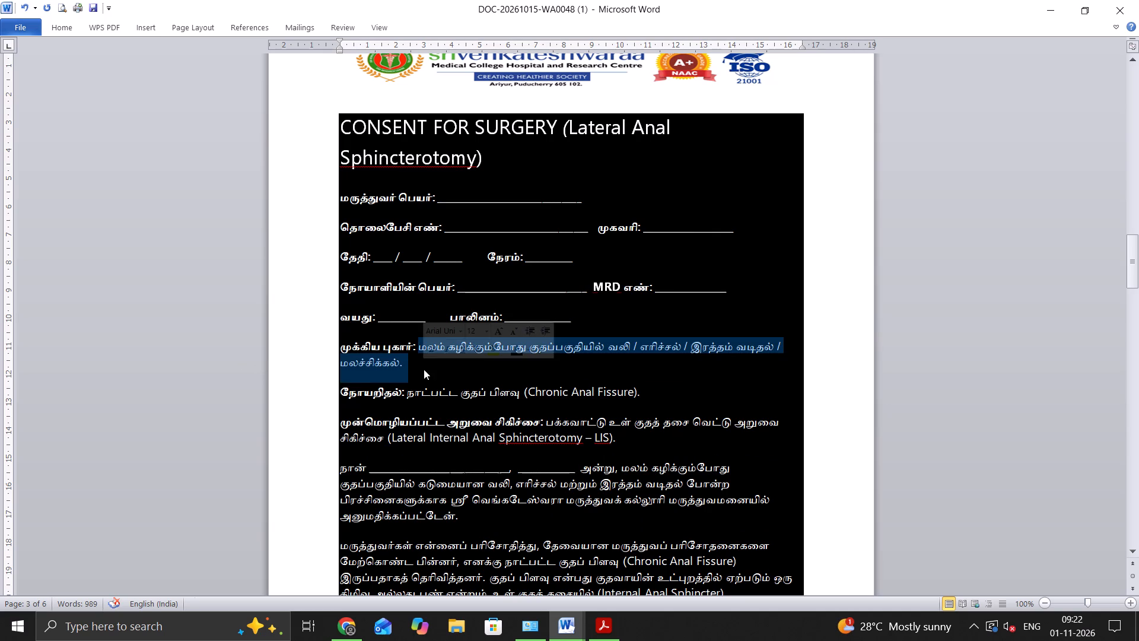
{"action": "key", "text": "BackSpace"}
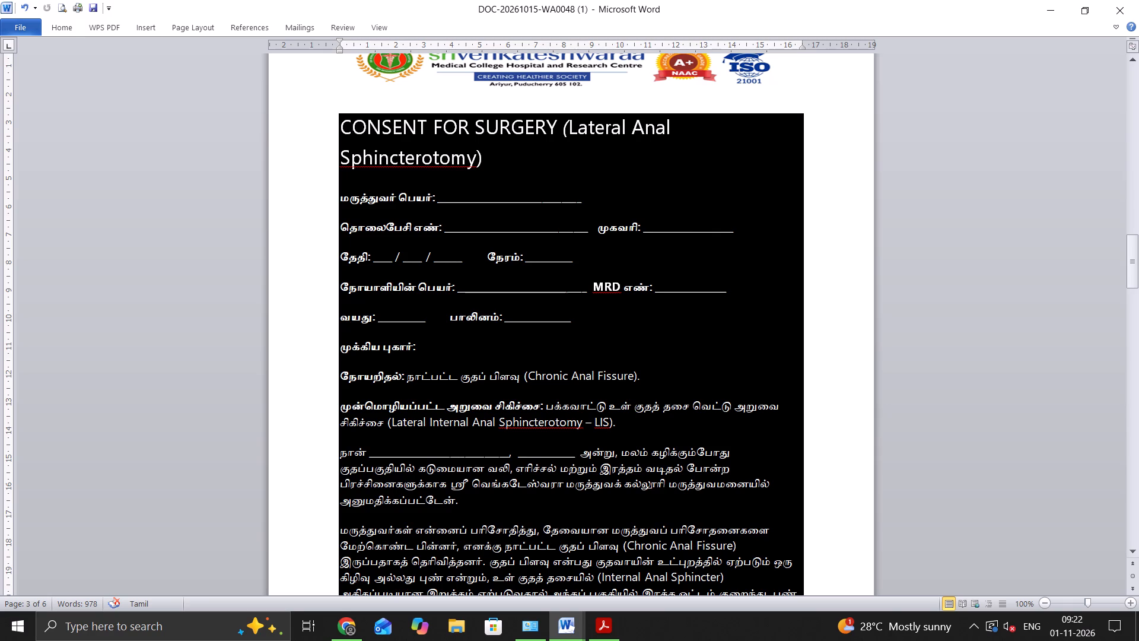
{"action": "left_click_drag", "start_coordinate": [409, 378], "coordinate": [631, 376]}
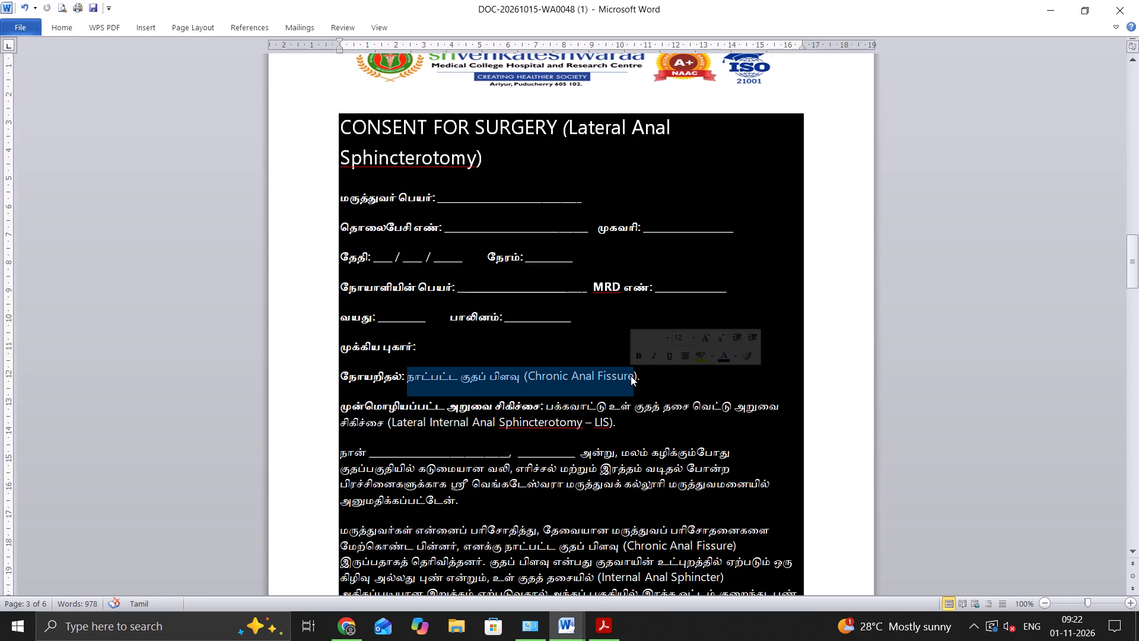
{"action": "key", "text": "BackSpace"}
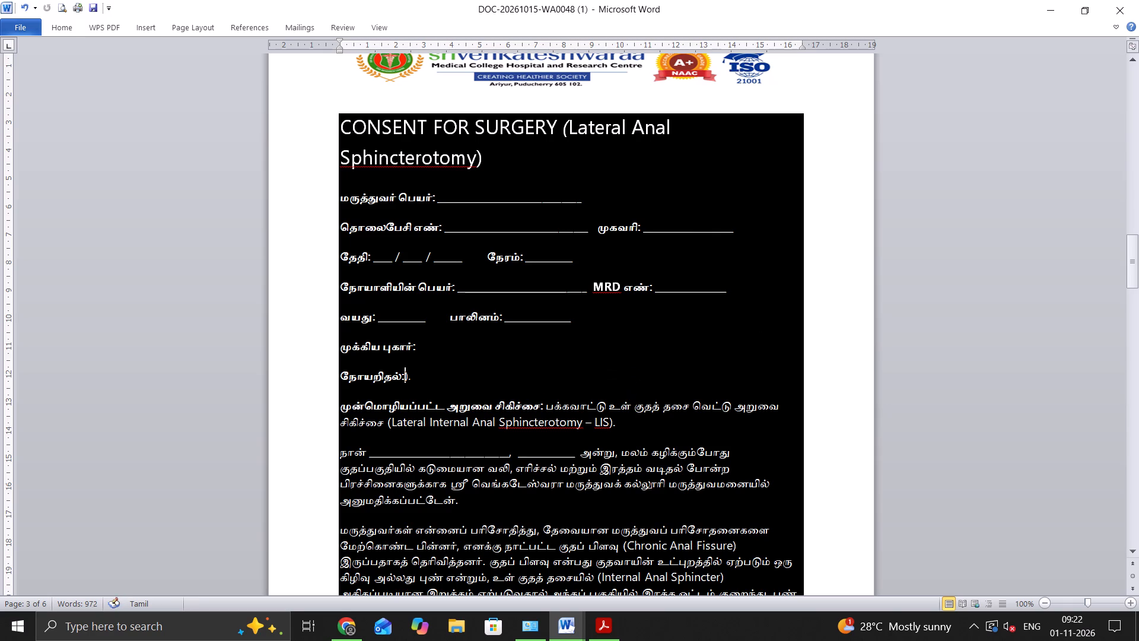
{"action": "left_click", "coordinate": [420, 379]}
{"action": "key", "text": "BackSpace"}
{"action": "key", "text": "BackSpace"}
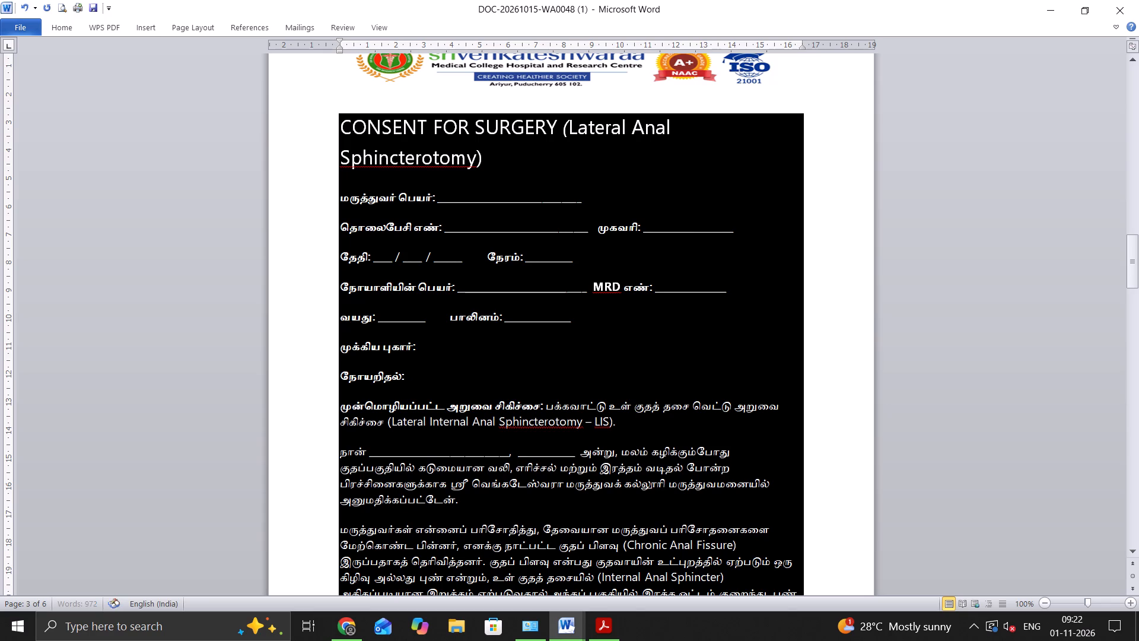
Delete the procedure description after the proposed surgery (முன்மொழியப்பட்ட அறுவை சிகிச்சை) label.
{"action": "scroll", "coordinate": [348, 399], "scroll_direction": "down", "scroll_amount": 2}
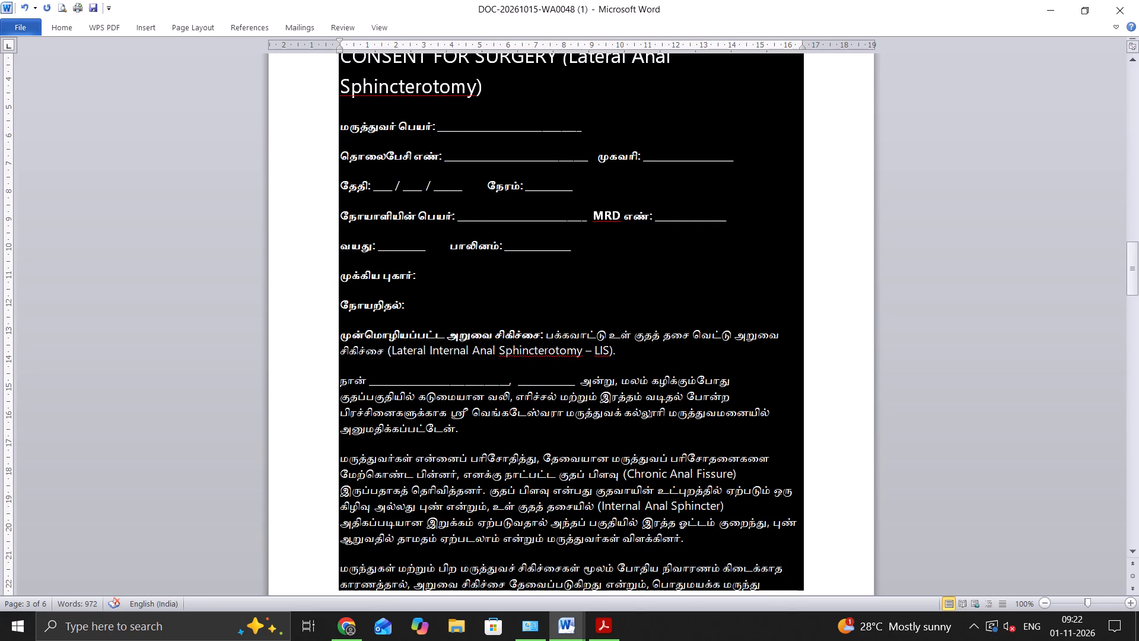
{"action": "left_click_drag", "start_coordinate": [549, 334], "coordinate": [645, 351]}
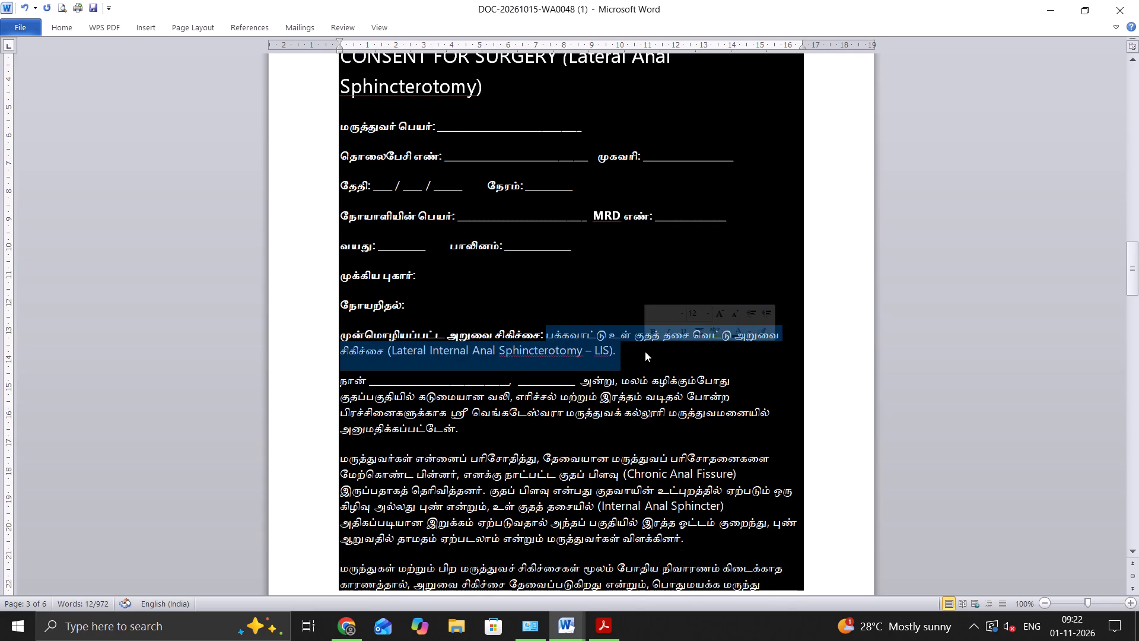
{"action": "key", "text": "BackSpace"}
Remove the comma and gap between the two blanks in the sentence starting with நான், leaving a single blank.
{"action": "scroll", "coordinate": [493, 322], "scroll_direction": "down", "scroll_amount": 3}
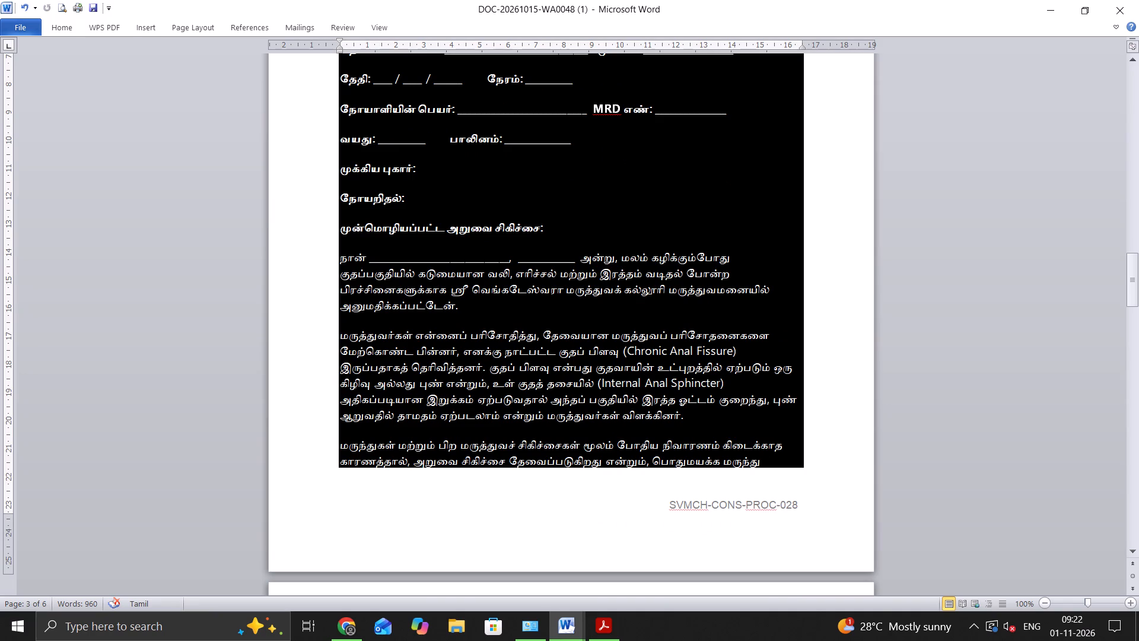
{"action": "left_click", "coordinate": [534, 260]}
{"action": "key", "text": "BackSpace"}
{"action": "key", "text": "BackSpace"}
{"action": "key", "text": "BackSpace"}
{"action": "key", "text": "BackSpace"}
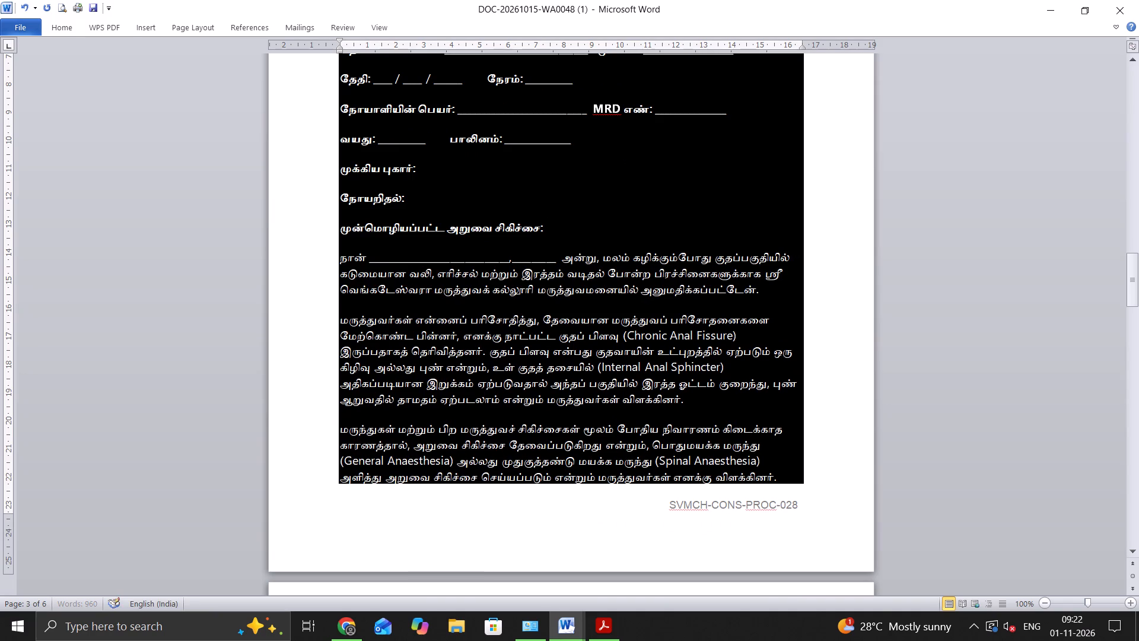
{"action": "key", "text": "BackSpace"}
{"action": "key", "text": "BackSpace"}
{"action": "key", "text": "BackSpace"}
{"action": "key", "text": "BackSpace"}
{"action": "key", "text": "BackSpace"}
{"action": "key", "text": "BackSpace"}
{"action": "key", "text": "BackSpace"}
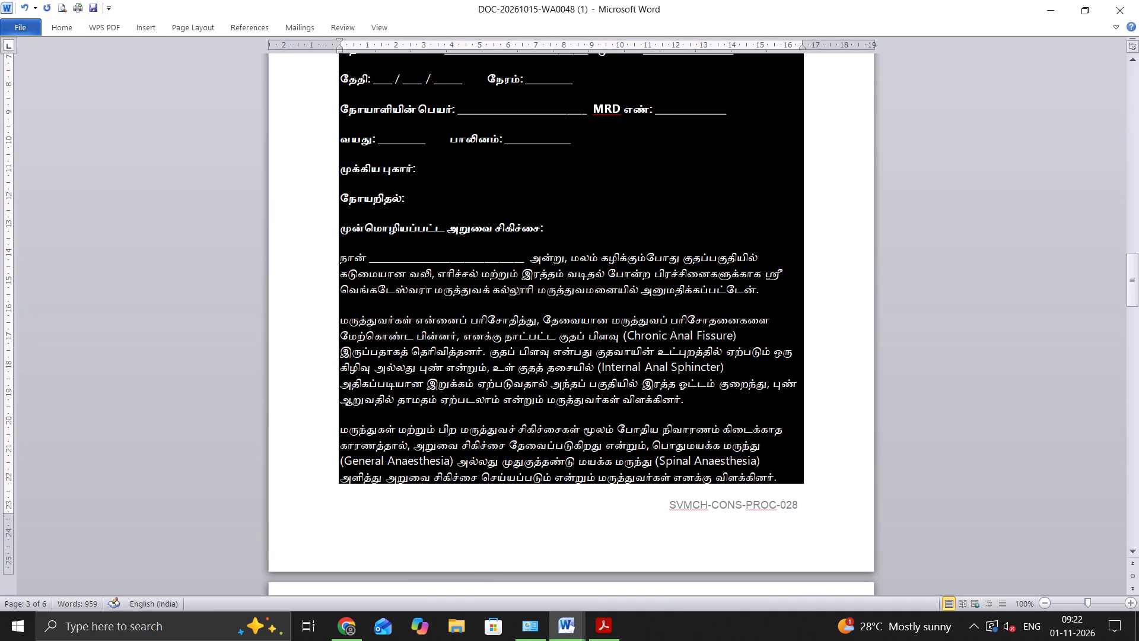
Delete items 13 to 15 from the numbered list of surgical risks and complications.
{"action": "scroll", "coordinate": [622, 303], "scroll_direction": "down", "scroll_amount": 2}
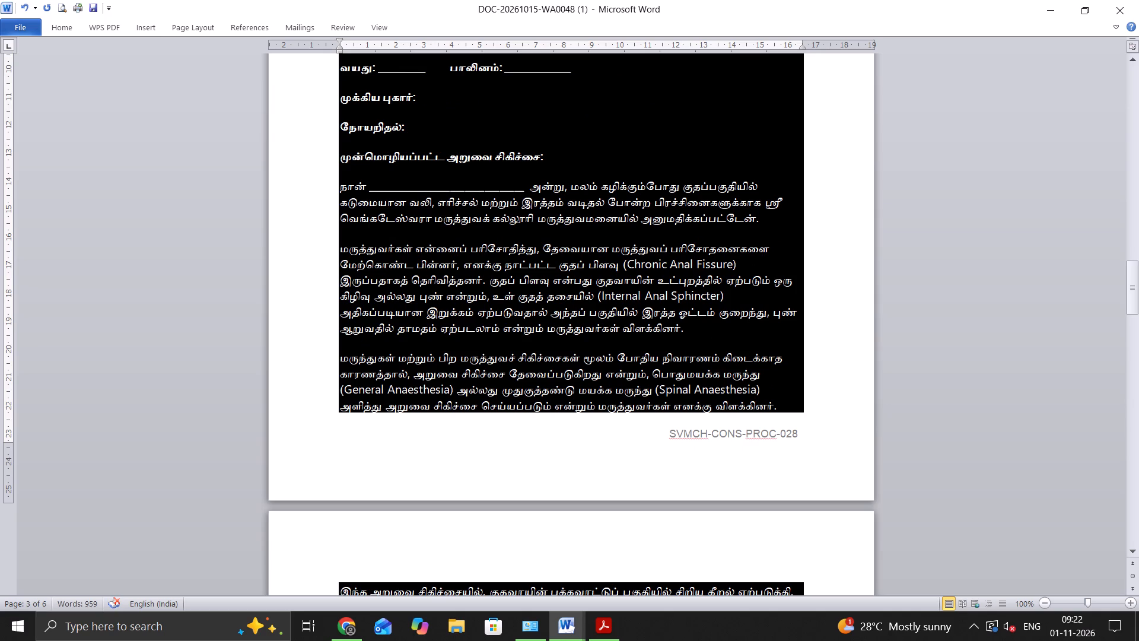
{"action": "scroll", "coordinate": [606, 313], "scroll_direction": "down", "scroll_amount": 1}
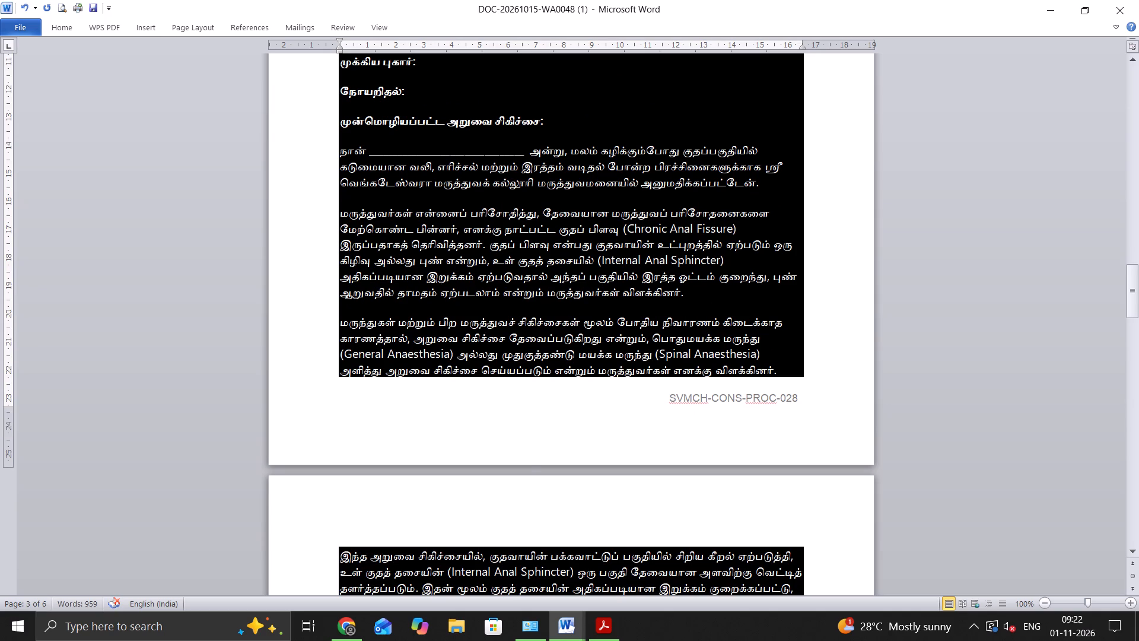
{"action": "scroll", "coordinate": [529, 419], "scroll_direction": "down", "scroll_amount": 1}
{"action": "scroll", "coordinate": [529, 419], "scroll_direction": "up", "scroll_amount": 2}
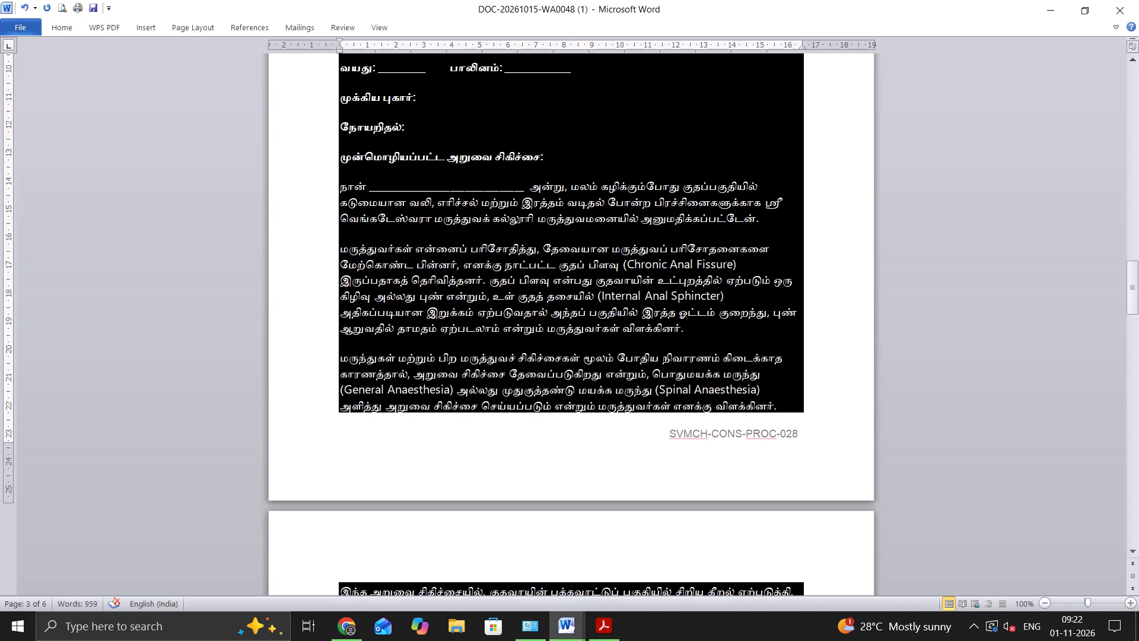
{"action": "scroll", "coordinate": [609, 385], "scroll_direction": "down", "scroll_amount": 10}
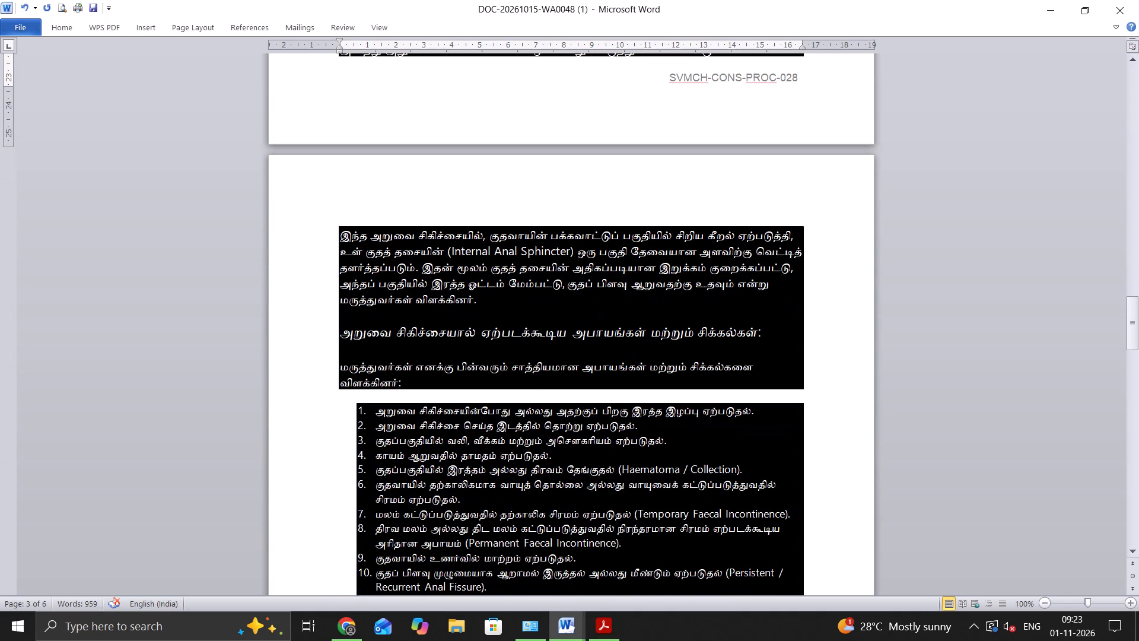
{"action": "scroll", "coordinate": [606, 389], "scroll_direction": "down", "scroll_amount": 7}
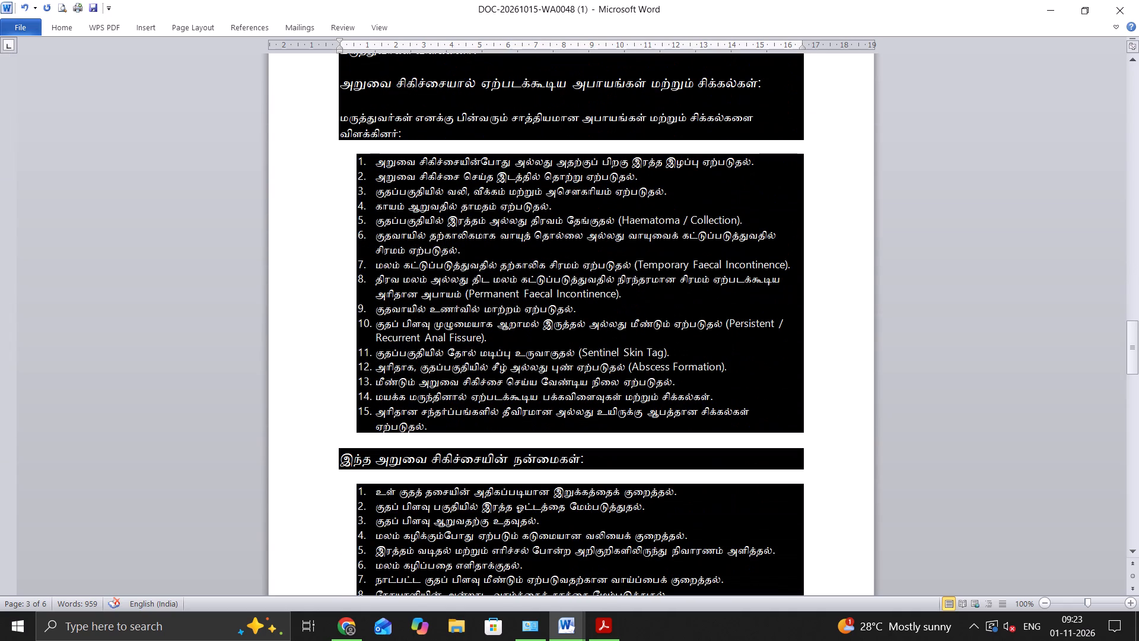
{"action": "left_click_drag", "start_coordinate": [396, 401], "coordinate": [402, 406]}
{"action": "left_click_drag", "start_coordinate": [379, 383], "coordinate": [429, 430]}
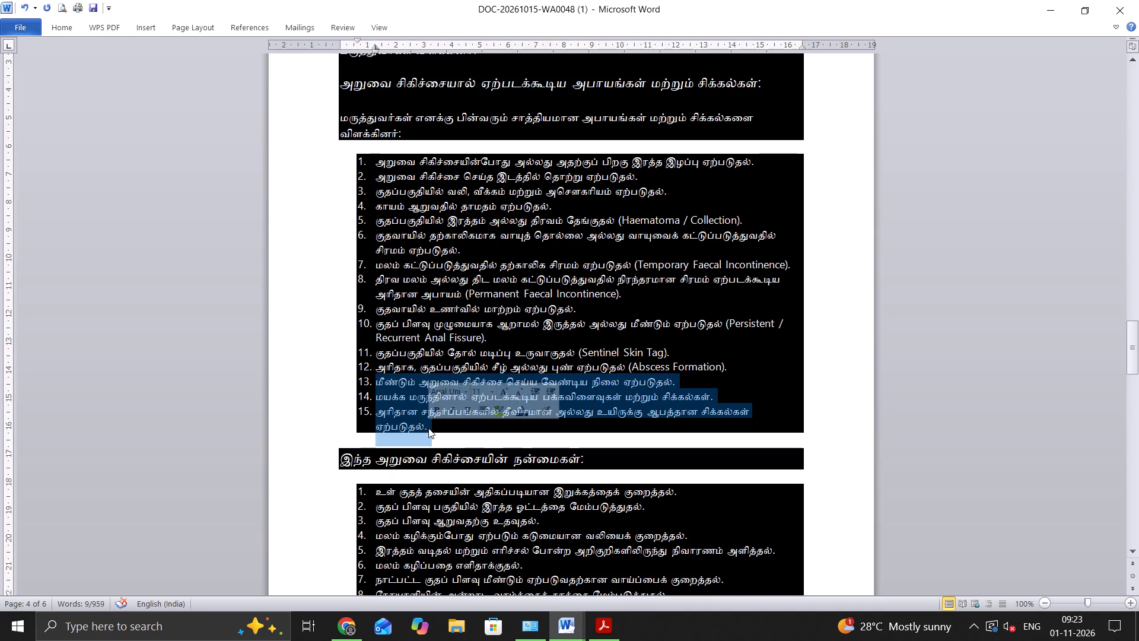
{"action": "key", "text": "BackSpace"}
Delete items 7 and 8 from the numbered list of benefits under இந்த அறுவை சிகிச்சையின் நன்மைகள்.
{"action": "scroll", "coordinate": [429, 422], "scroll_direction": "down", "scroll_amount": 2}
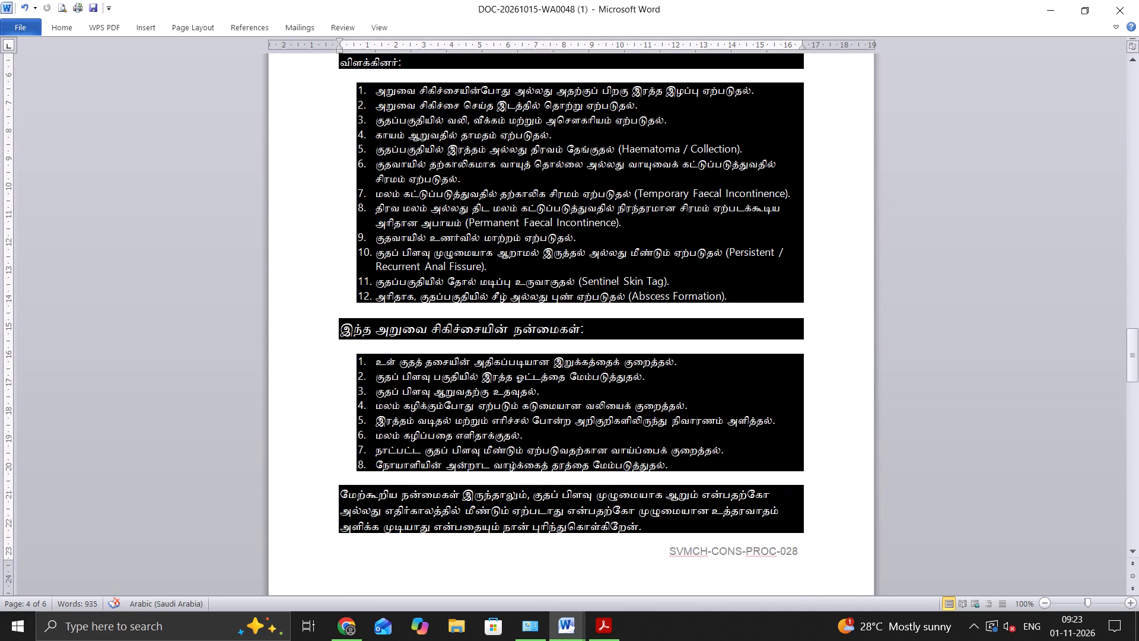
{"action": "scroll", "coordinate": [384, 471], "scroll_direction": "down", "scroll_amount": 5}
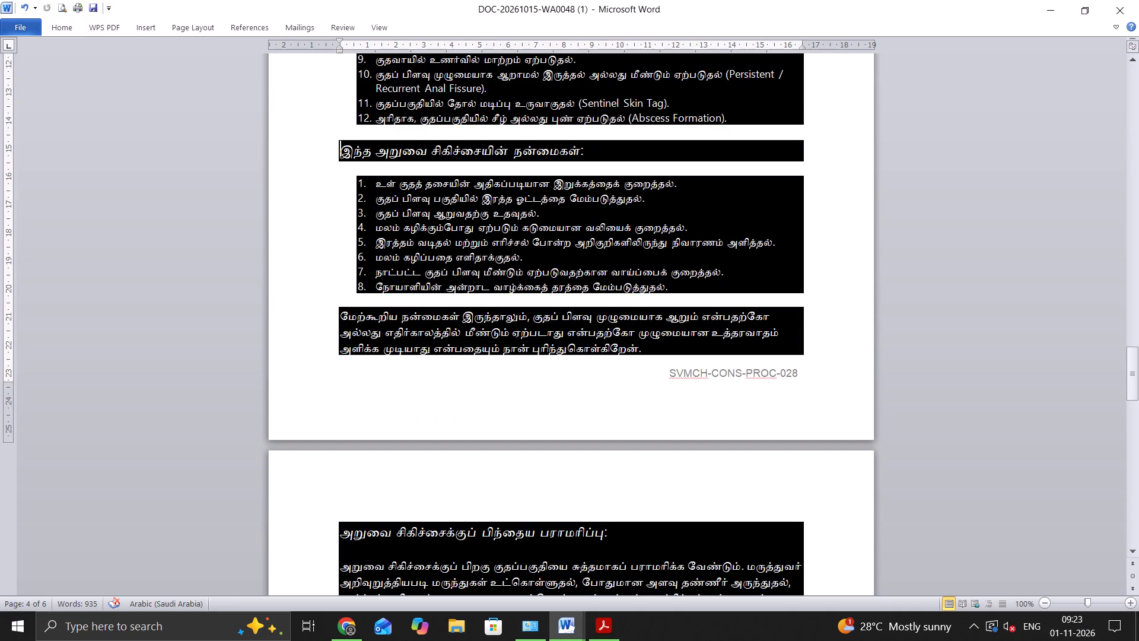
{"action": "scroll", "coordinate": [537, 396], "scroll_direction": "down", "scroll_amount": 1}
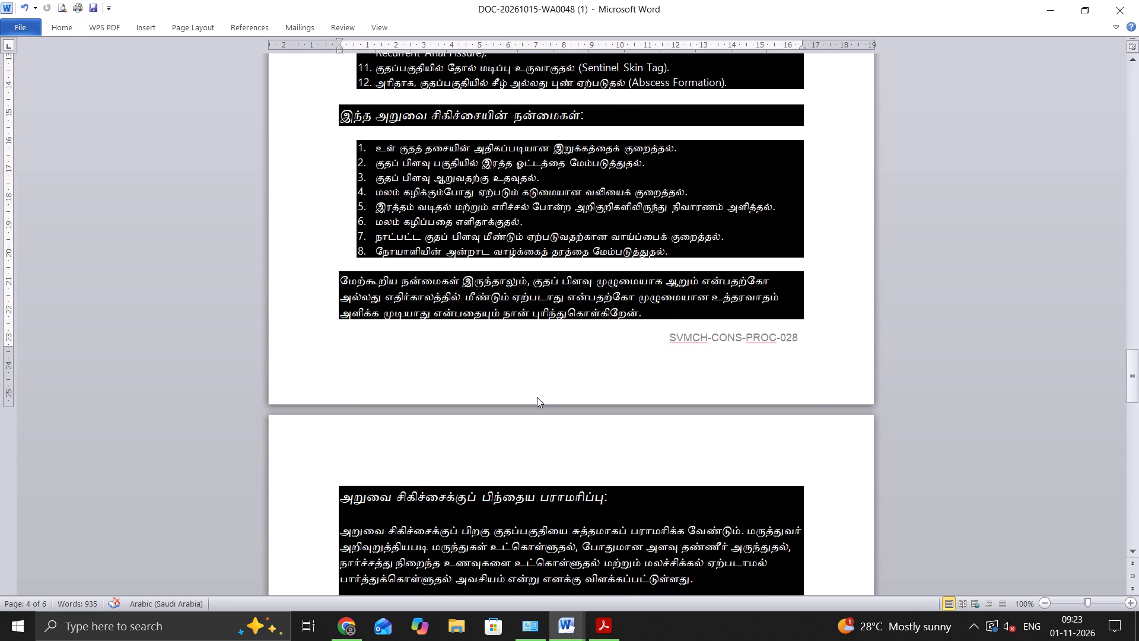
{"action": "scroll", "coordinate": [537, 397], "scroll_direction": "down", "scroll_amount": 13}
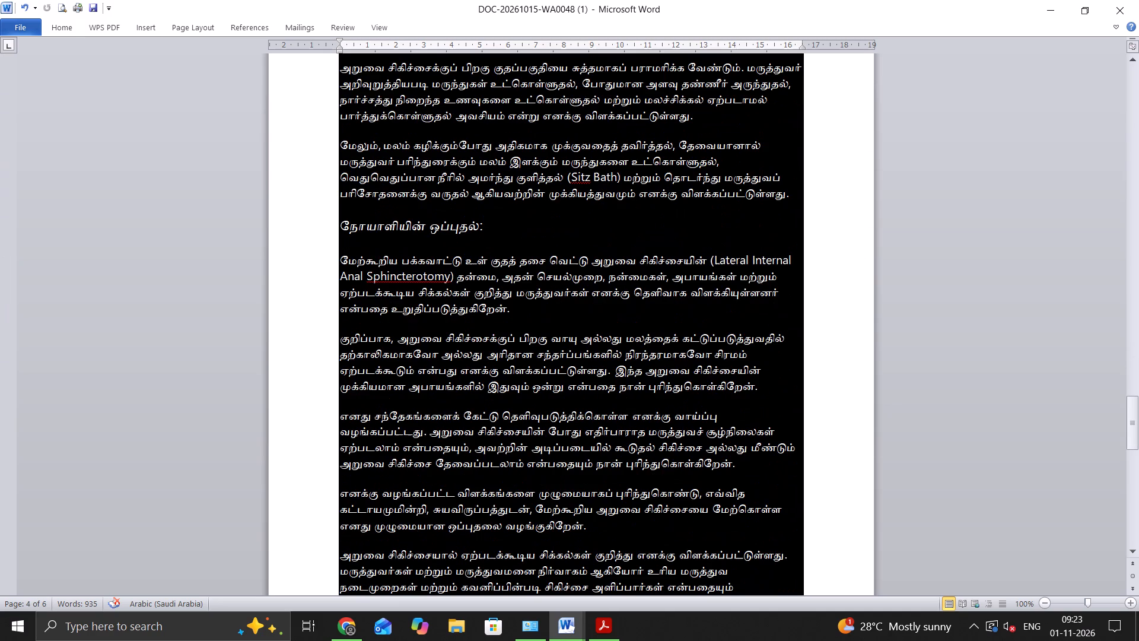
{"action": "scroll", "coordinate": [537, 397], "scroll_direction": "down", "scroll_amount": 14}
{"action": "scroll", "coordinate": [537, 397], "scroll_direction": "up", "scroll_amount": 20}
{"action": "scroll", "coordinate": [537, 397], "scroll_direction": "up", "scroll_amount": 4}
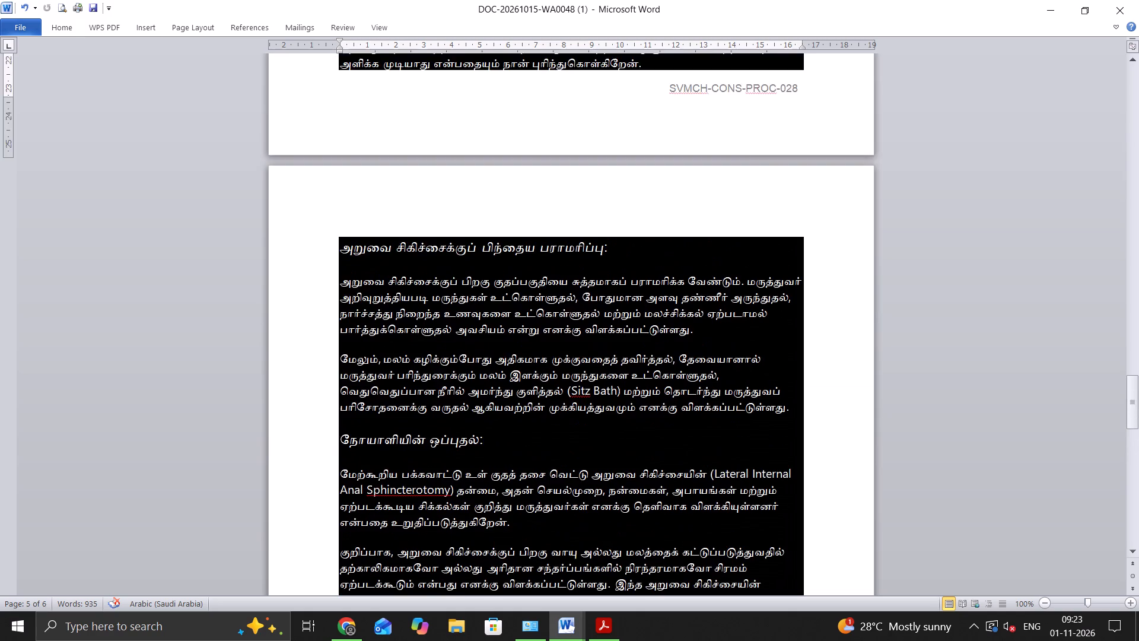
{"action": "scroll", "coordinate": [537, 397], "scroll_direction": "up", "scroll_amount": 20}
{"action": "scroll", "coordinate": [537, 397], "scroll_direction": "up", "scroll_amount": 9}
{"action": "scroll", "coordinate": [537, 397], "scroll_direction": "down", "scroll_amount": 3}
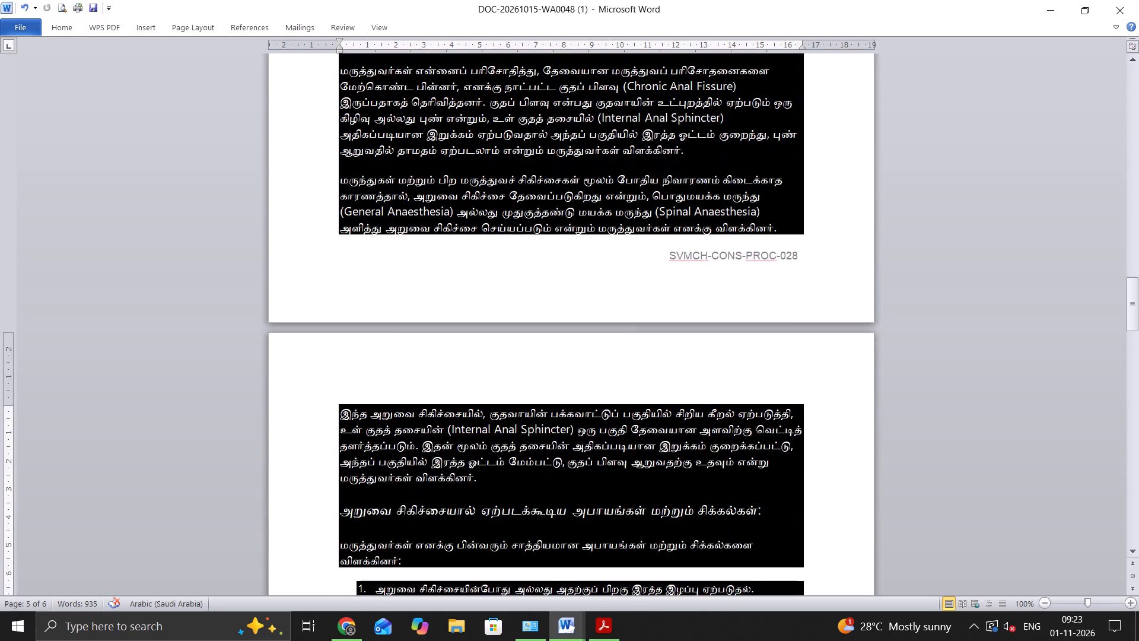
{"action": "scroll", "coordinate": [537, 397], "scroll_direction": "down", "scroll_amount": 13}
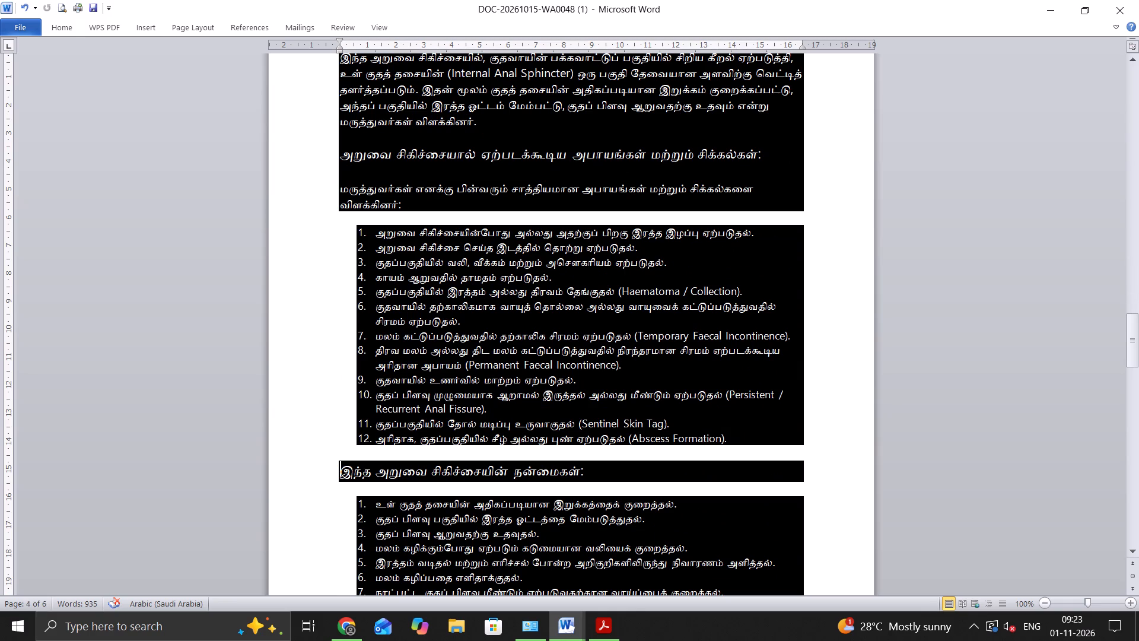
{"action": "scroll", "coordinate": [386, 480], "scroll_direction": "down", "scroll_amount": 2}
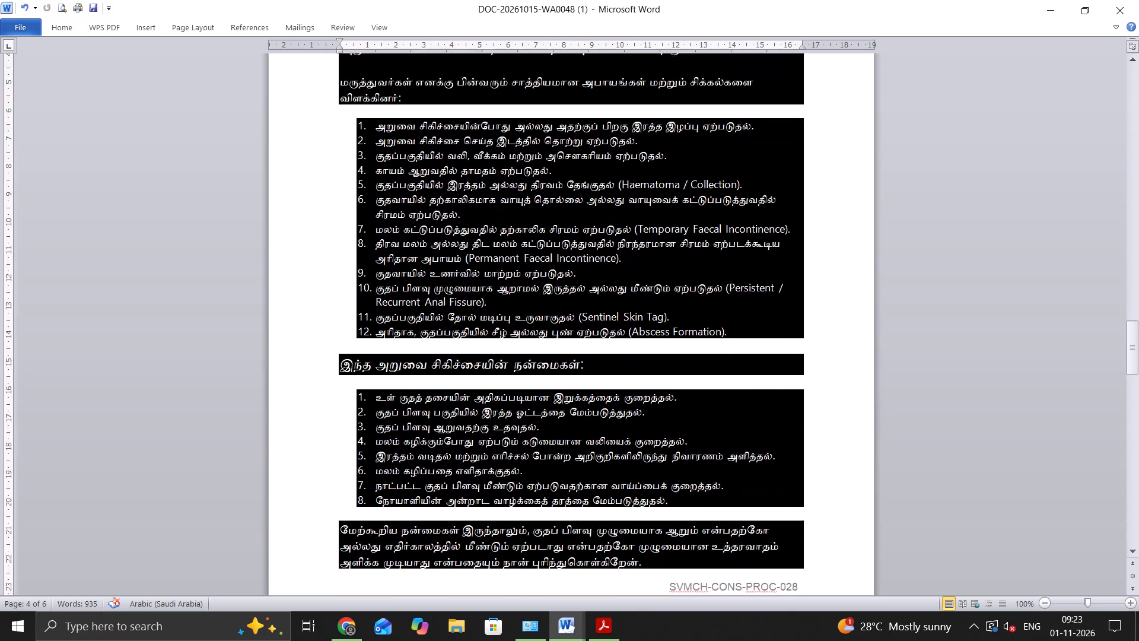
{"action": "scroll", "coordinate": [386, 480], "scroll_direction": "down", "scroll_amount": 3}
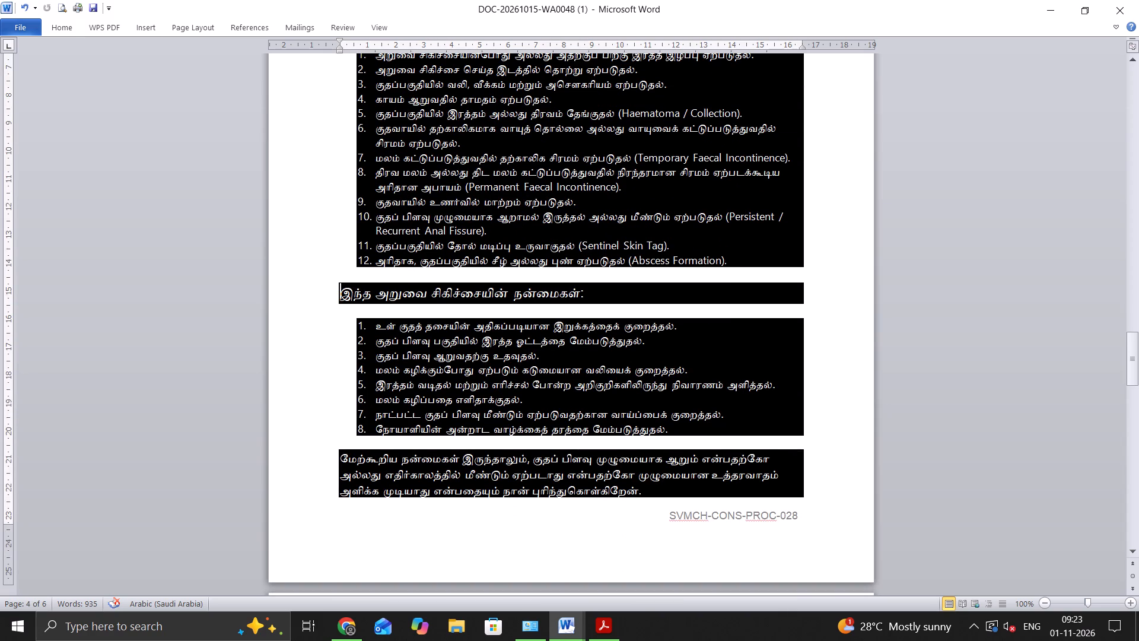
{"action": "left_click_drag", "start_coordinate": [375, 417], "coordinate": [686, 444]}
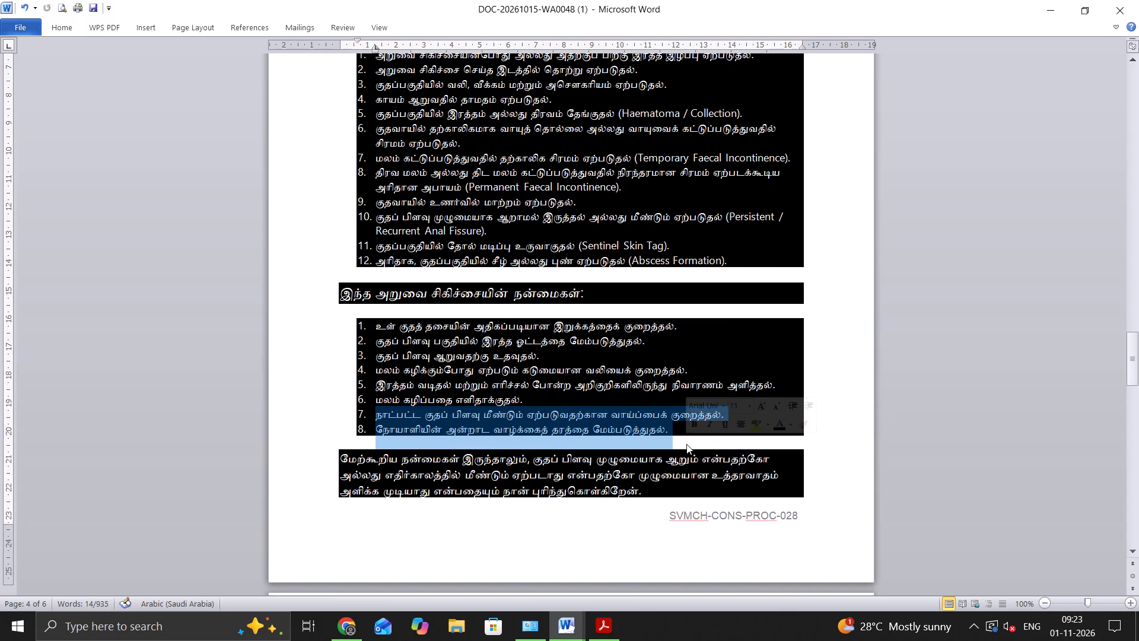
{"action": "key", "text": "BackSpace"}
Review the rest of the consent, from post-operative care through patient consent to the signature lines.
{"action": "scroll", "coordinate": [723, 457], "scroll_direction": "down", "scroll_amount": 2}
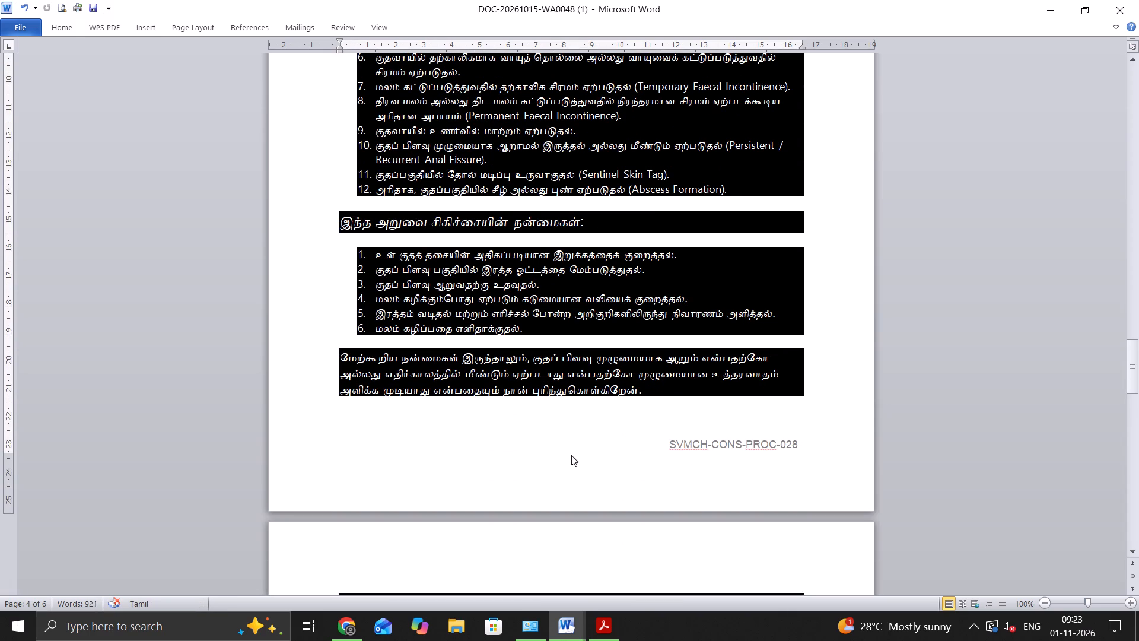
{"action": "scroll", "coordinate": [571, 457], "scroll_direction": "down", "scroll_amount": 7}
{"action": "scroll", "coordinate": [445, 389], "scroll_direction": "down", "scroll_amount": 1}
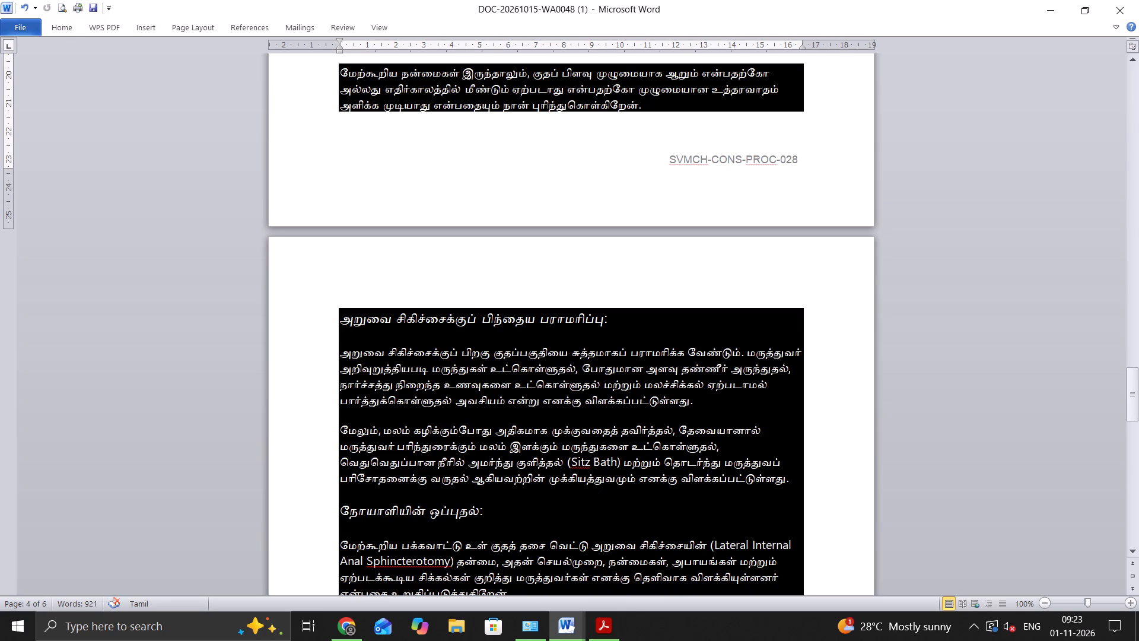
{"action": "scroll", "coordinate": [465, 458], "scroll_direction": "down", "scroll_amount": 3}
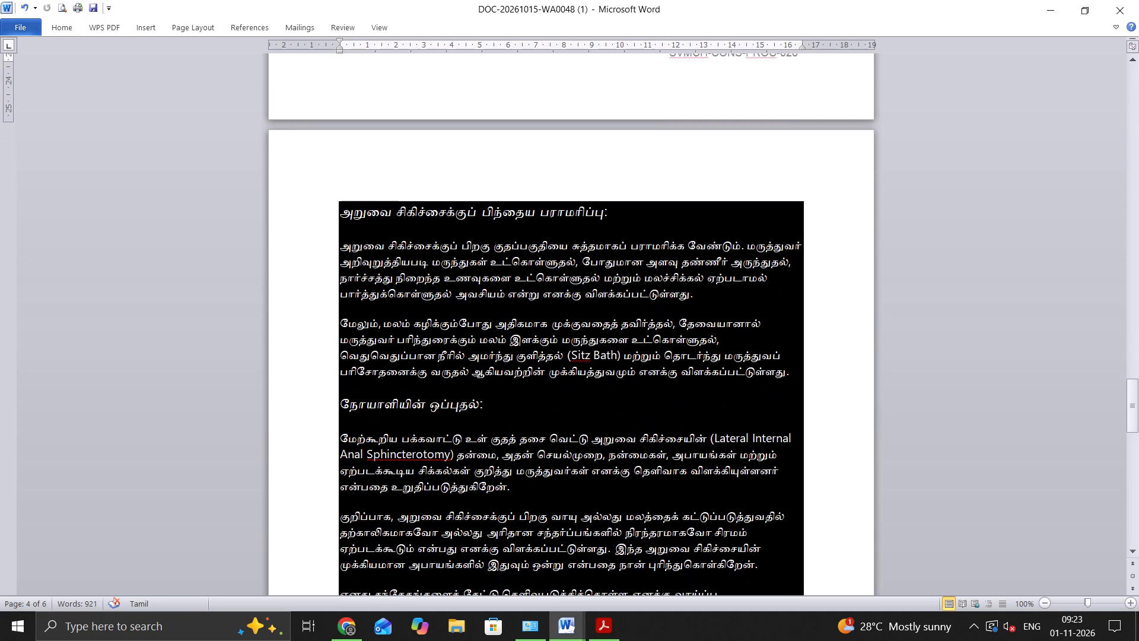
{"action": "scroll", "coordinate": [397, 412], "scroll_direction": "down", "scroll_amount": 3}
{"action": "scroll", "coordinate": [380, 461], "scroll_direction": "down", "scroll_amount": 2}
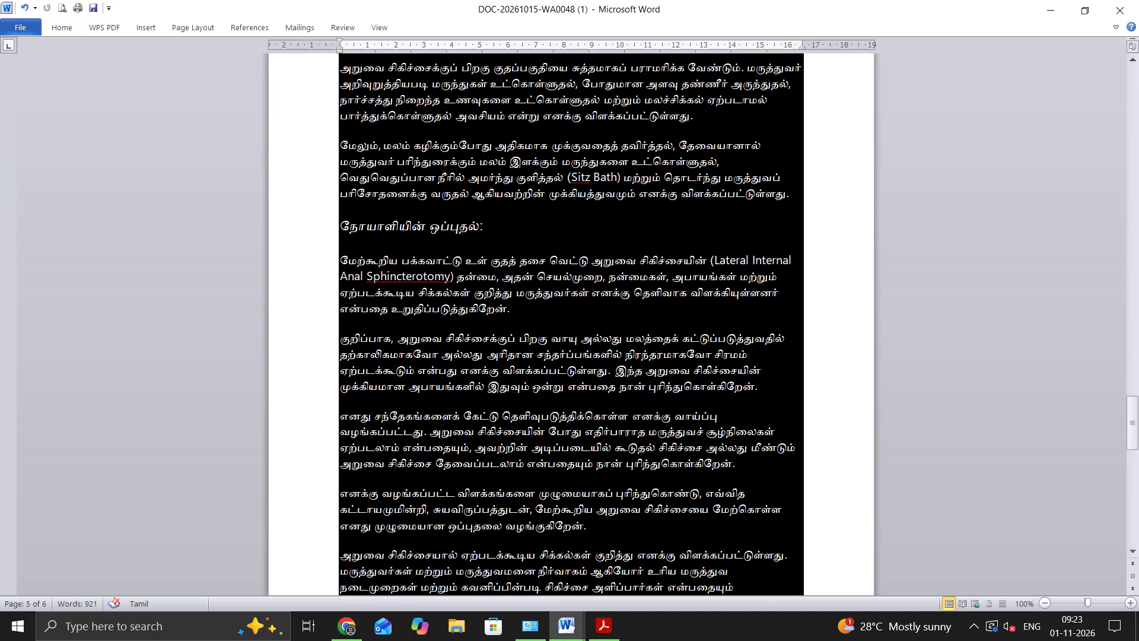
{"action": "scroll", "coordinate": [418, 445], "scroll_direction": "down", "scroll_amount": 11}
{"action": "scroll", "coordinate": [418, 445], "scroll_direction": "up", "scroll_amount": 3}
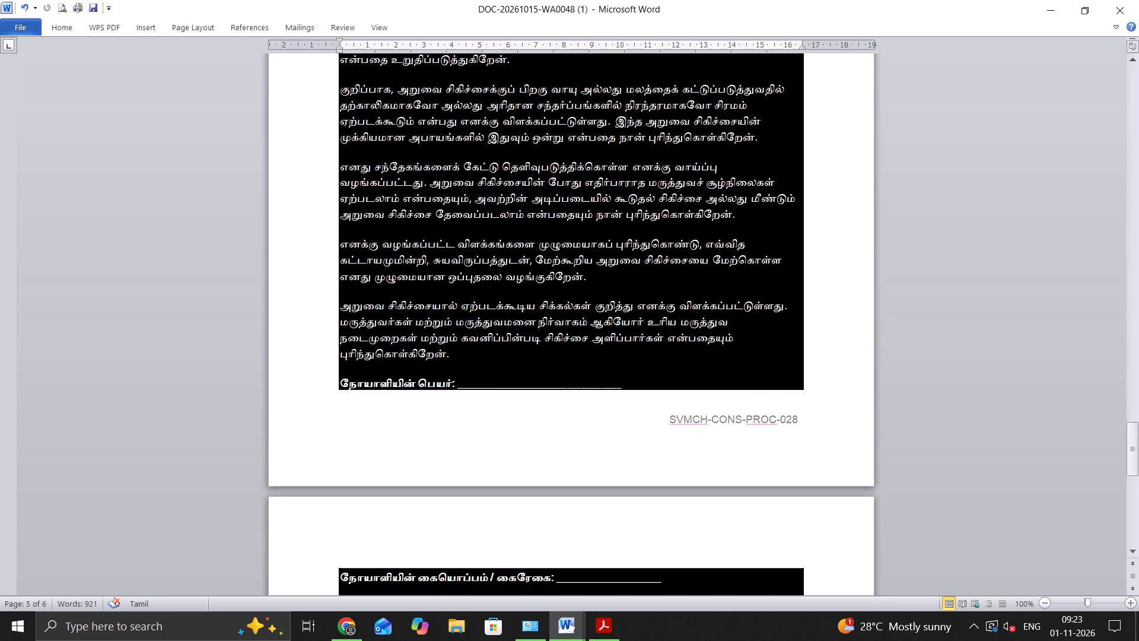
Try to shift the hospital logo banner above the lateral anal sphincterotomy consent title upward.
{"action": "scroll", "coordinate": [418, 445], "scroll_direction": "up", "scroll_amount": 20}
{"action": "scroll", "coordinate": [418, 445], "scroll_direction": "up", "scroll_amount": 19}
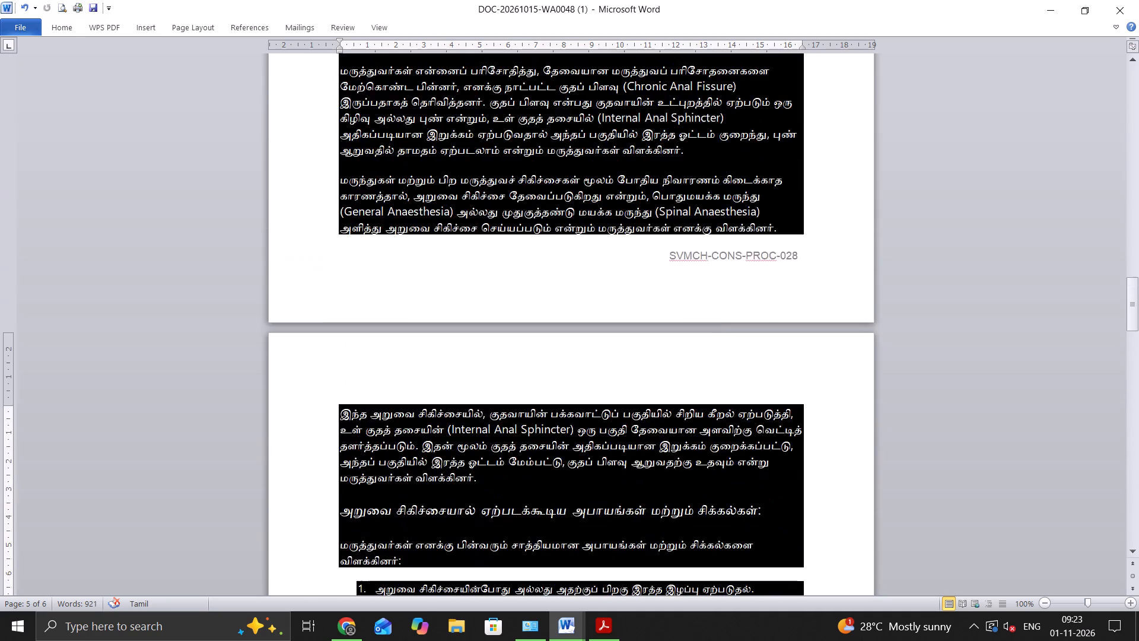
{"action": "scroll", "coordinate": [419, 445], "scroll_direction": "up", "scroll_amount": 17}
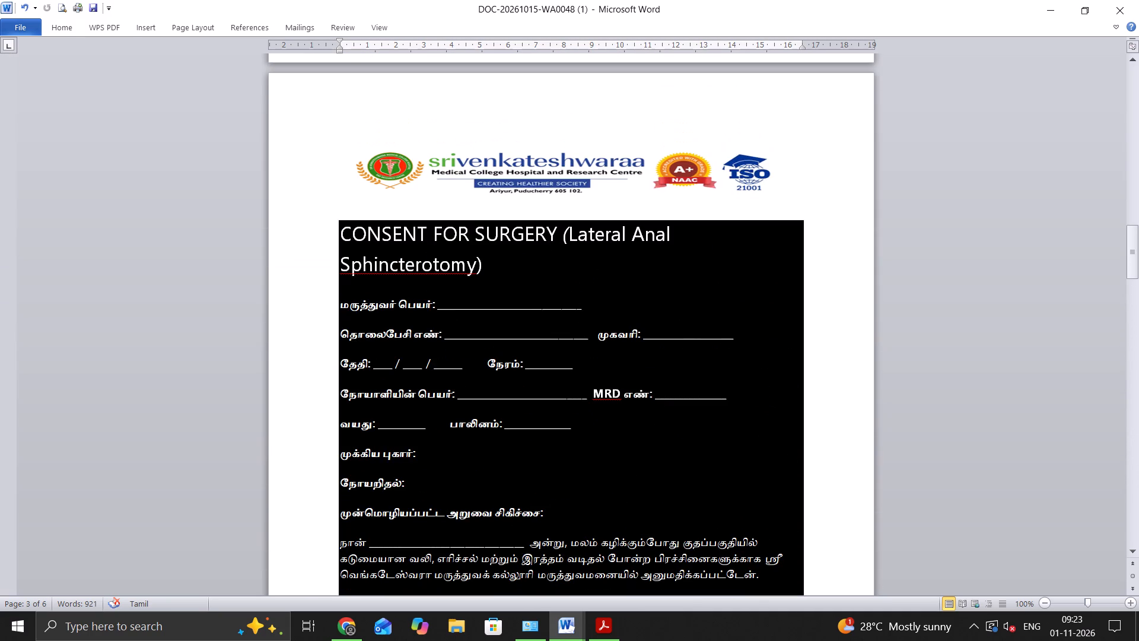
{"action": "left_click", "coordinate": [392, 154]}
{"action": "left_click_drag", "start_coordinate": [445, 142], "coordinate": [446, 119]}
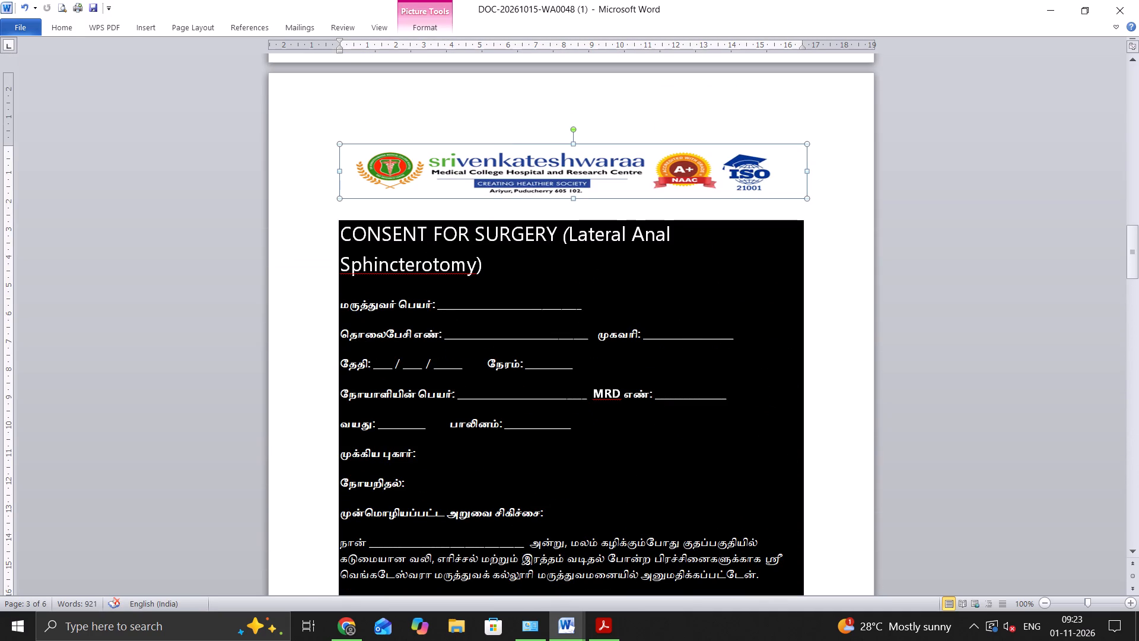
Set the font colour of the whole lateral anal sphincterotomy consent, from title to final date line, to black.
{"action": "left_click_drag", "start_coordinate": [348, 235], "coordinate": [641, 637]}
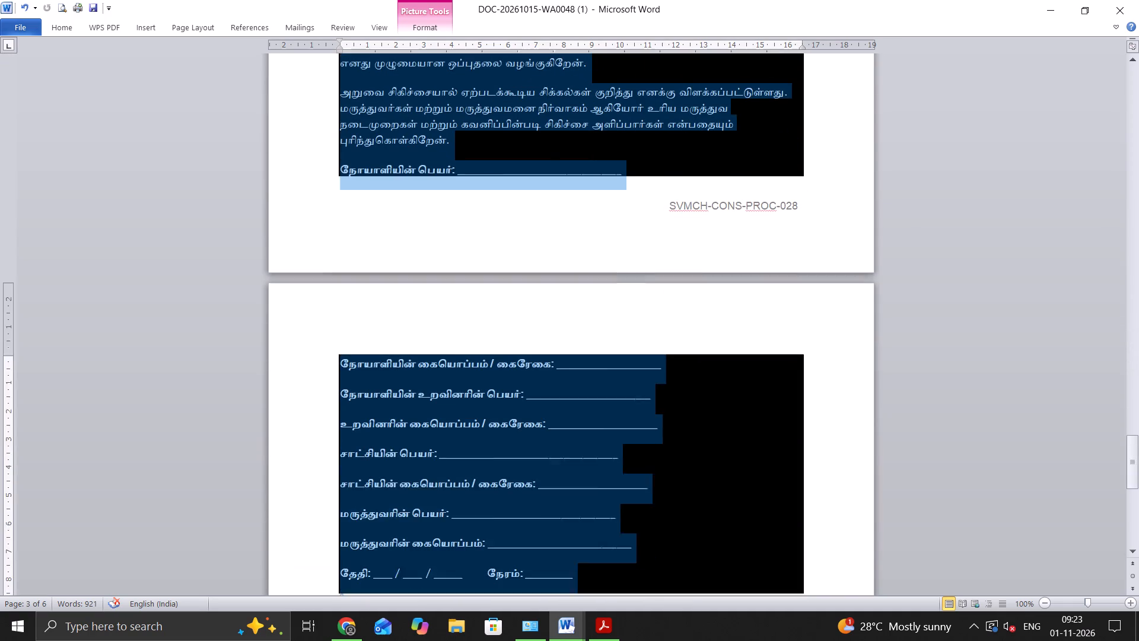
{"action": "left_click_drag", "start_coordinate": [641, 637], "coordinate": [604, 567]}
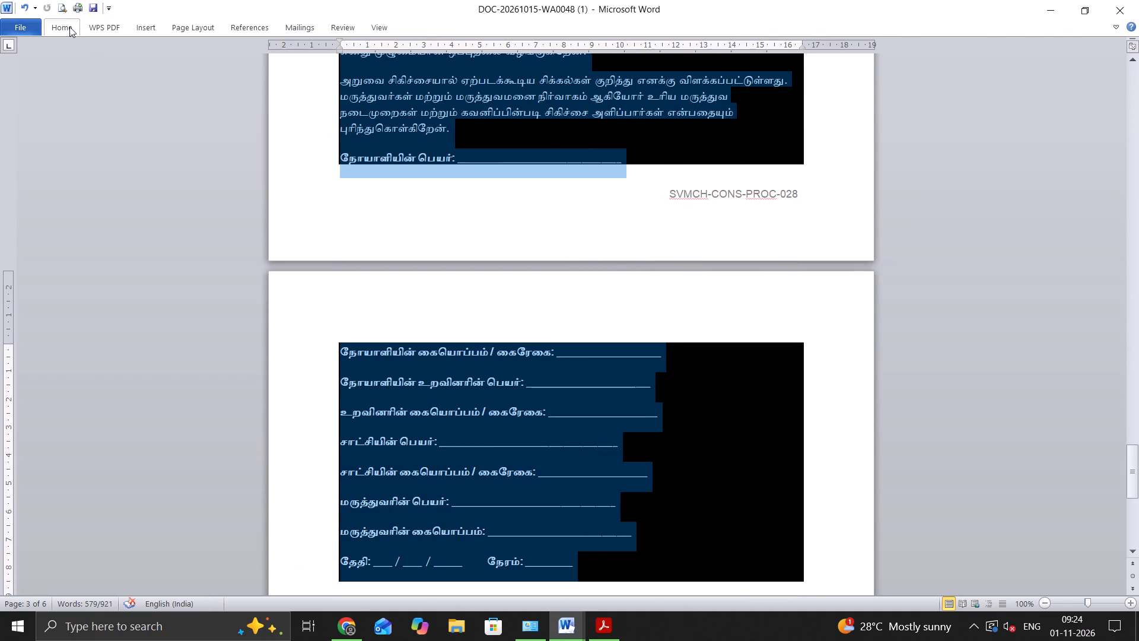
{"action": "left_click", "coordinate": [69, 27]}
{"action": "left_click", "coordinate": [275, 74]}
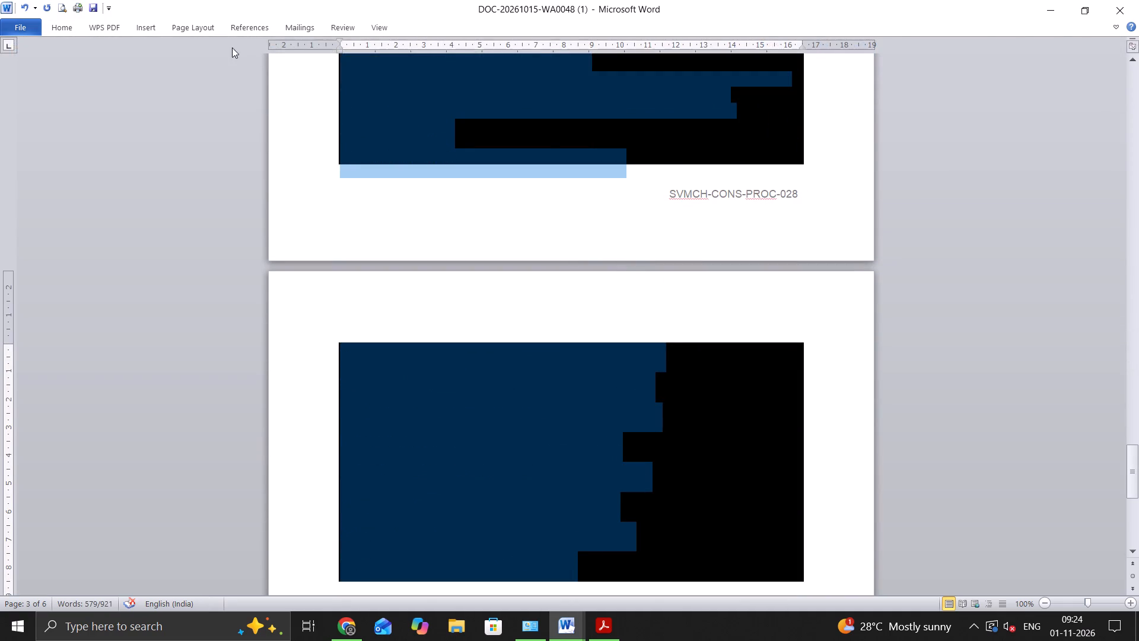
{"action": "left_click", "coordinate": [52, 28]}
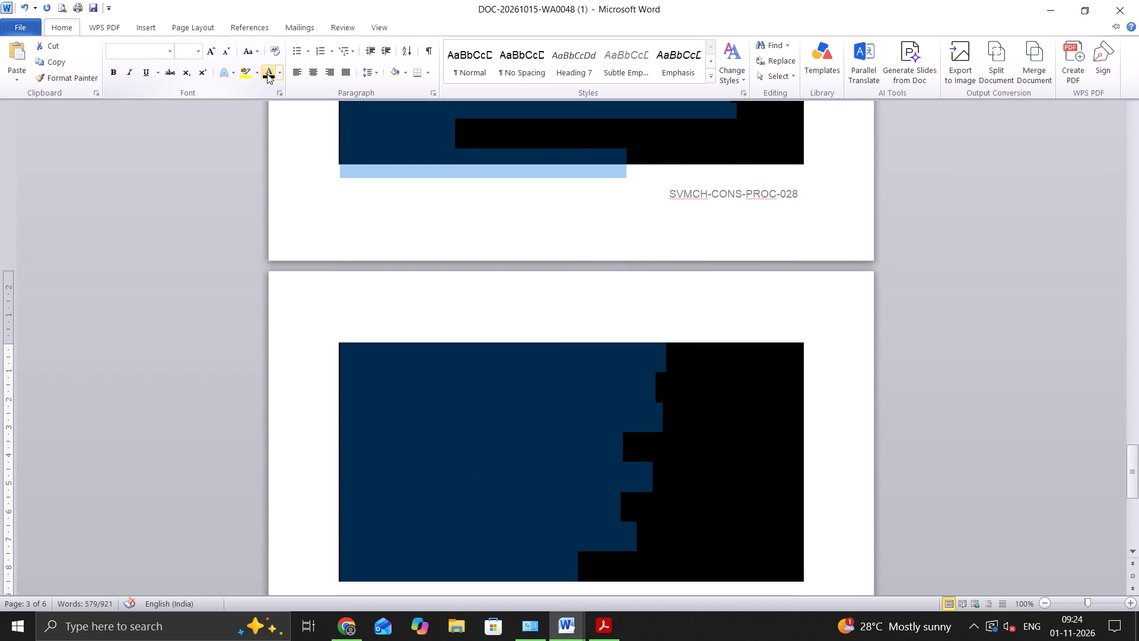
{"action": "left_click", "coordinate": [267, 74]}
{"action": "left_click", "coordinate": [66, 27]}
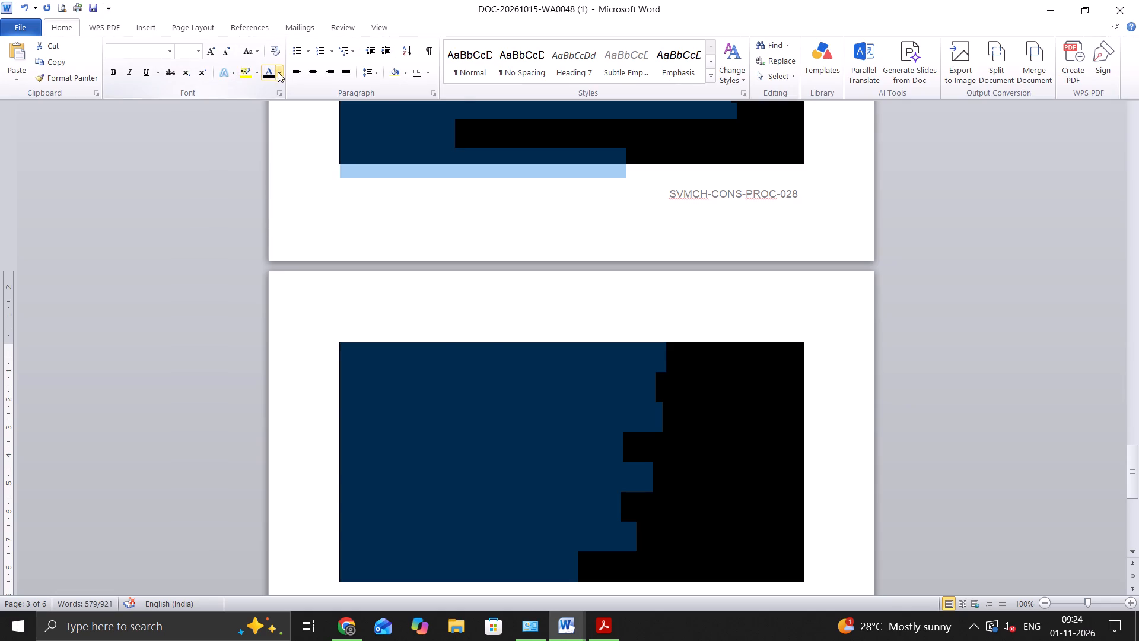
{"action": "left_click", "coordinate": [278, 72]}
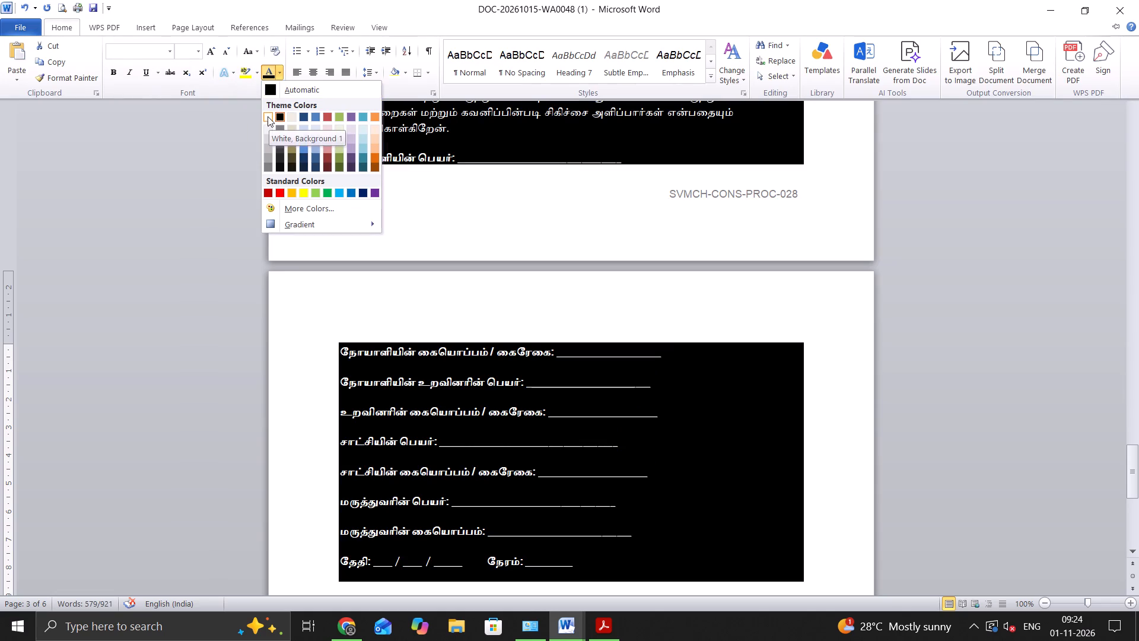
{"action": "left_click", "coordinate": [279, 117]}
Change the paragraph shading behind the selected consent text to White, Background 1.
{"action": "left_click", "coordinate": [62, 27]}
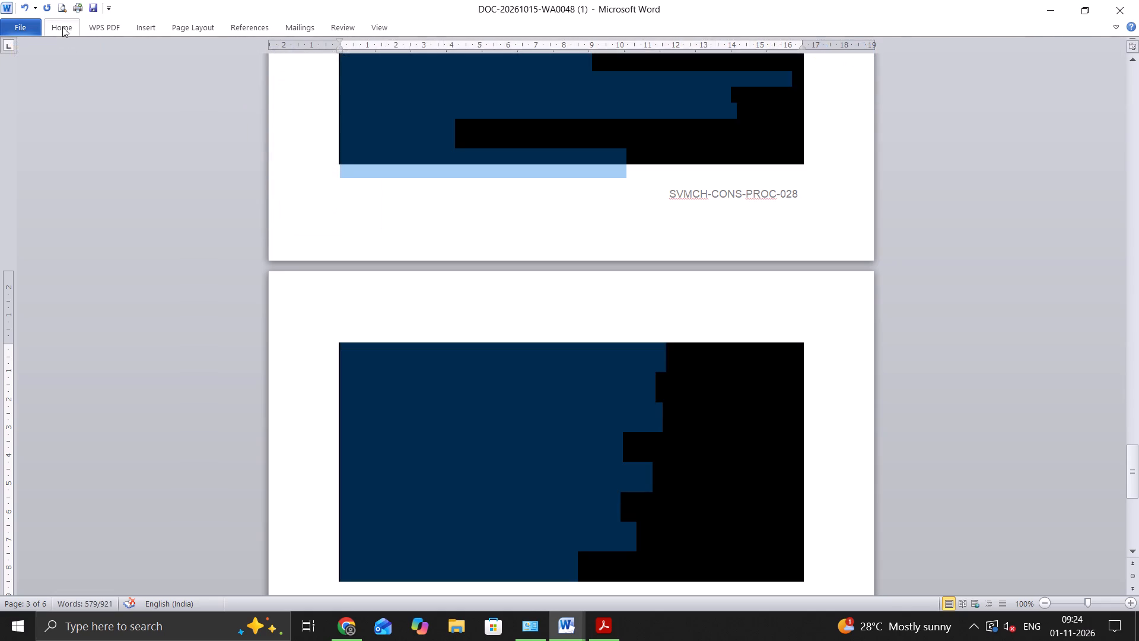
{"action": "left_click", "coordinate": [402, 71]}
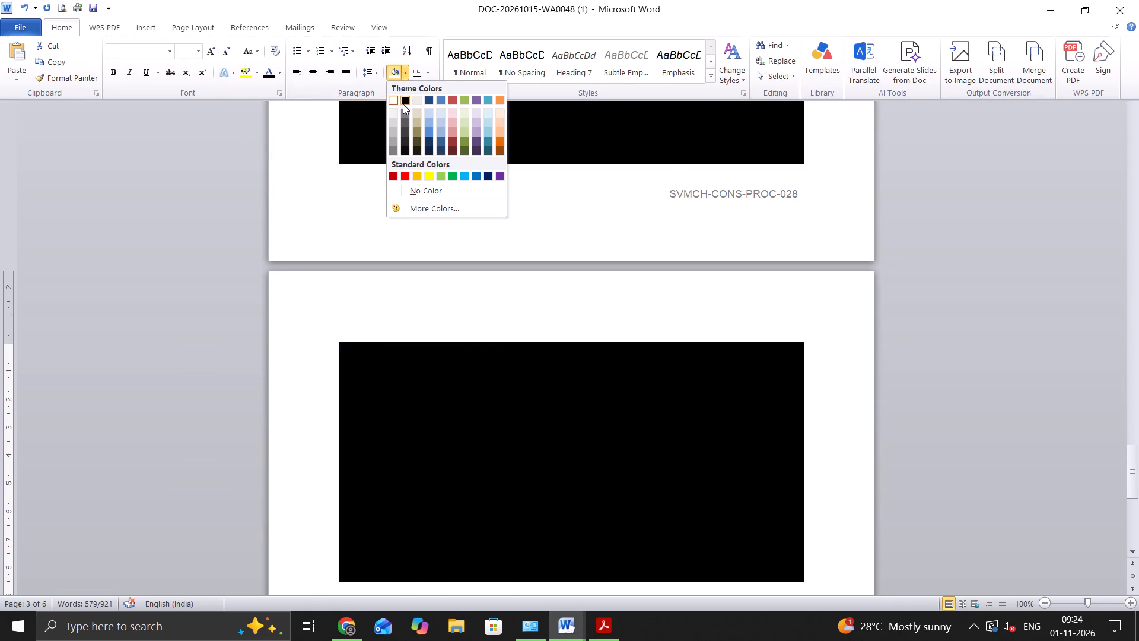
{"action": "left_click", "coordinate": [393, 102]}
Set the selected consent text to Times New Roman at size 9.
{"action": "left_click", "coordinate": [59, 19]}
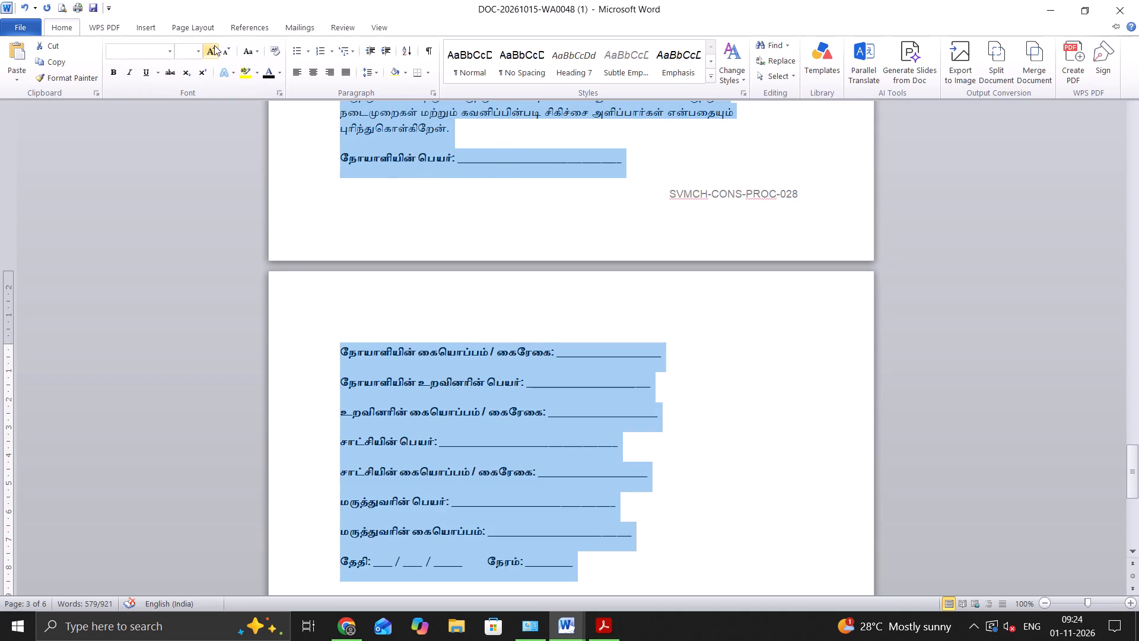
{"action": "left_click", "coordinate": [173, 57]}
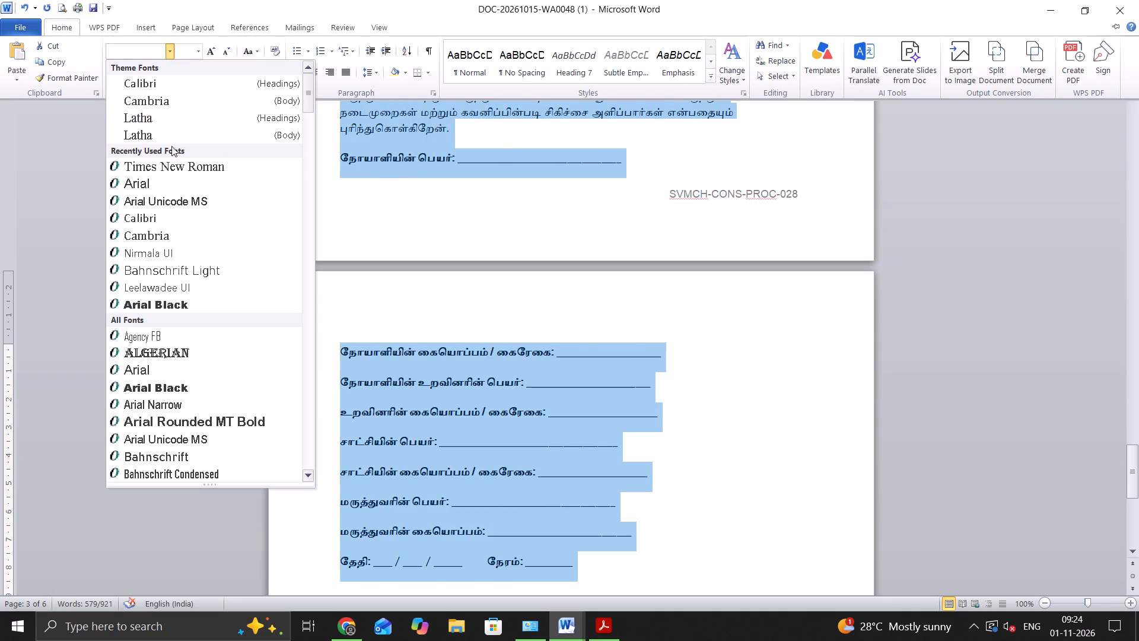
{"action": "left_click", "coordinate": [177, 162]}
{"action": "left_click", "coordinate": [72, 28]}
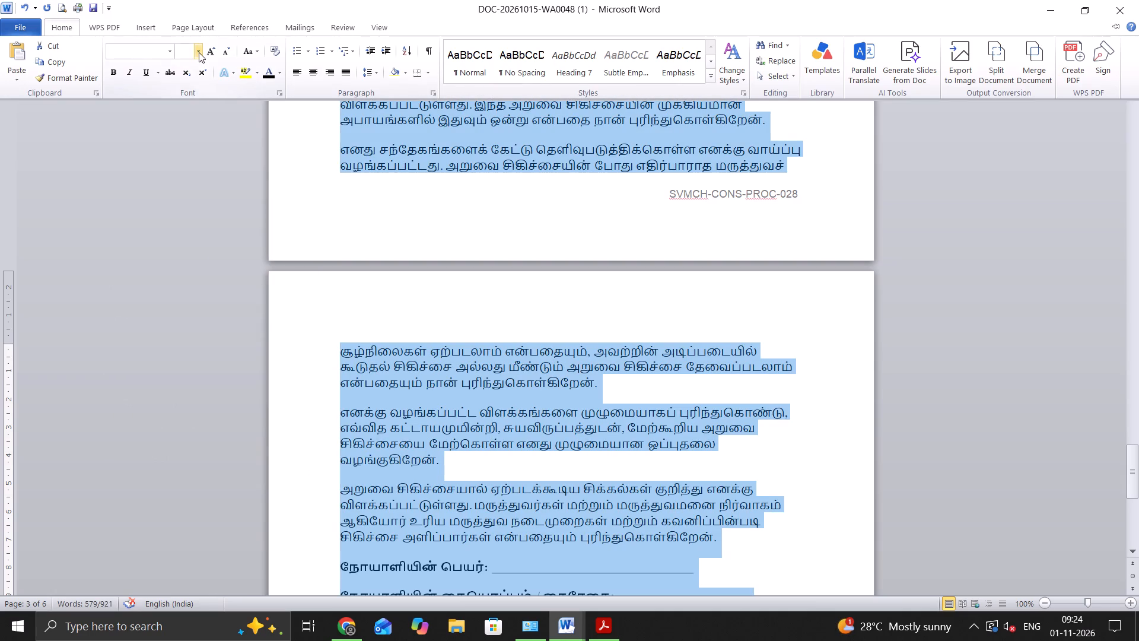
{"action": "left_click", "coordinate": [199, 52]}
{"action": "left_click", "coordinate": [184, 84]}
Remove the space before paragraphs across the whole lateral anal sphincterotomy consent, from title to final date line.
{"action": "scroll", "coordinate": [448, 244], "scroll_direction": "up", "scroll_amount": 4}
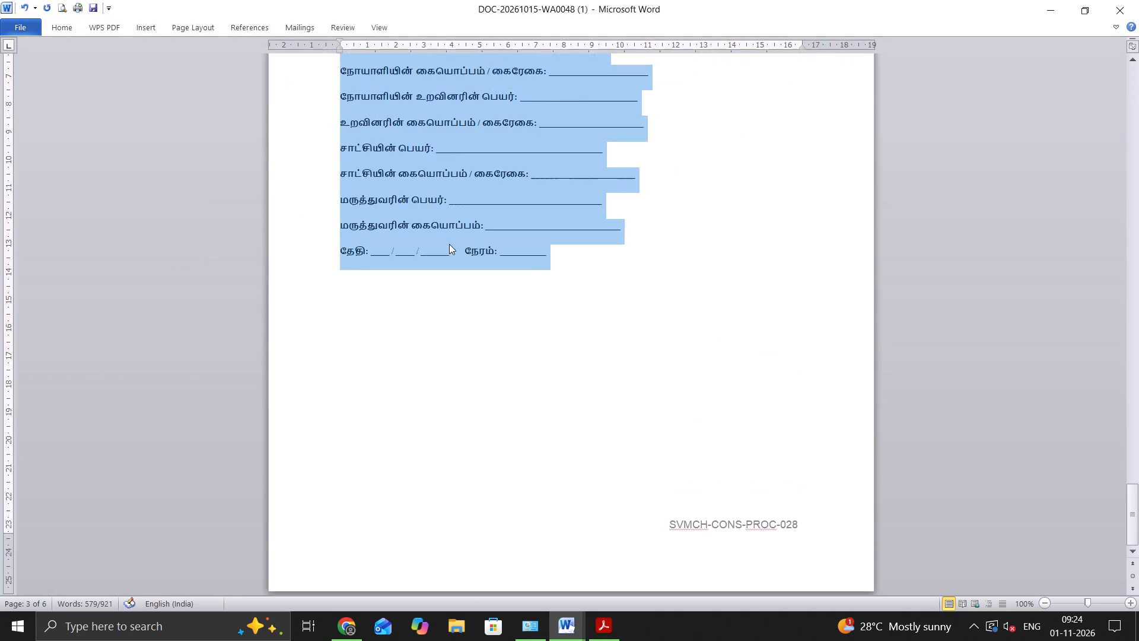
{"action": "scroll", "coordinate": [449, 244], "scroll_direction": "up", "scroll_amount": 20}
{"action": "scroll", "coordinate": [449, 244], "scroll_direction": "up", "scroll_amount": 20}
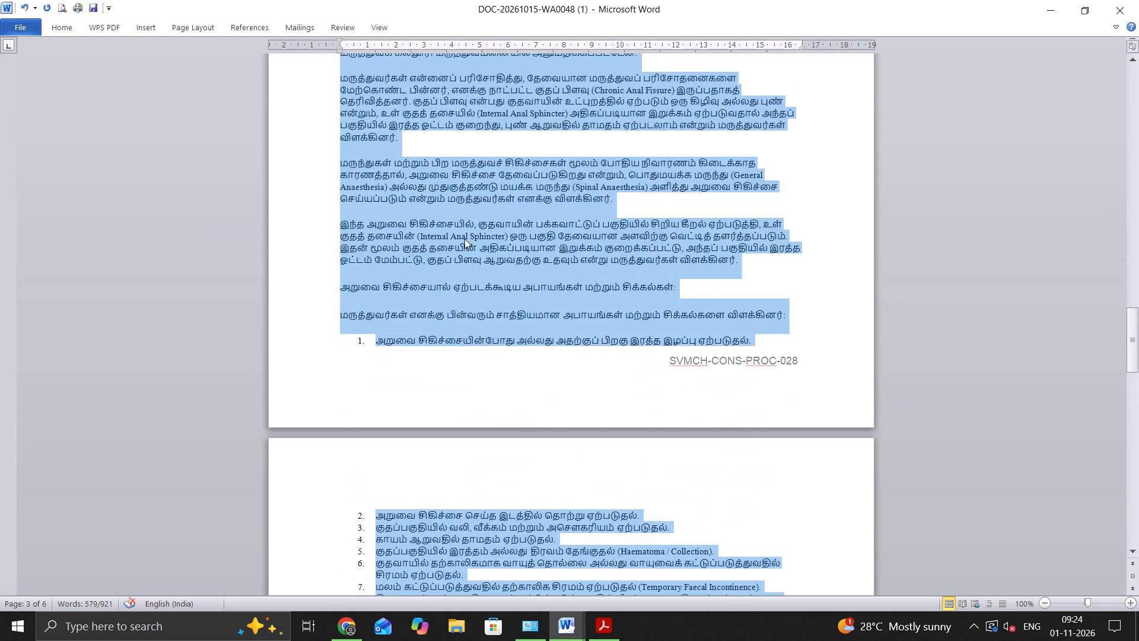
{"action": "scroll", "coordinate": [464, 239], "scroll_direction": "up", "scroll_amount": 13}
{"action": "left_click", "coordinate": [271, 303]}
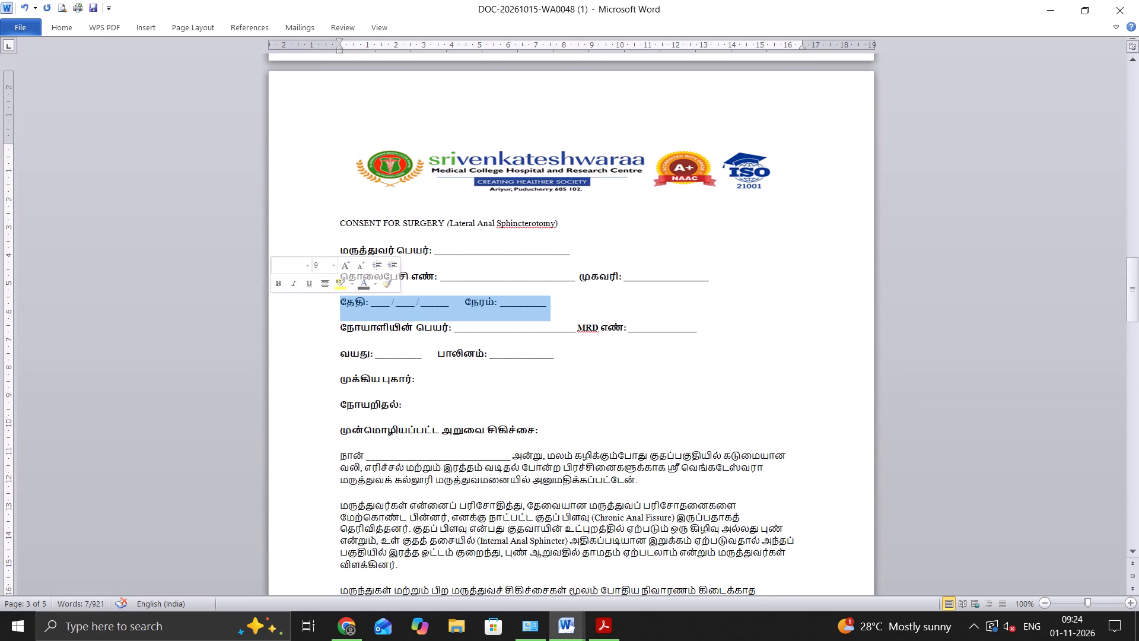
{"action": "left_click_drag", "start_coordinate": [345, 227], "coordinate": [459, 543]}
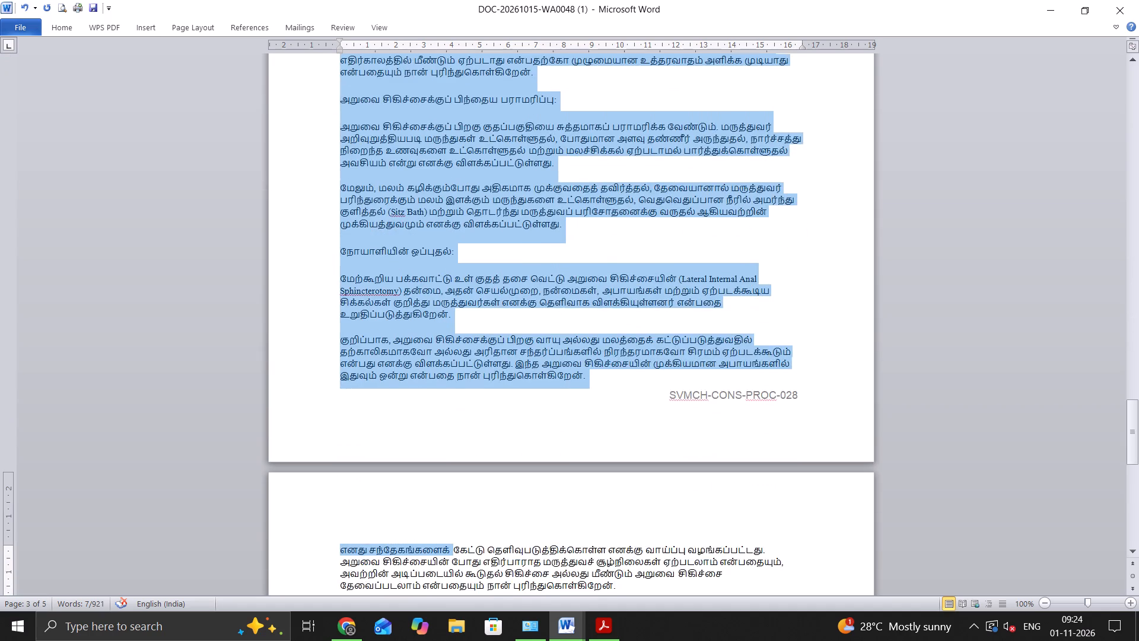
{"action": "left_click_drag", "start_coordinate": [459, 543], "coordinate": [507, 459]}
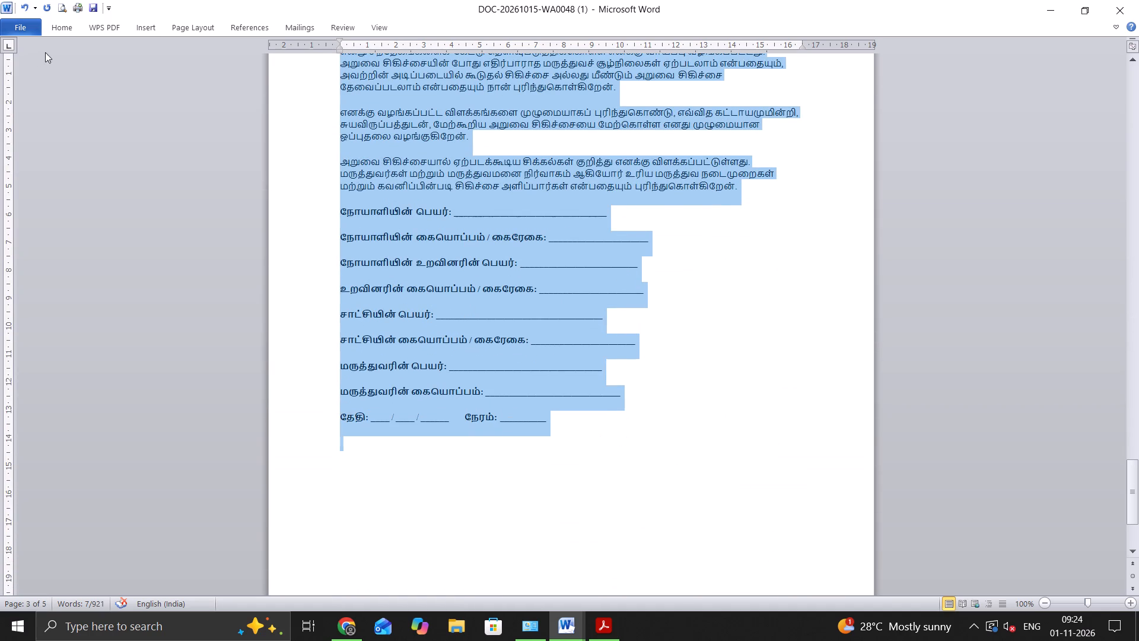
{"action": "left_click", "coordinate": [66, 11]}
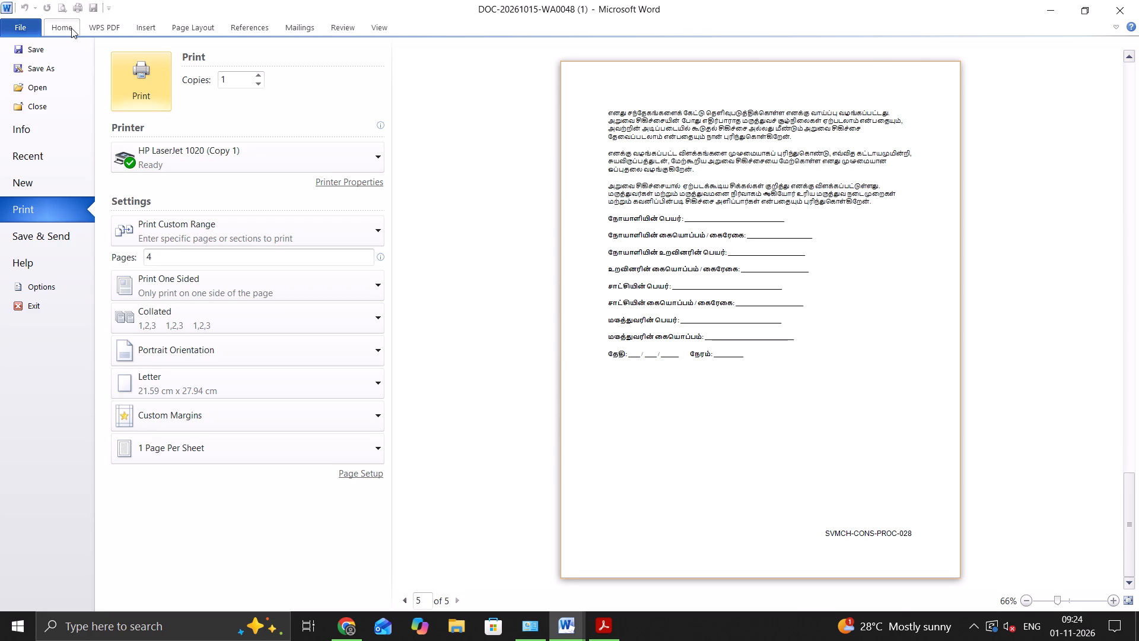
{"action": "left_click", "coordinate": [71, 28]}
{"action": "left_click", "coordinate": [61, 28]}
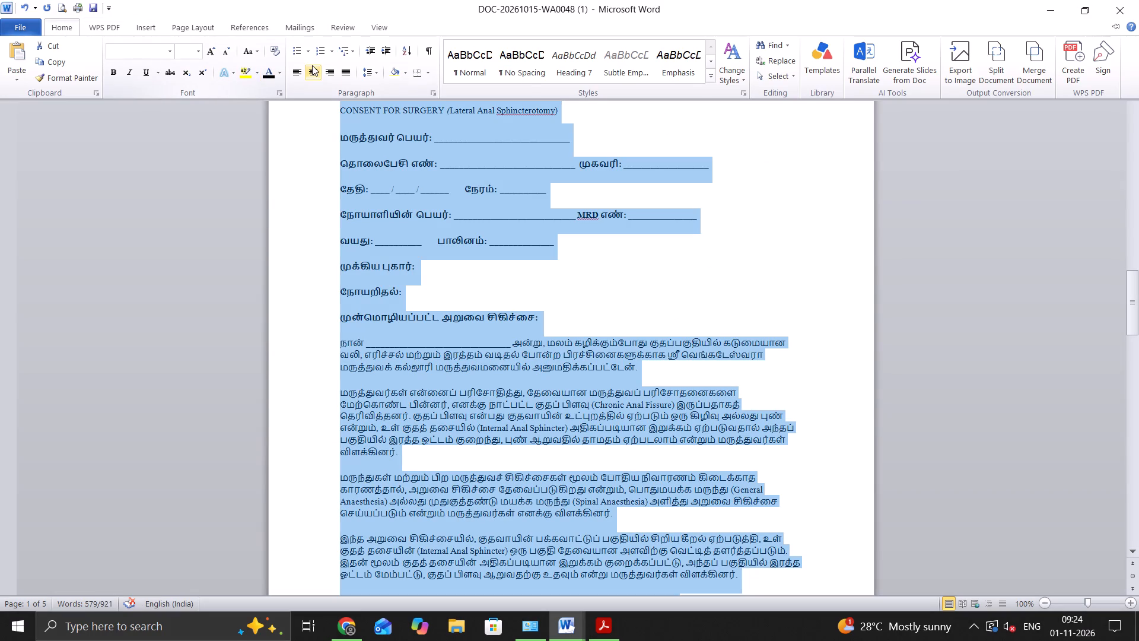
{"action": "left_click", "coordinate": [379, 72]}
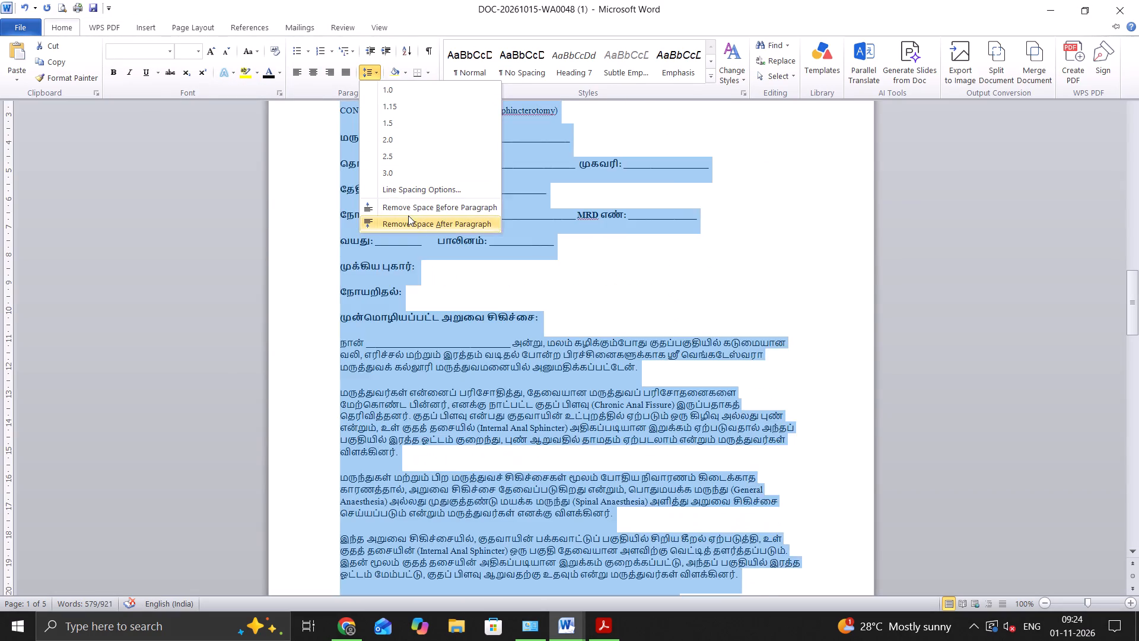
{"action": "left_click", "coordinate": [406, 206]}
Remove the space after paragraphs from the consent title through the proposed surgery line (முன்மொழியப்பட்ட அறுவை சிகிச்சை).
{"action": "scroll", "coordinate": [443, 296], "scroll_direction": "up", "scroll_amount": 1}
{"action": "scroll", "coordinate": [443, 296], "scroll_direction": "down", "scroll_amount": 1}
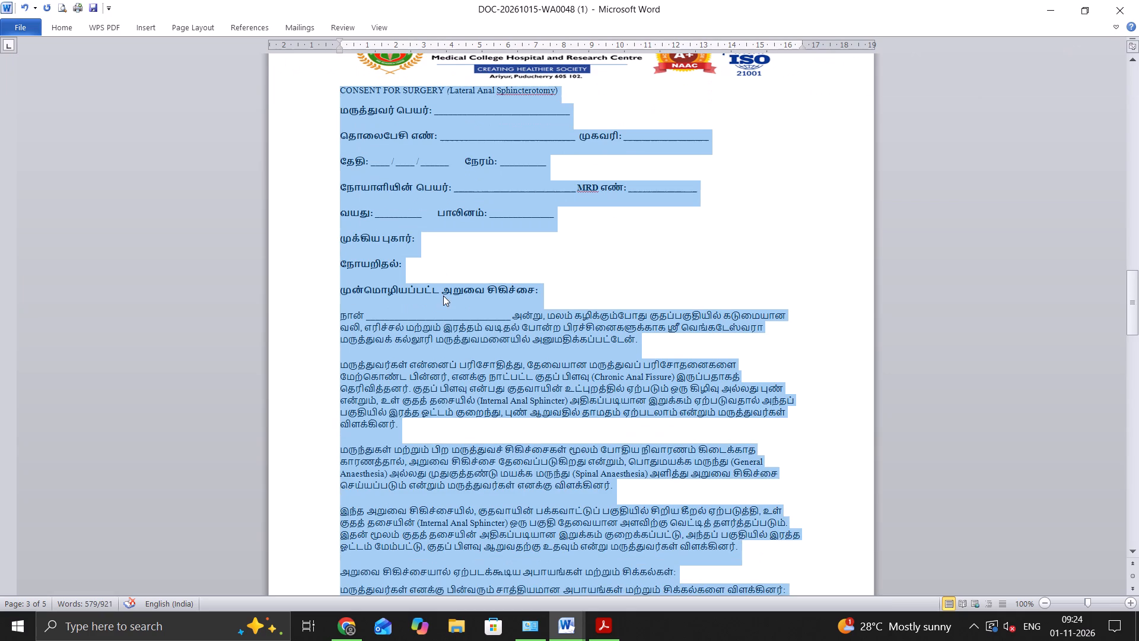
{"action": "left_click", "coordinate": [336, 97]}
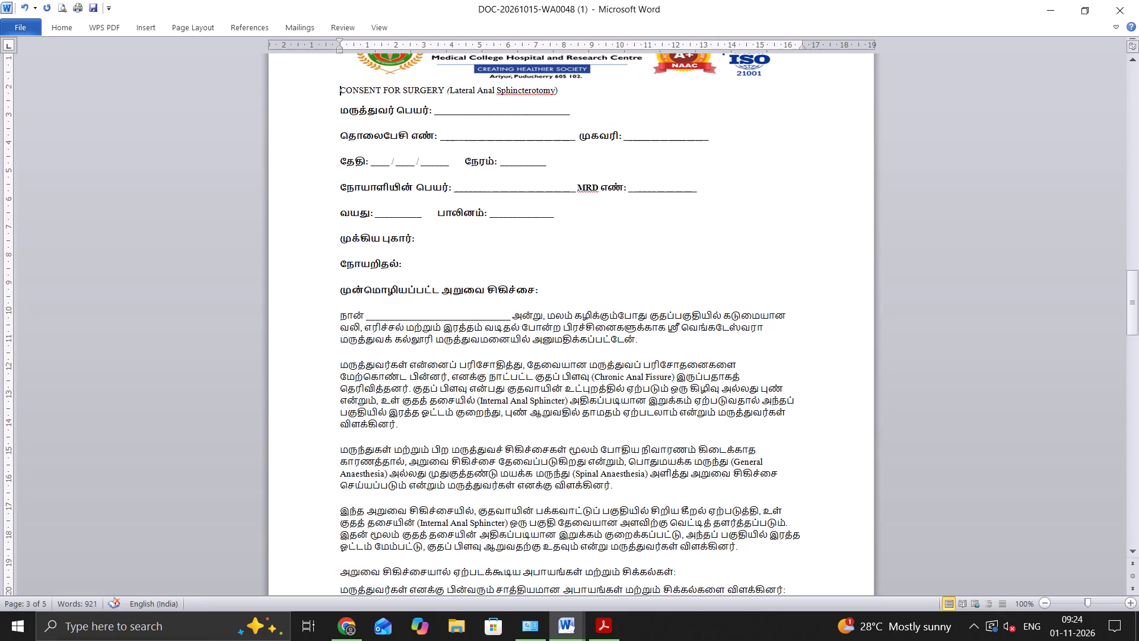
{"action": "left_click_drag", "start_coordinate": [343, 95], "coordinate": [534, 285]}
{"action": "left_click", "coordinate": [70, 27]}
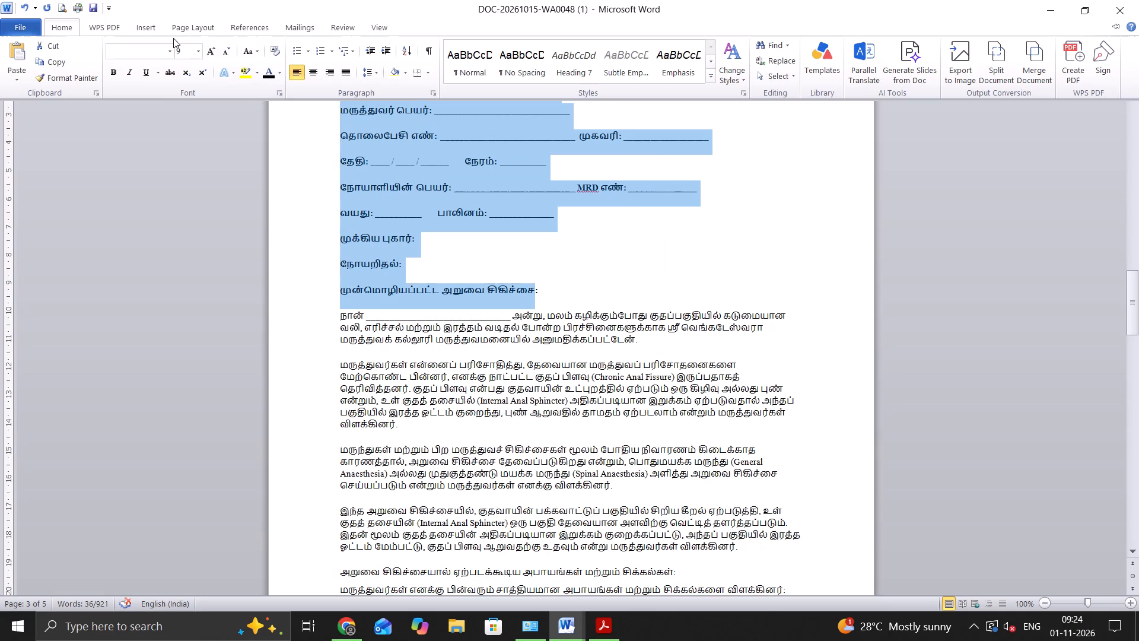
{"action": "left_click", "coordinate": [373, 74]}
{"action": "left_click", "coordinate": [413, 223]}
{"action": "scroll", "coordinate": [415, 243], "scroll_direction": "up", "scroll_amount": 2}
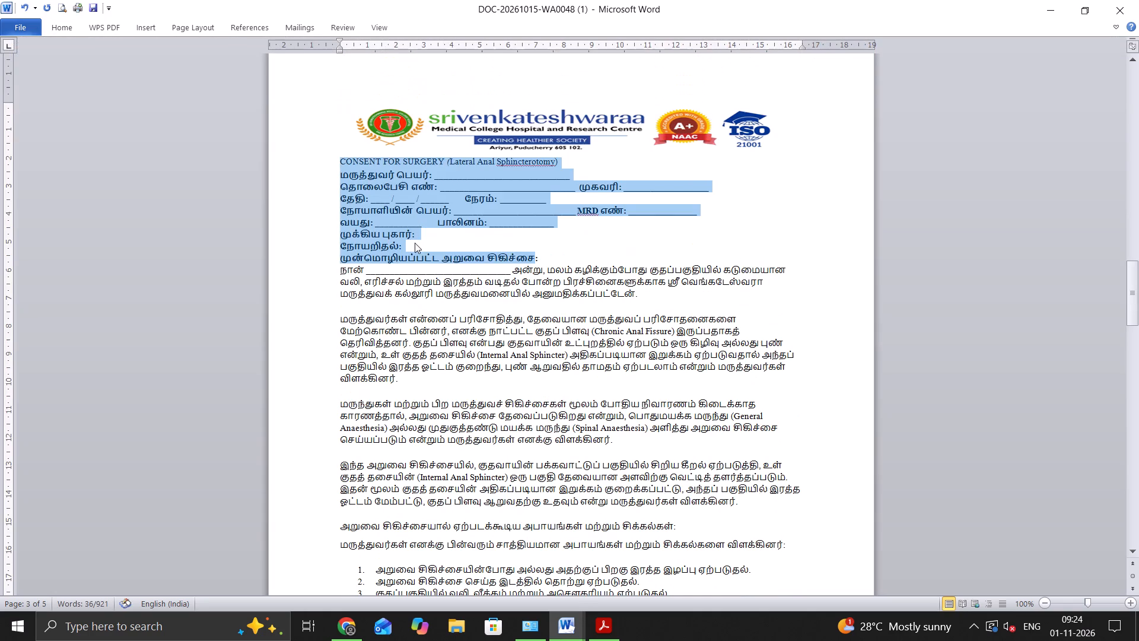
{"action": "left_click", "coordinate": [321, 282]}
Delete the text and number of risk item 9, about altered sensation in the anus (குதவாயில் உணர்வில் மாற்றம் ஏற்படுதல்).
{"action": "scroll", "coordinate": [433, 266], "scroll_direction": "down", "scroll_amount": 20}
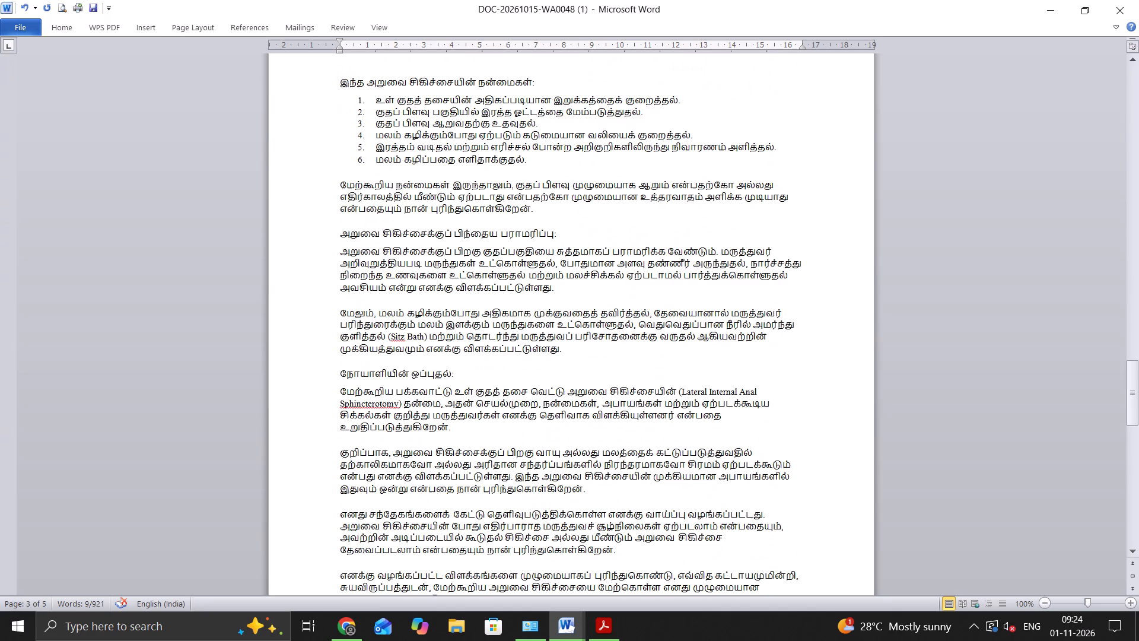
{"action": "scroll", "coordinate": [502, 261], "scroll_direction": "down", "scroll_amount": 20}
{"action": "scroll", "coordinate": [502, 261], "scroll_direction": "up", "scroll_amount": 13}
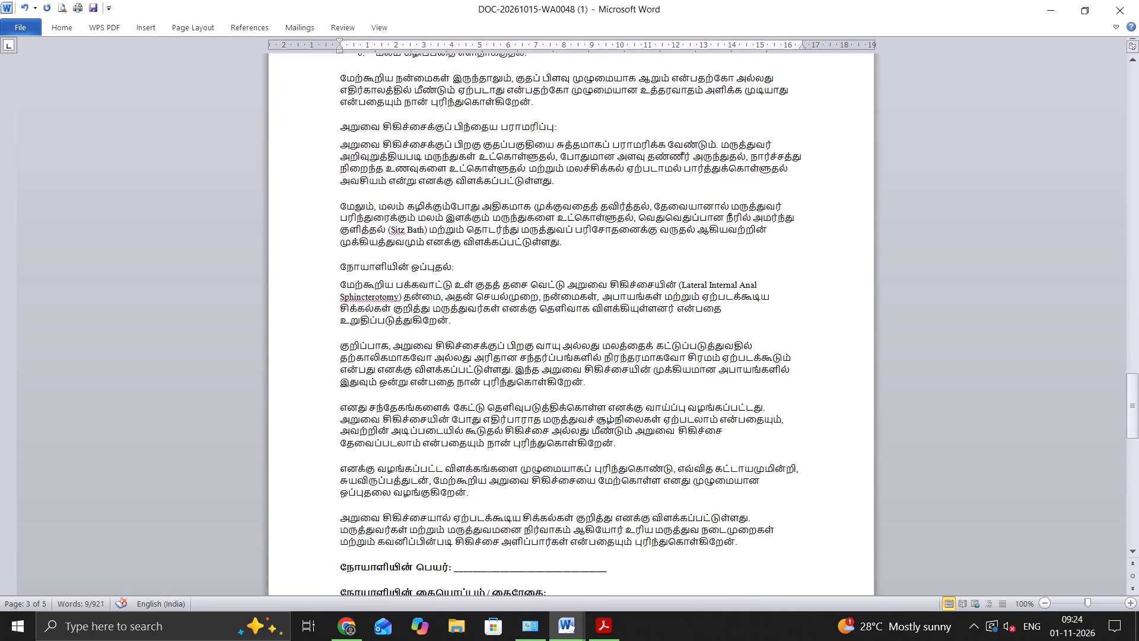
{"action": "scroll", "coordinate": [502, 261], "scroll_direction": "up", "scroll_amount": 20}
{"action": "scroll", "coordinate": [502, 261], "scroll_direction": "down", "scroll_amount": 6}
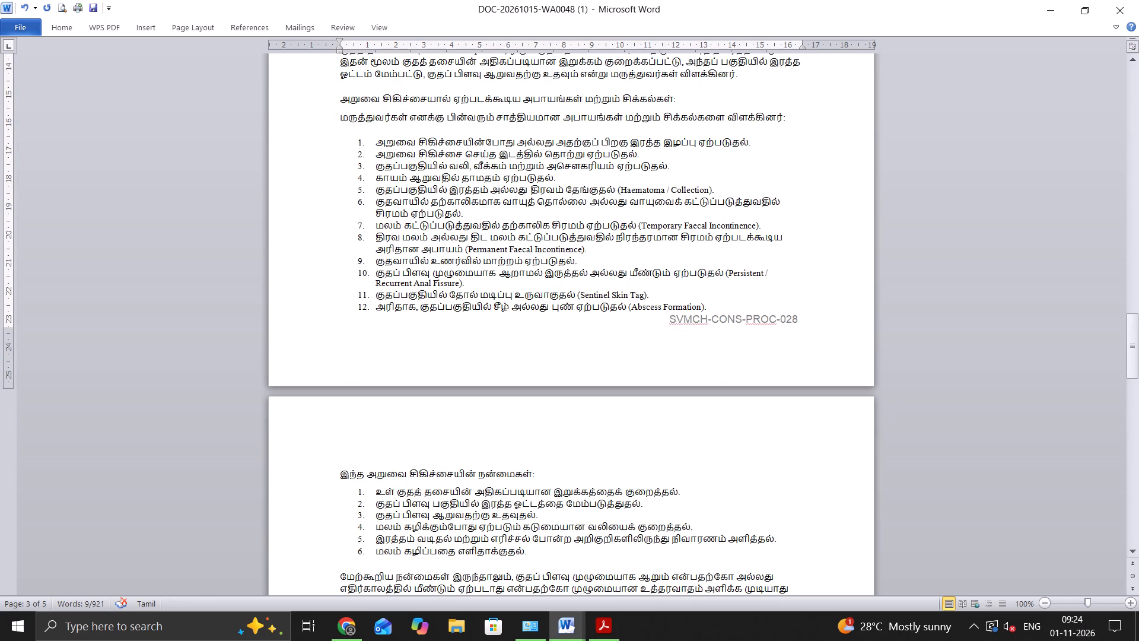
{"action": "left_click_drag", "start_coordinate": [381, 225], "coordinate": [575, 229]}
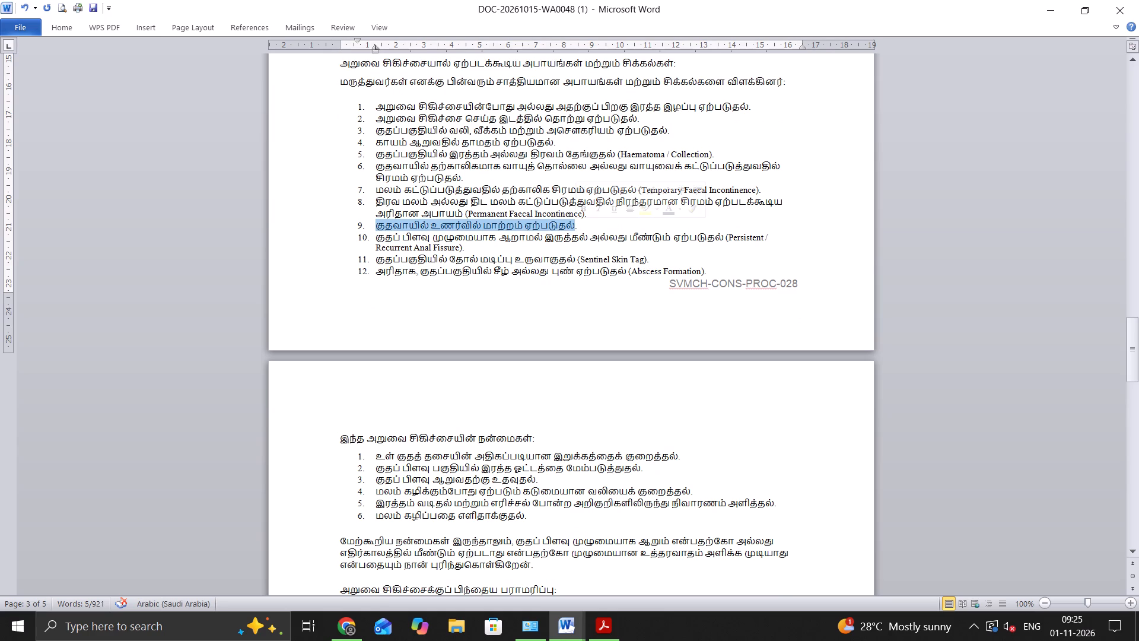
{"action": "key", "text": "BackSpace"}
{"action": "key", "text": "BackSpace"}
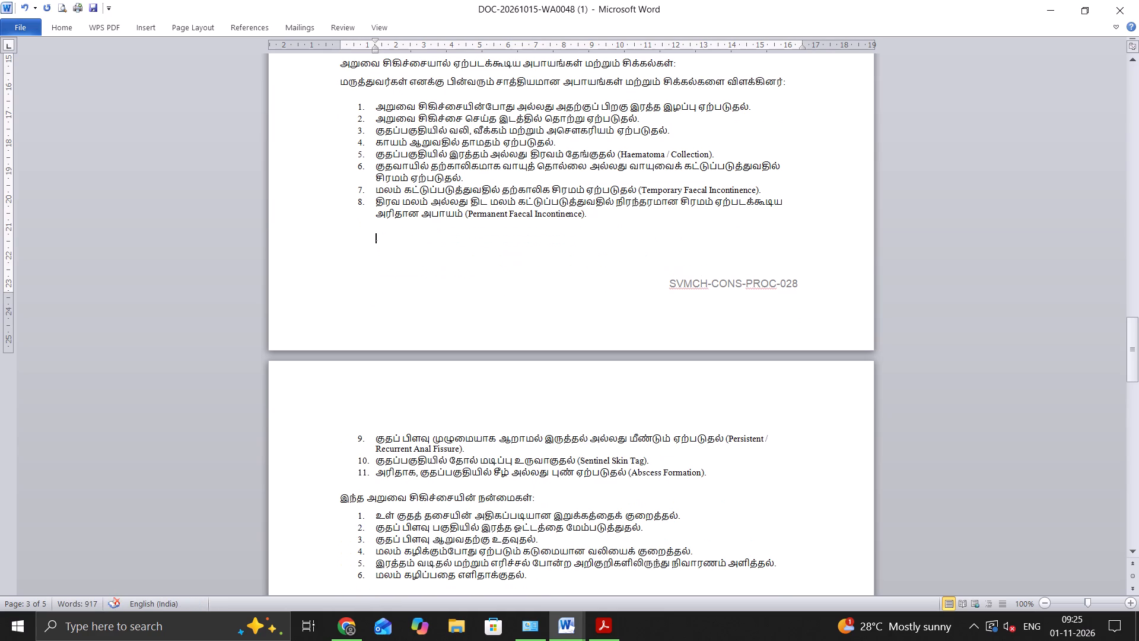
Delete risk item 4 on delayed wound healing (காயம் ஆறுவதில் தாமதம் ஏற்படுதல்) together with its leftover full stop and empty line.
{"action": "scroll", "coordinate": [504, 398], "scroll_direction": "down", "scroll_amount": 3}
{"action": "scroll", "coordinate": [409, 333], "scroll_direction": "up", "scroll_amount": 4}
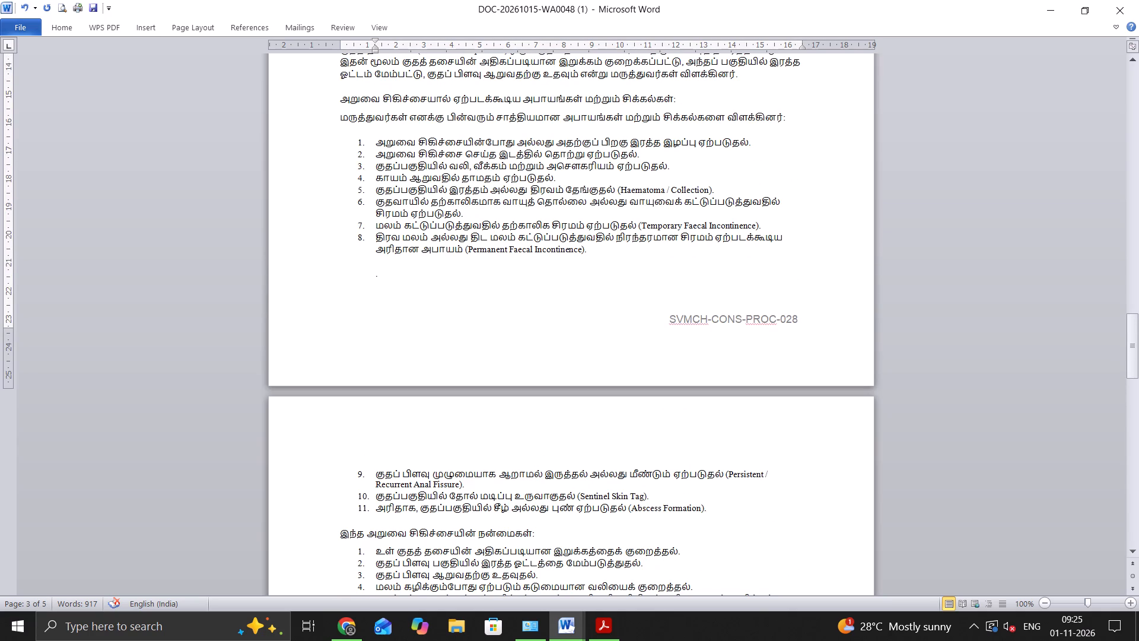
{"action": "left_click_drag", "start_coordinate": [348, 176], "coordinate": [554, 179]}
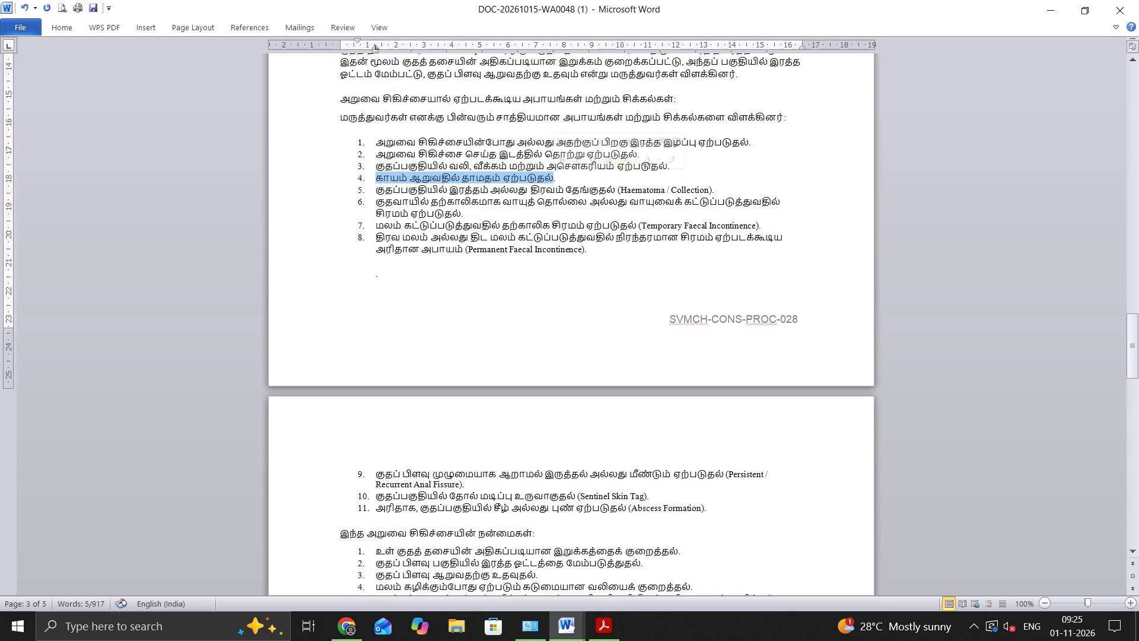
{"action": "key", "text": "BackSpace"}
{"action": "key", "text": "BackSpace"}
{"action": "key", "text": "BackSpace"}
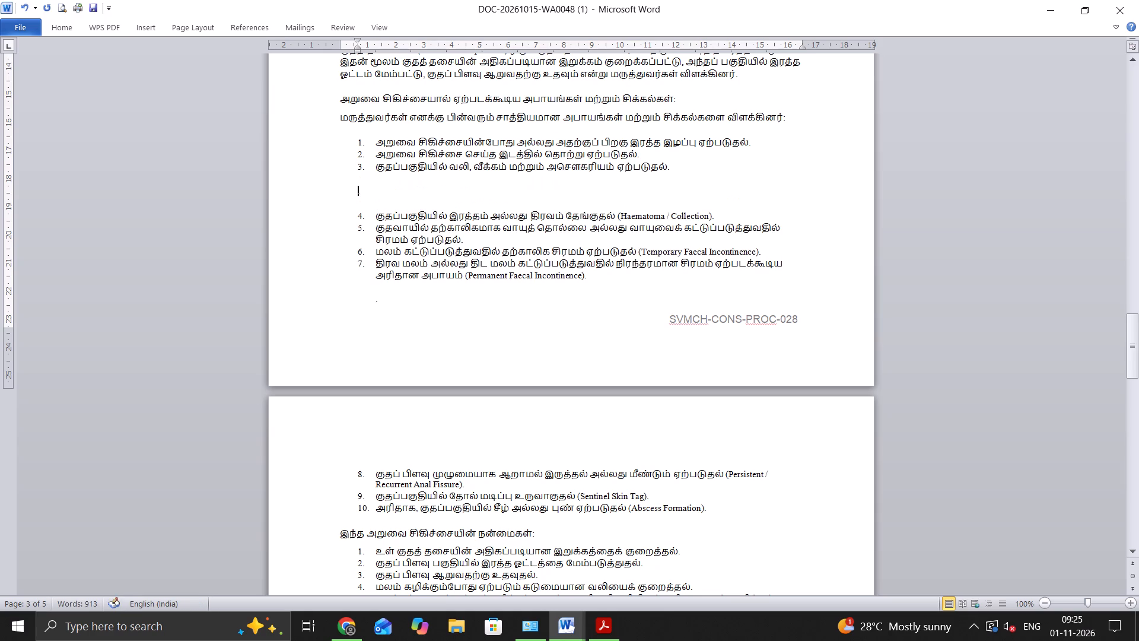
{"action": "key", "text": "Right"}
{"action": "key", "text": "BackSpace"}
{"action": "key", "text": "BackSpace"}
{"action": "key", "text": "BackSpace"}
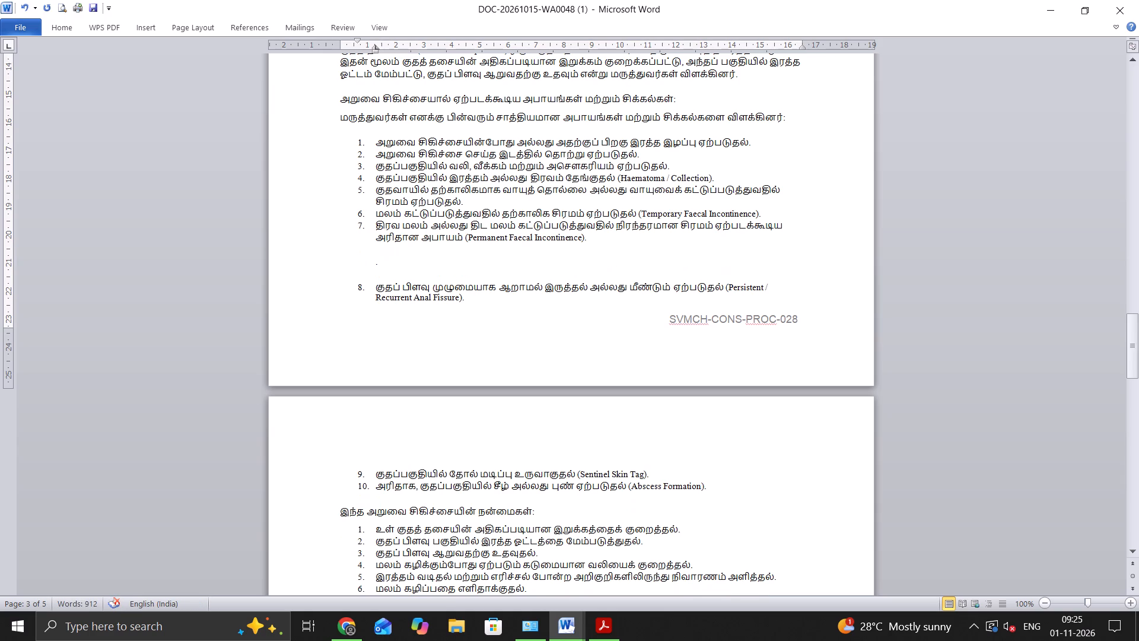
Remove the stray full-stop line between the Permanent Faecal Incontinence and Persistent / Recurrent Anal Fissure risk items.
{"action": "left_click", "coordinate": [479, 271]}
{"action": "key", "text": "BackSpace"}
{"action": "key", "text": "BackSpace"}
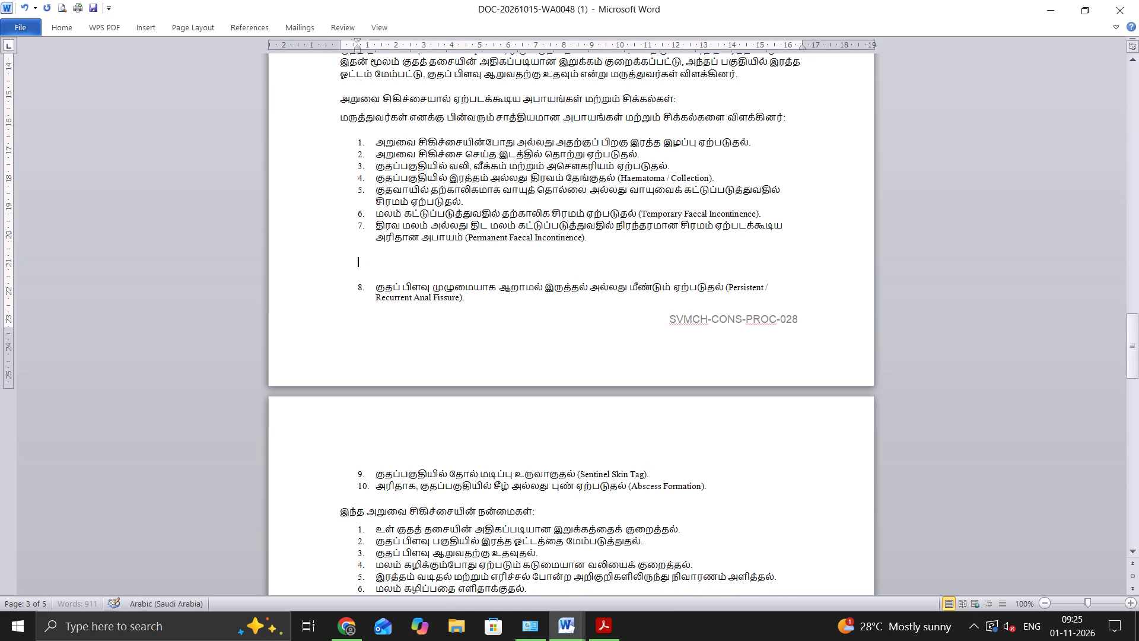
{"action": "key", "text": "BackSpace"}
{"action": "key", "text": "BackSpace"}
Review the rest of the consent, from the risk and benefit lists through aftercare, patient consent and signature lines, for further shortening.
{"action": "scroll", "coordinate": [478, 272], "scroll_direction": "down", "scroll_amount": 1}
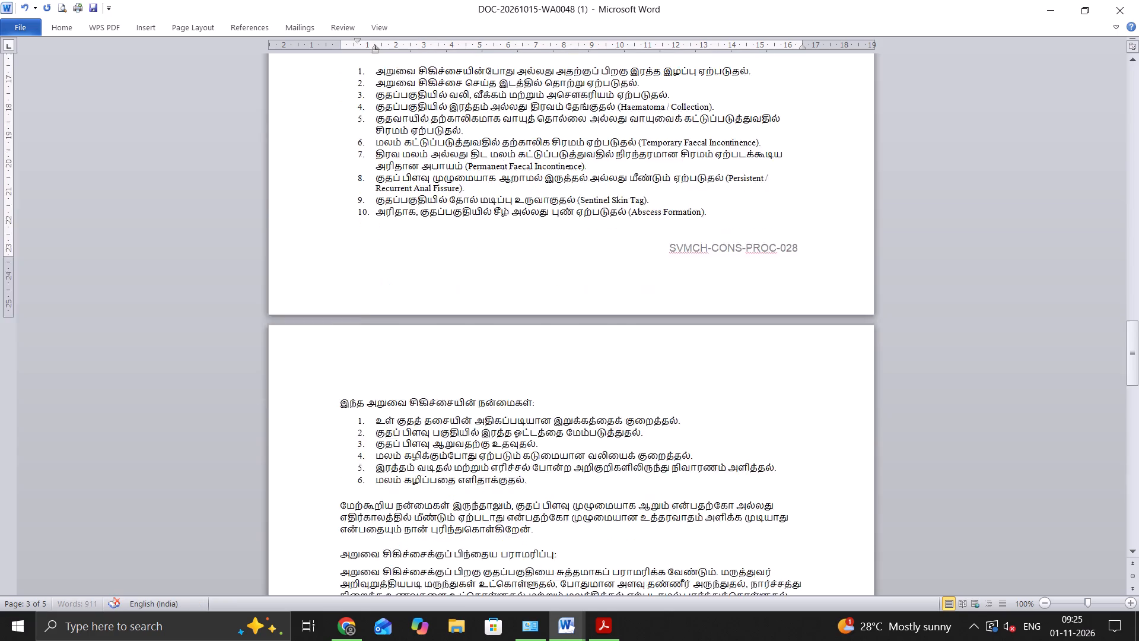
{"action": "scroll", "coordinate": [467, 297], "scroll_direction": "down", "scroll_amount": 20}
{"action": "scroll", "coordinate": [467, 297], "scroll_direction": "down", "scroll_amount": 5}
{"action": "scroll", "coordinate": [466, 302], "scroll_direction": "up", "scroll_amount": 7}
{"action": "scroll", "coordinate": [466, 302], "scroll_direction": "down", "scroll_amount": 1}
{"action": "scroll", "coordinate": [466, 302], "scroll_direction": "up", "scroll_amount": 1}
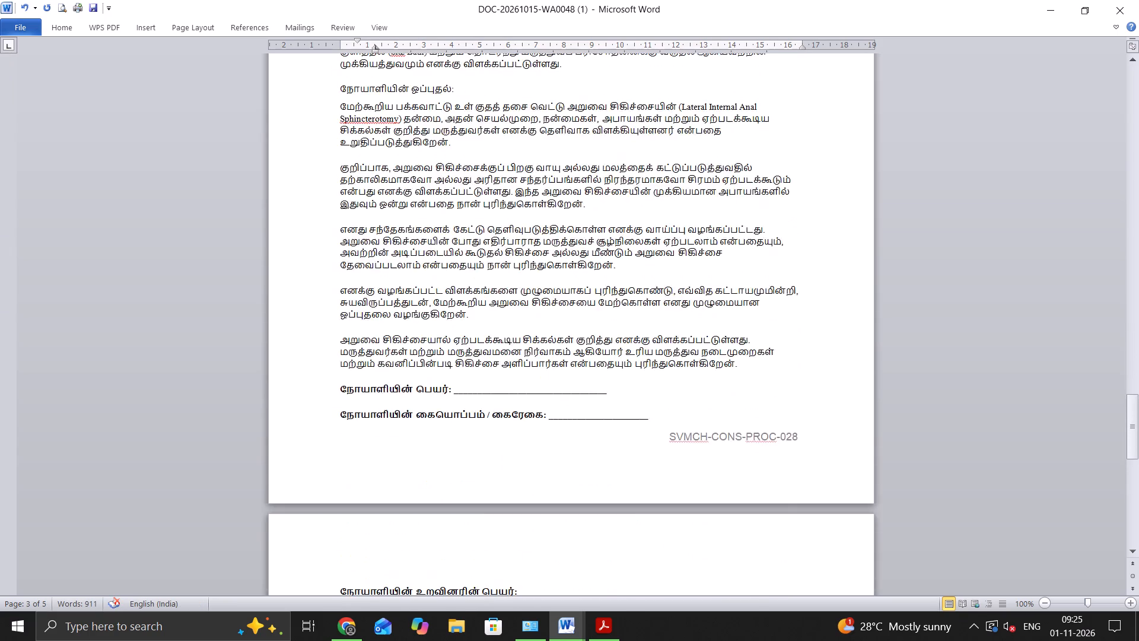
{"action": "scroll", "coordinate": [466, 302], "scroll_direction": "up", "scroll_amount": 3}
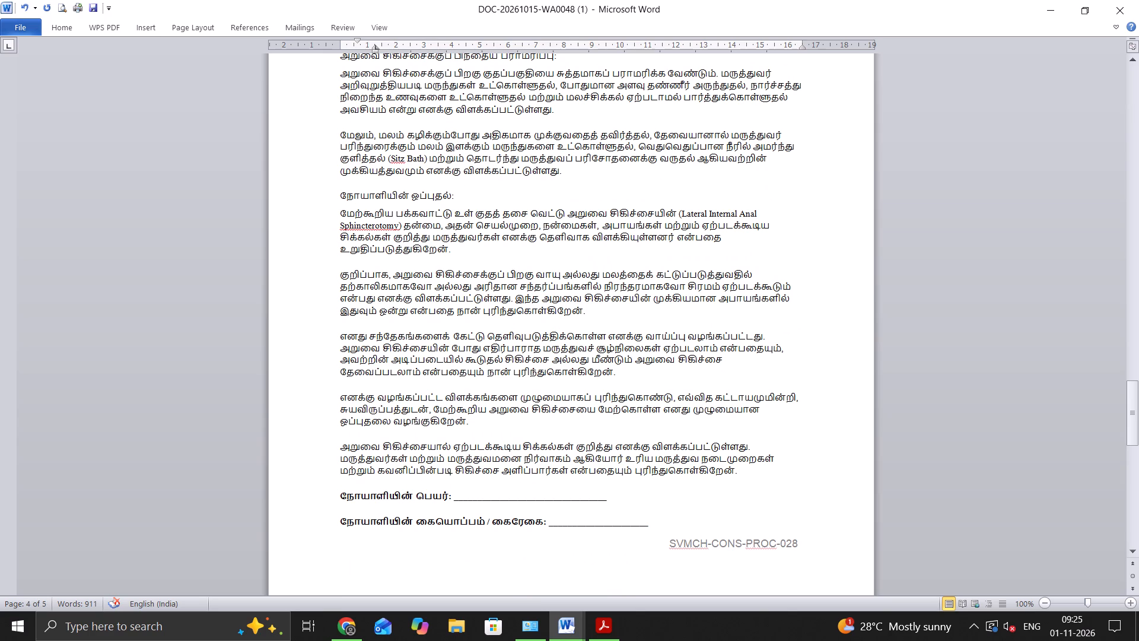
{"action": "scroll", "coordinate": [495, 418], "scroll_direction": "up", "scroll_amount": 3}
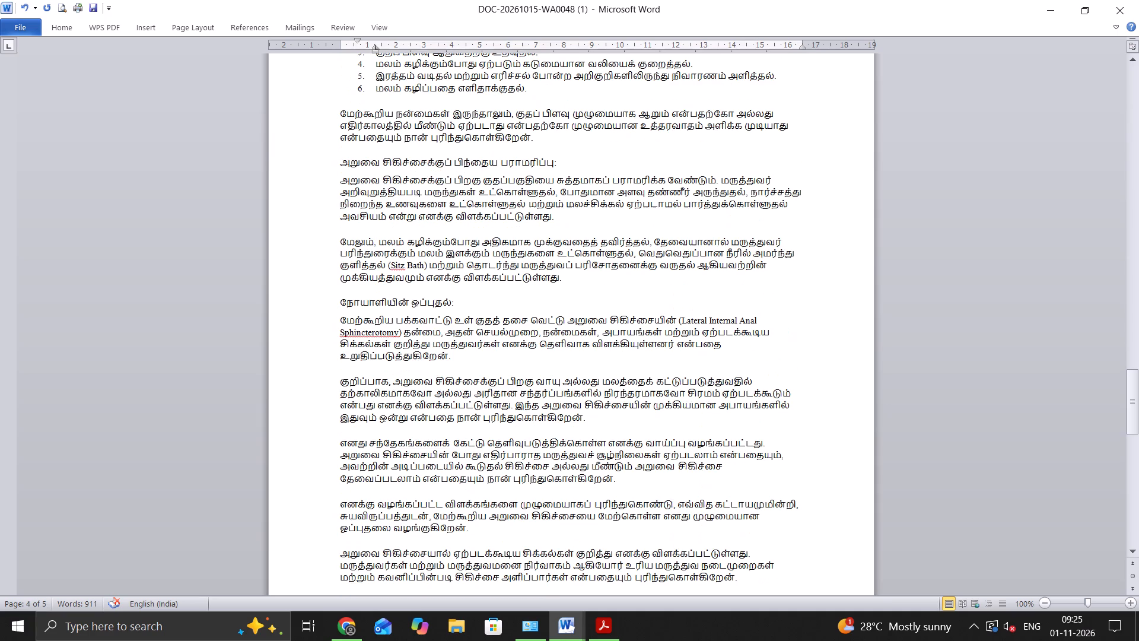
{"action": "scroll", "coordinate": [320, 329], "scroll_direction": "up", "scroll_amount": 2}
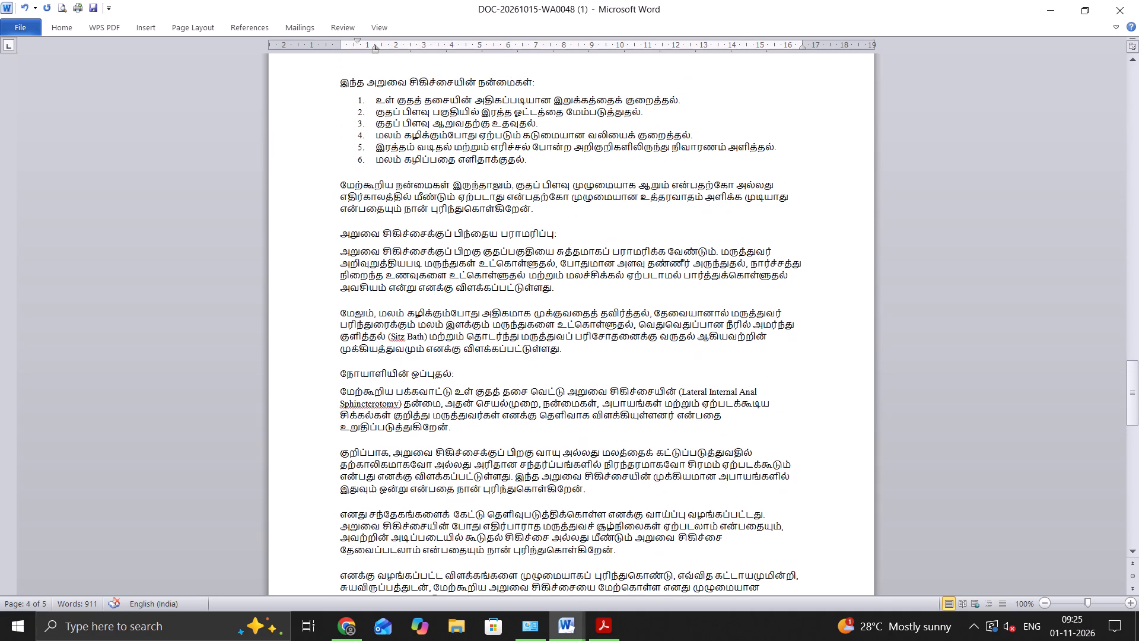
{"action": "scroll", "coordinate": [456, 329], "scroll_direction": "up", "scroll_amount": 1}
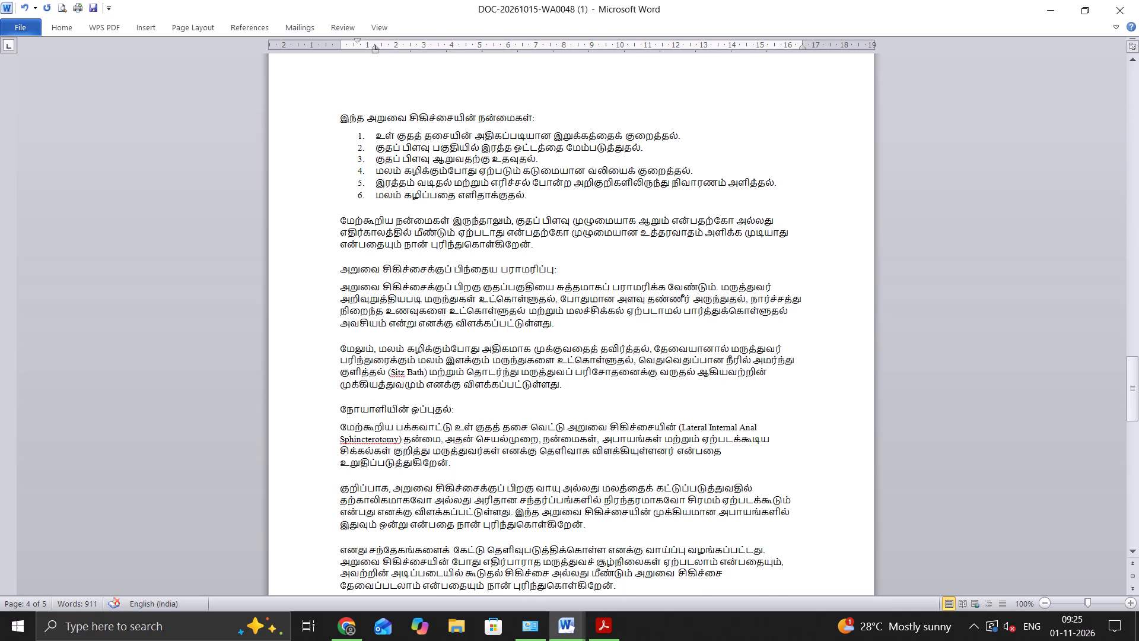
{"action": "scroll", "coordinate": [456, 329], "scroll_direction": "up", "scroll_amount": 1}
{"action": "scroll", "coordinate": [342, 256], "scroll_direction": "up", "scroll_amount": 2}
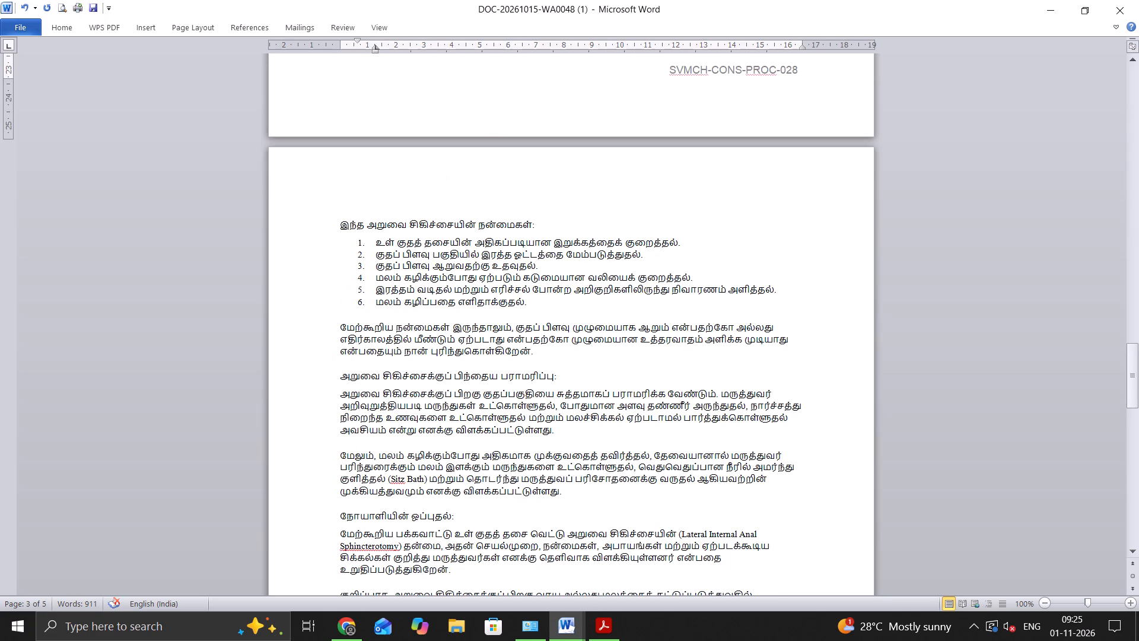
{"action": "scroll", "coordinate": [462, 297], "scroll_direction": "up", "scroll_amount": 8}
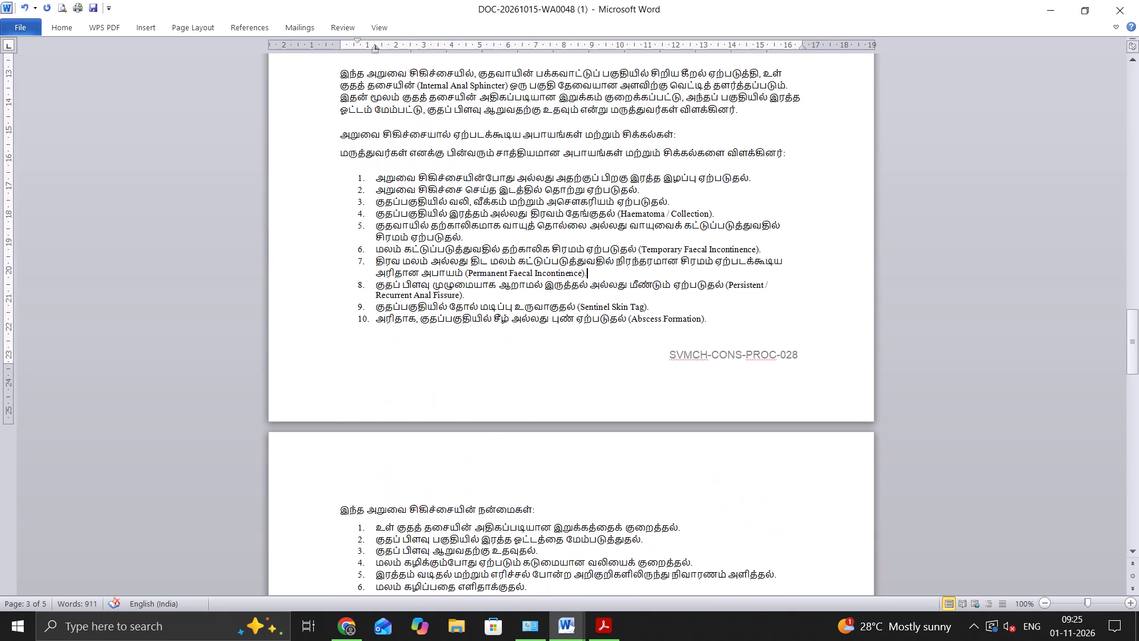
{"action": "scroll", "coordinate": [462, 297], "scroll_direction": "down", "scroll_amount": 3}
{"action": "scroll", "coordinate": [462, 297], "scroll_direction": "up", "scroll_amount": 3}
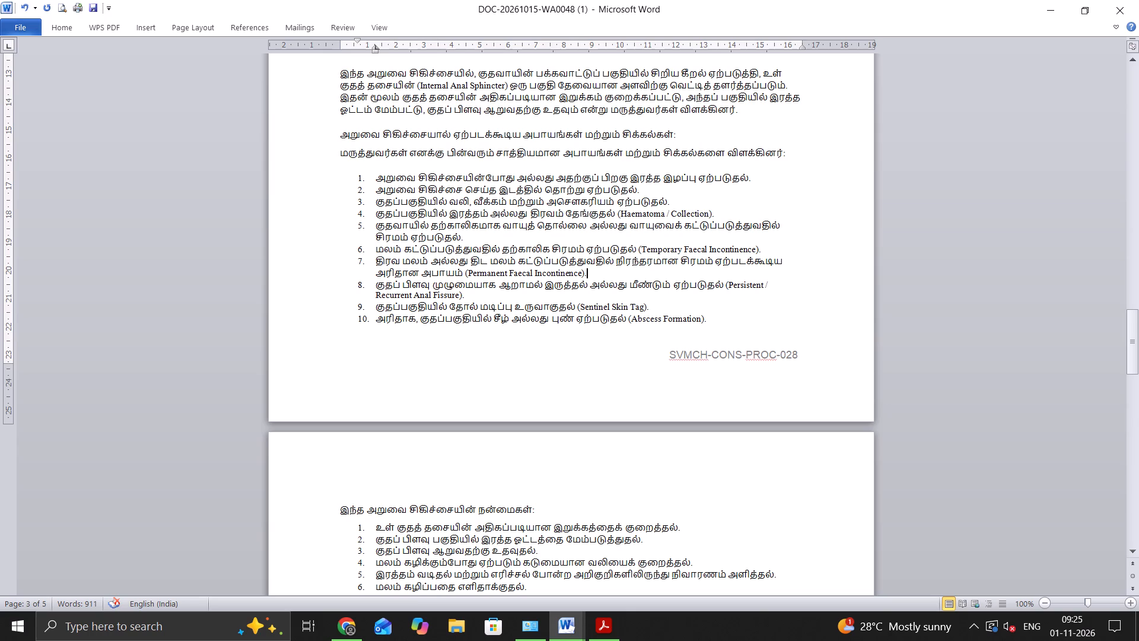
{"action": "scroll", "coordinate": [394, 344], "scroll_direction": "down", "scroll_amount": 5}
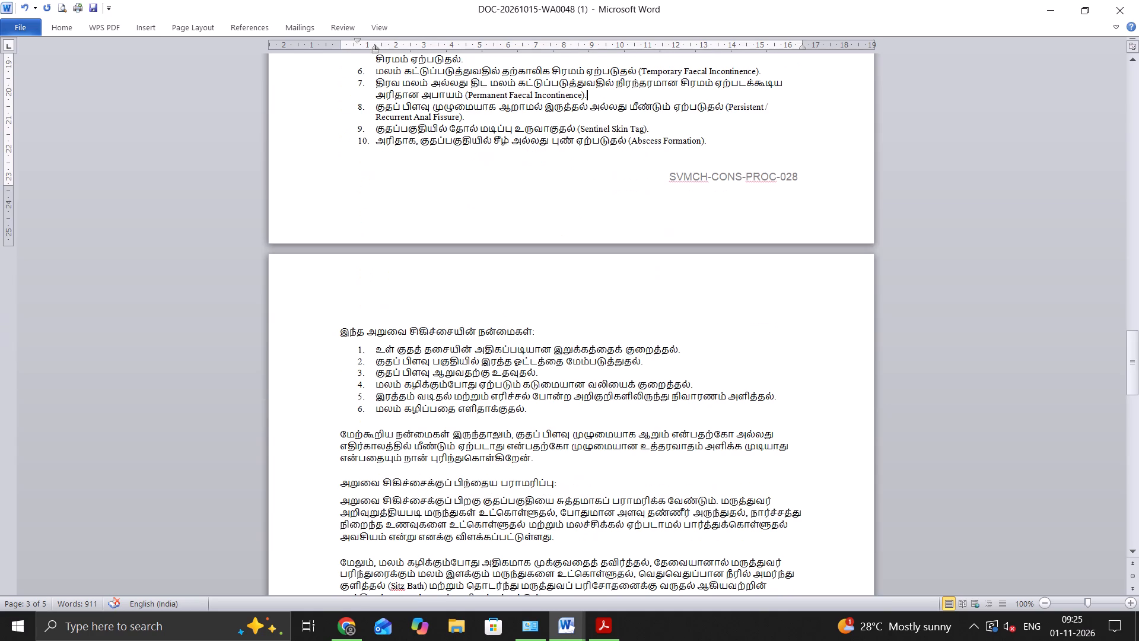
{"action": "scroll", "coordinate": [387, 392], "scroll_direction": "down", "scroll_amount": 4}
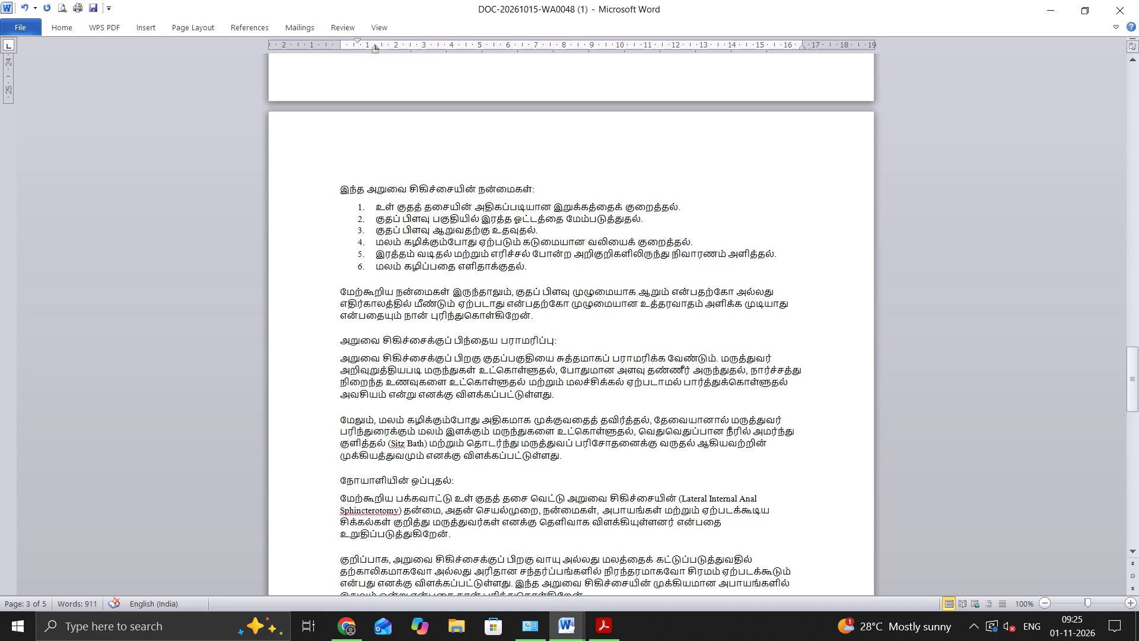
{"action": "scroll", "coordinate": [352, 435], "scroll_direction": "down", "scroll_amount": 4}
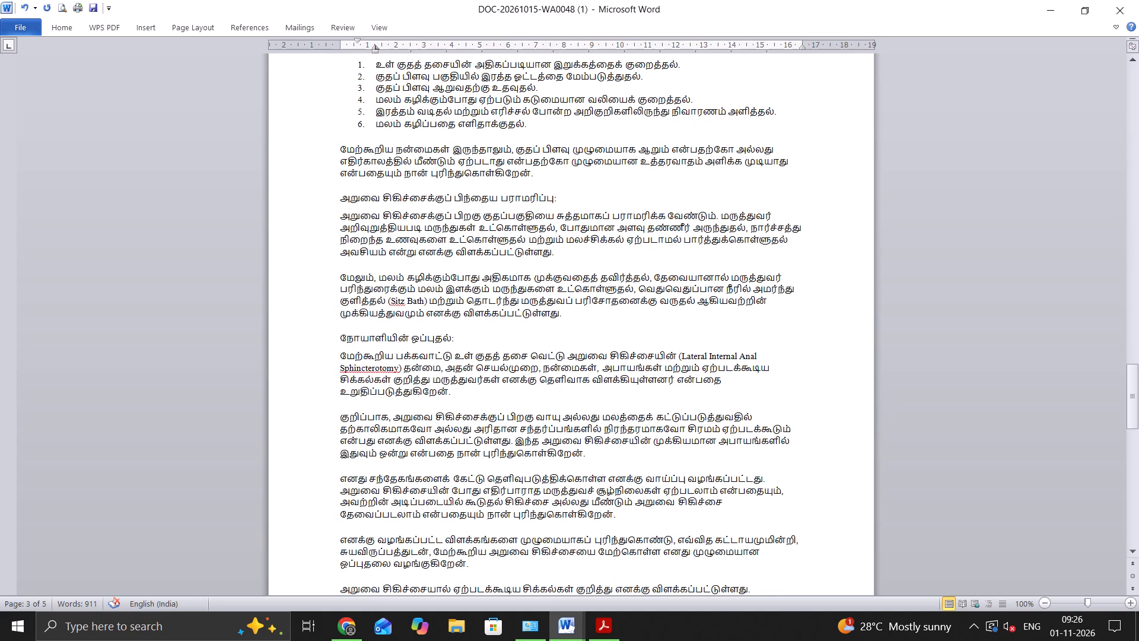
Examine the layout of the sphincterotomy consent's fourth page, from the benefits list through aftercare and patient consent to the signature lines.
{"action": "scroll", "coordinate": [341, 445], "scroll_direction": "down", "scroll_amount": 6}
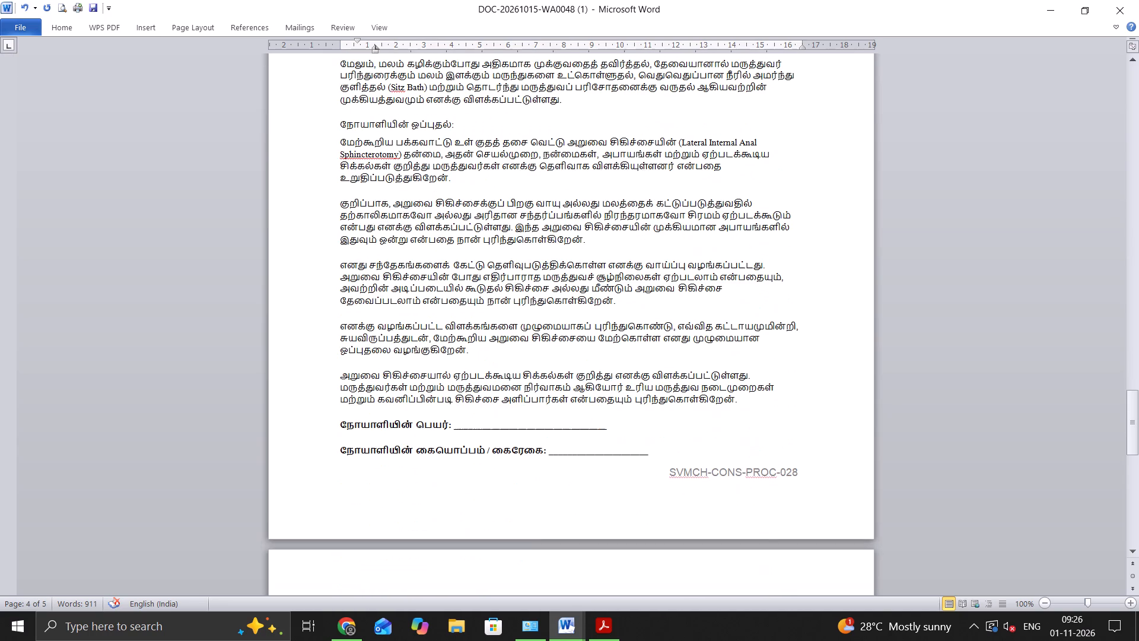
{"action": "scroll", "coordinate": [341, 445], "scroll_direction": "down", "scroll_amount": 13}
{"action": "scroll", "coordinate": [341, 445], "scroll_direction": "up", "scroll_amount": 17}
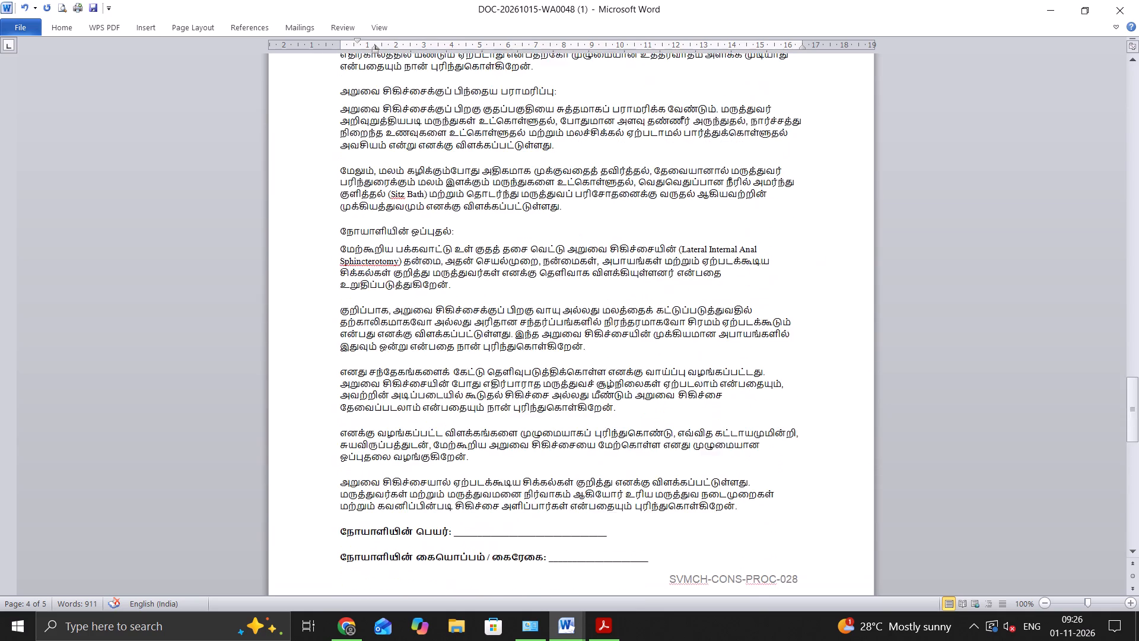
{"action": "scroll", "coordinate": [341, 445], "scroll_direction": "up", "scroll_amount": 15}
{"action": "scroll", "coordinate": [341, 445], "scroll_direction": "down", "scroll_amount": 8}
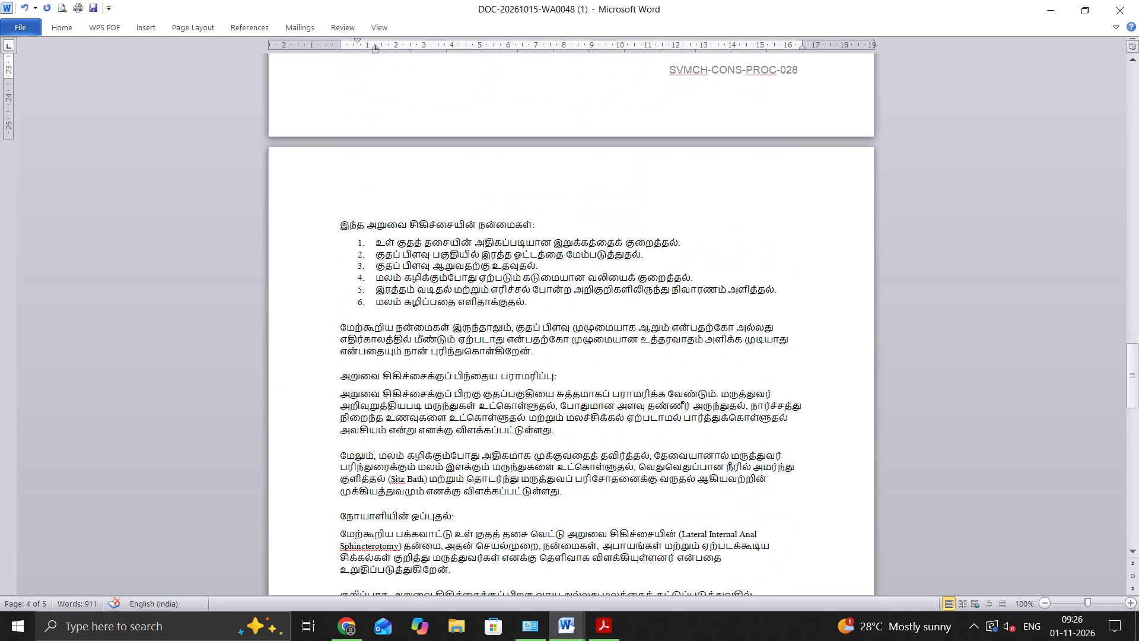
{"action": "scroll", "coordinate": [352, 431], "scroll_direction": "down", "scroll_amount": 6}
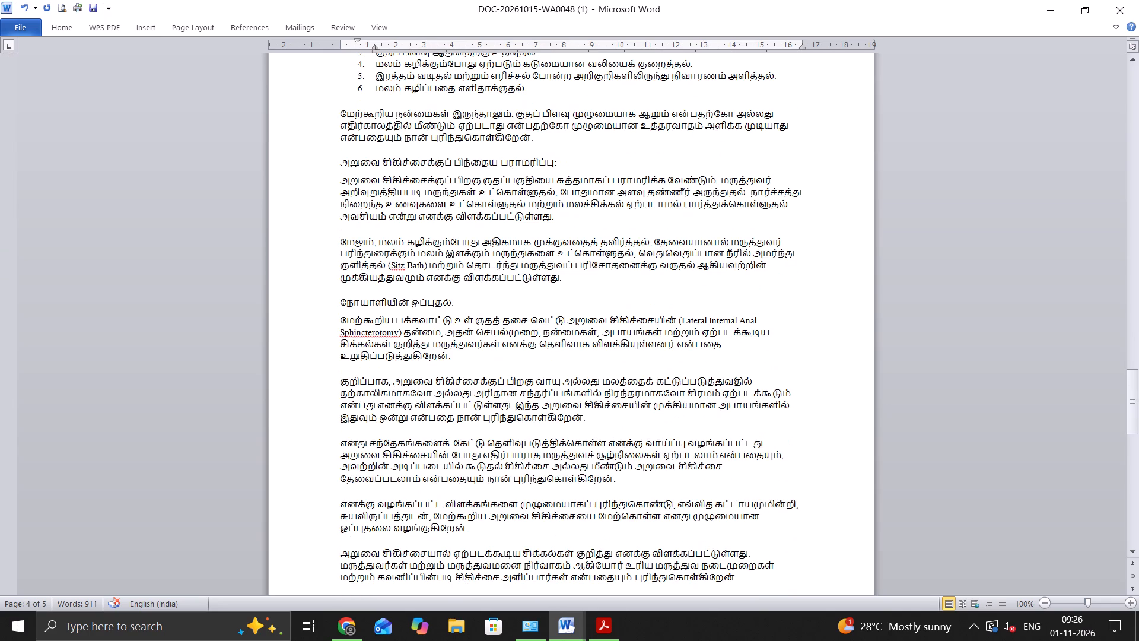
{"action": "scroll", "coordinate": [354, 434], "scroll_direction": "down", "scroll_amount": 4}
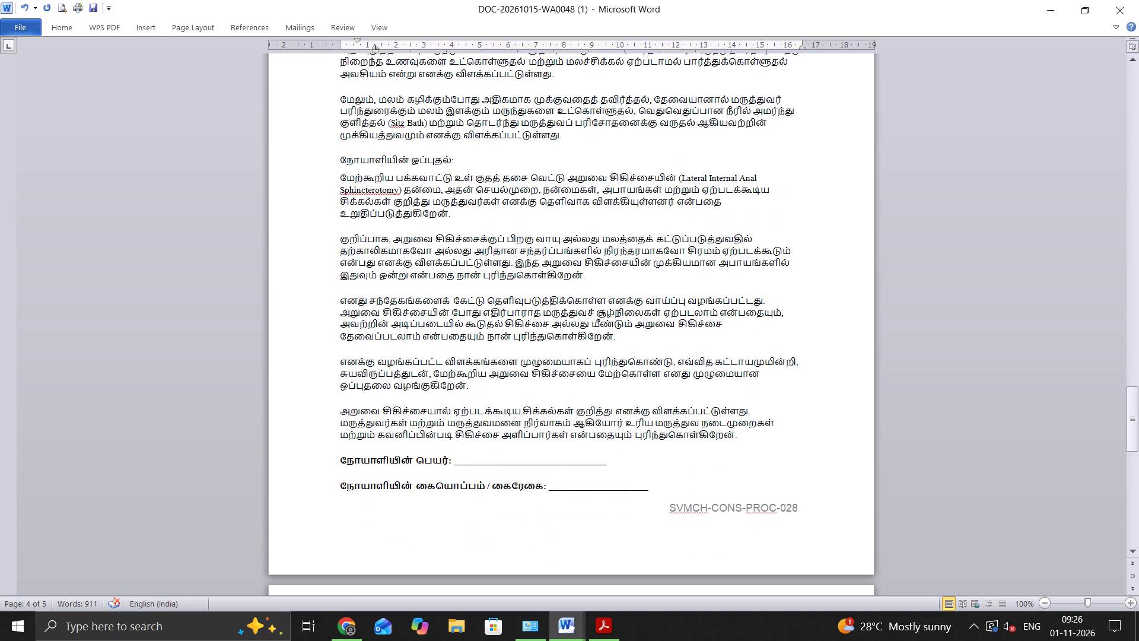
{"action": "scroll", "coordinate": [384, 335], "scroll_direction": "up", "scroll_amount": 3}
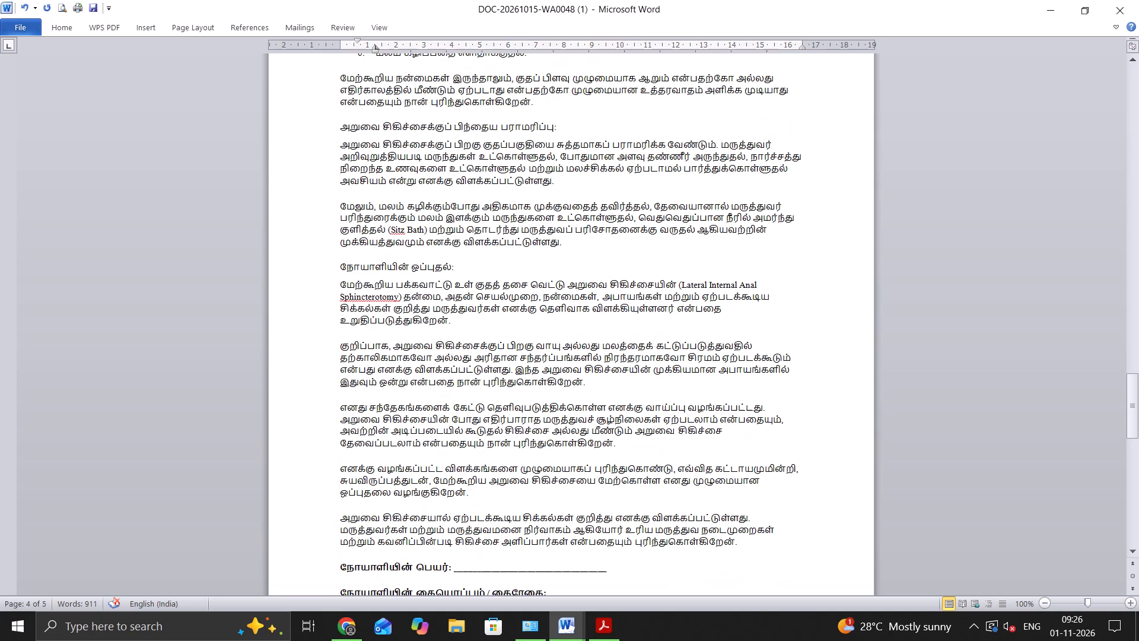
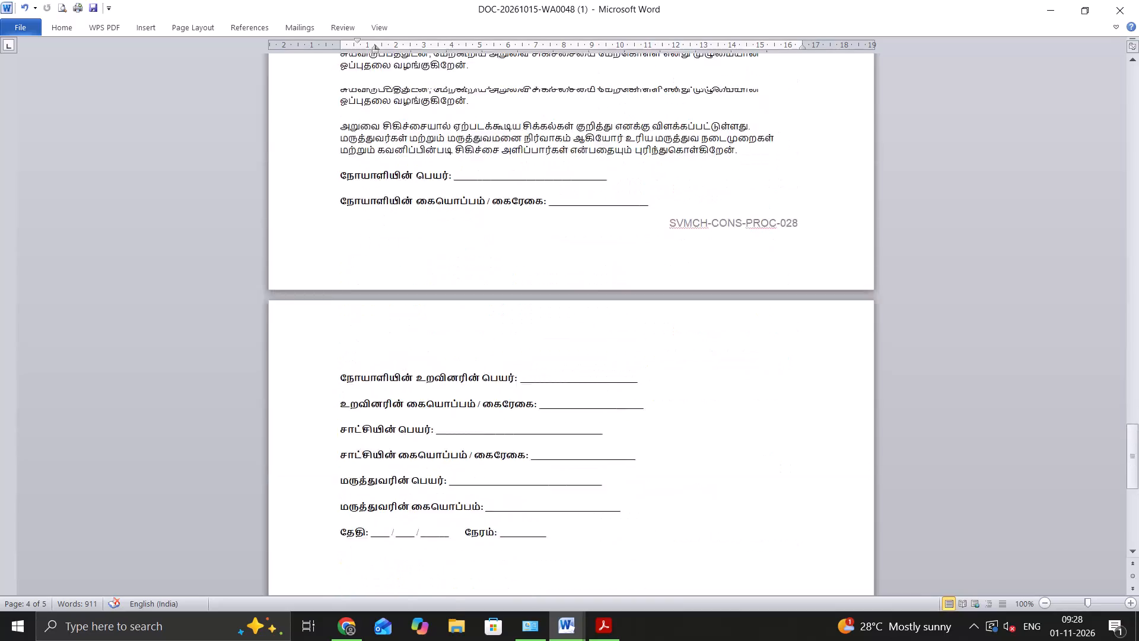
Reduce the sphincterotomy consent text to 8 pt, from the opening நான் paragraph through the last signature and date line.
{"action": "scroll", "coordinate": [474, 347], "scroll_direction": "up", "scroll_amount": 20}
{"action": "scroll", "coordinate": [474, 347], "scroll_direction": "up", "scroll_amount": 20}
{"action": "scroll", "coordinate": [474, 347], "scroll_direction": "up", "scroll_amount": 2}
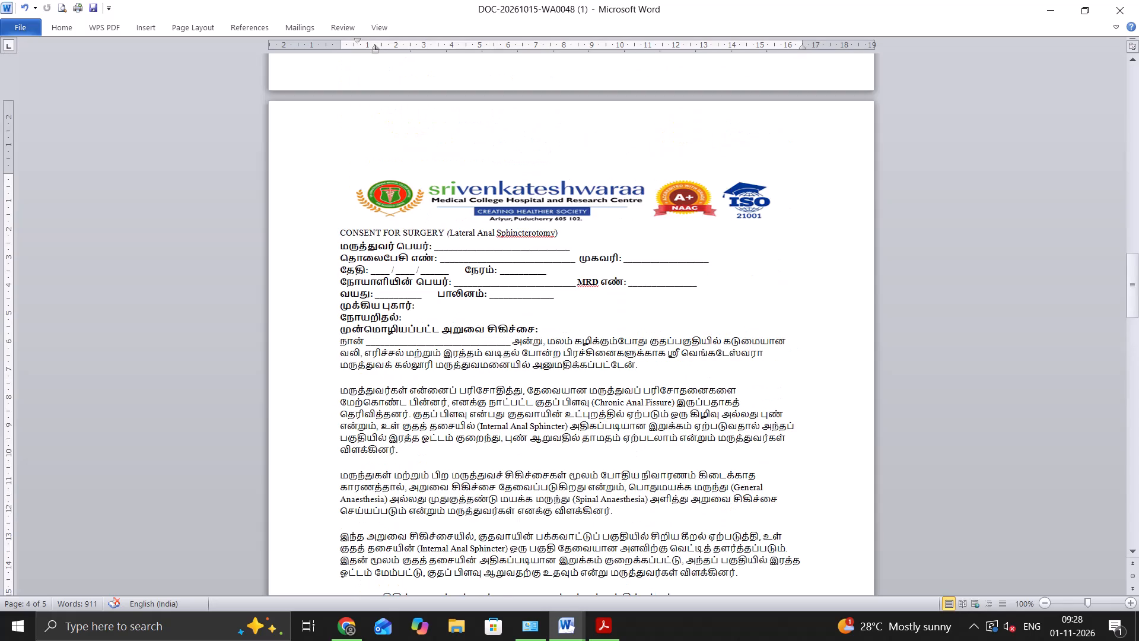
{"action": "scroll", "coordinate": [369, 405], "scroll_direction": "down", "scroll_amount": 6}
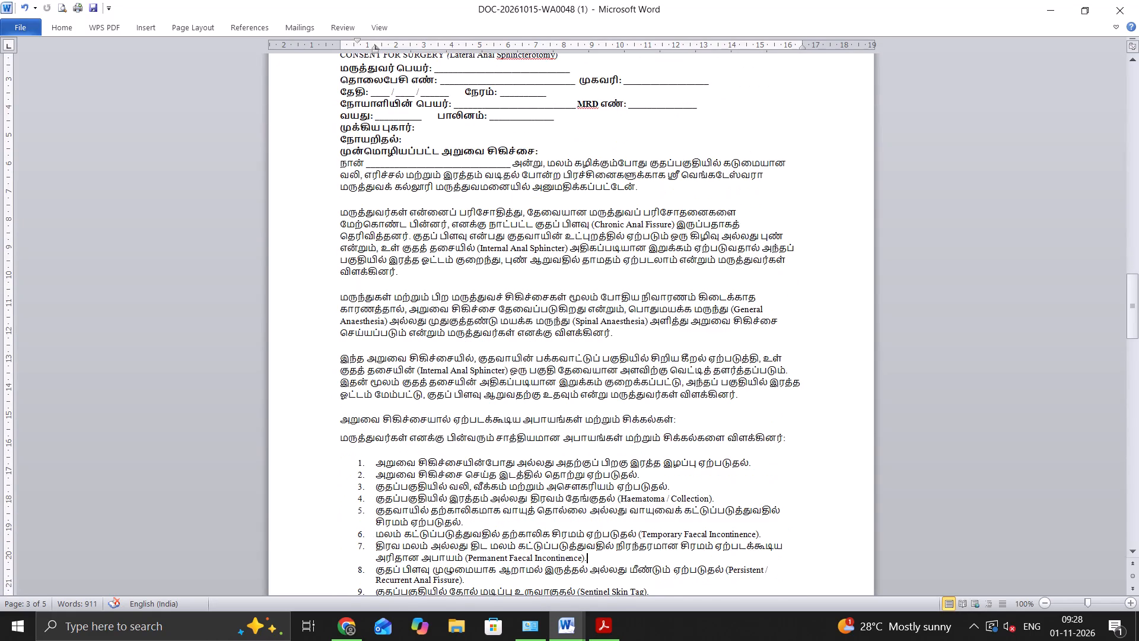
{"action": "scroll", "coordinate": [344, 276], "scroll_direction": "down", "scroll_amount": 5}
{"action": "scroll", "coordinate": [344, 277], "scroll_direction": "up", "scroll_amount": 4}
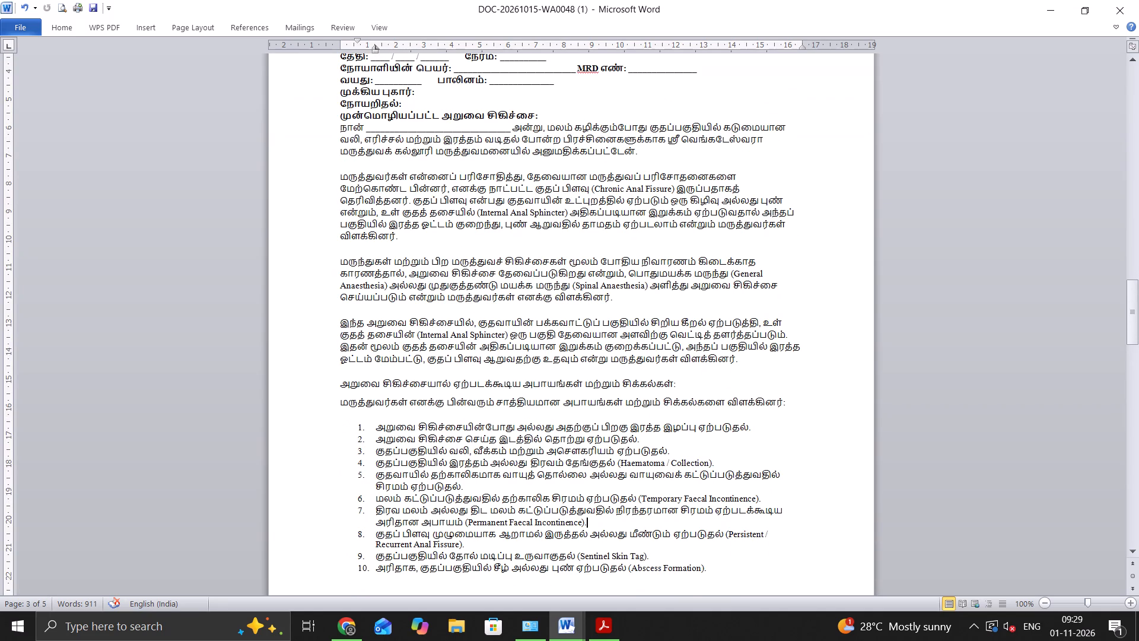
{"action": "left_click", "coordinate": [356, 170]}
{"action": "left_click", "coordinate": [326, 174]}
{"action": "left_click", "coordinate": [330, 174]}
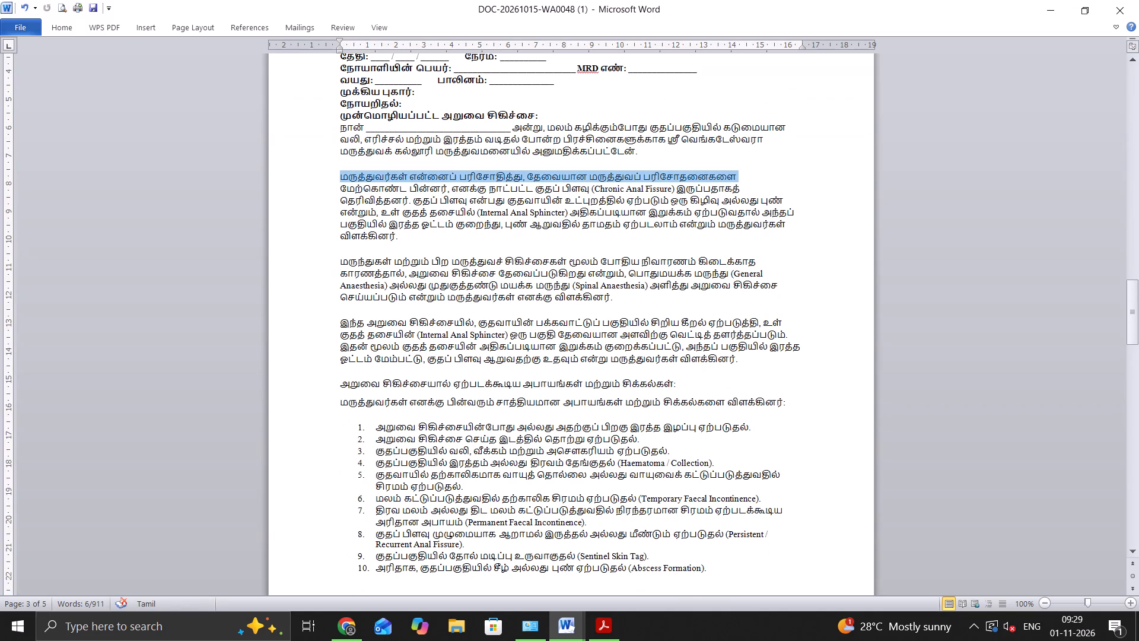
{"action": "left_click_drag", "start_coordinate": [337, 126], "coordinate": [589, 640]}
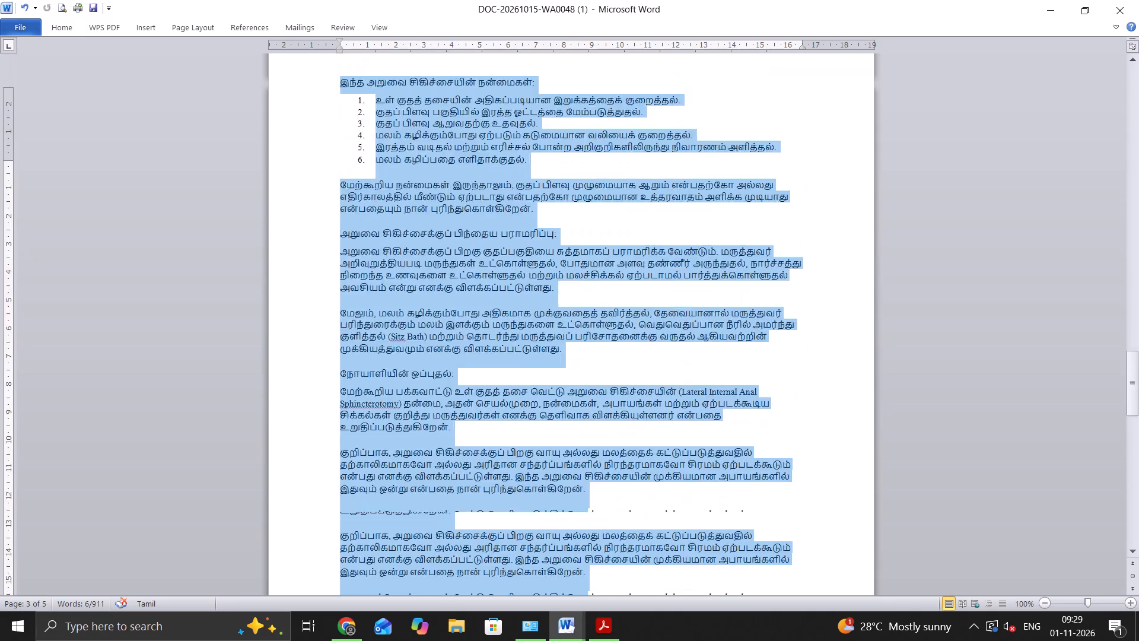
{"action": "left_click_drag", "start_coordinate": [589, 640], "coordinate": [543, 302]}
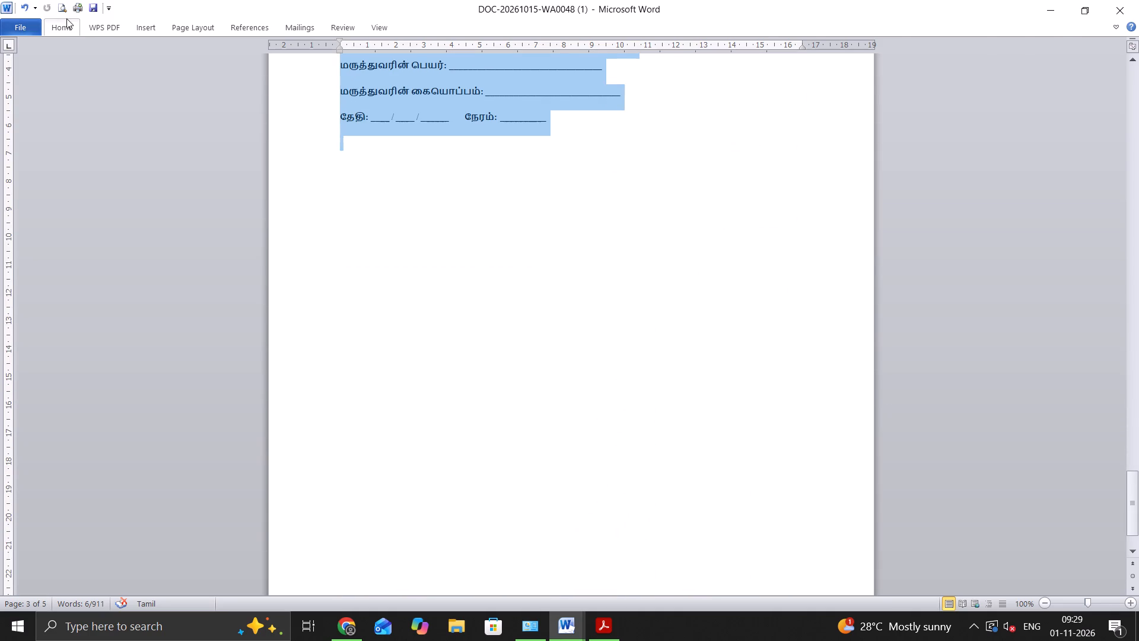
{"action": "left_click", "coordinate": [67, 19]}
{"action": "left_click", "coordinate": [198, 55]}
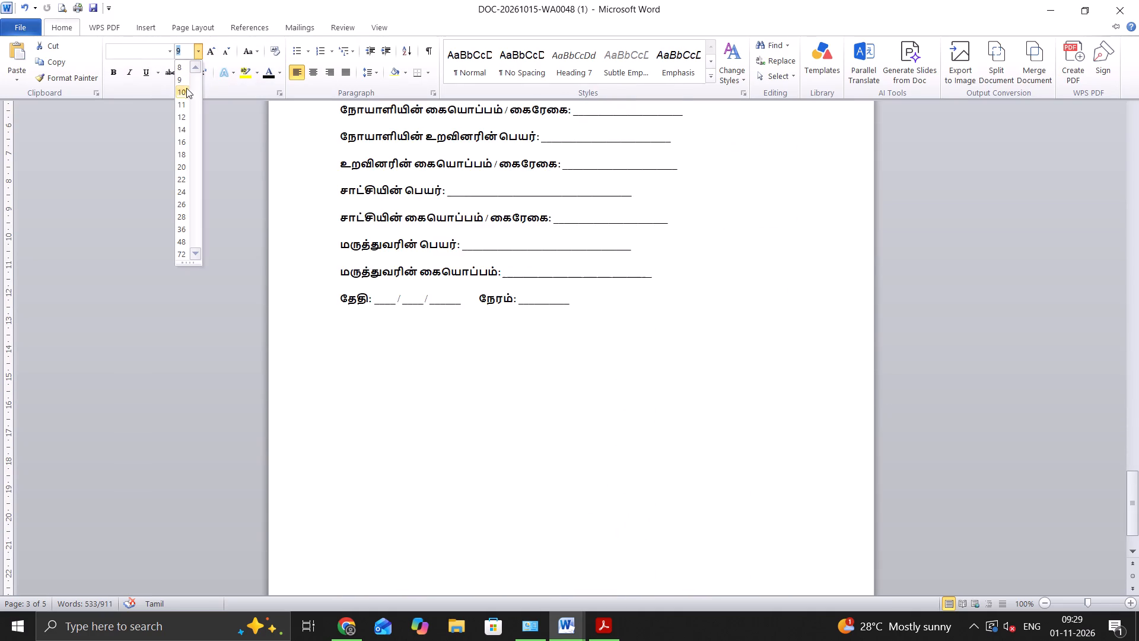
{"action": "left_click", "coordinate": [181, 70]}
{"action": "scroll", "coordinate": [505, 386], "scroll_direction": "up", "scroll_amount": 20}
{"action": "scroll", "coordinate": [505, 386], "scroll_direction": "up", "scroll_amount": 3}
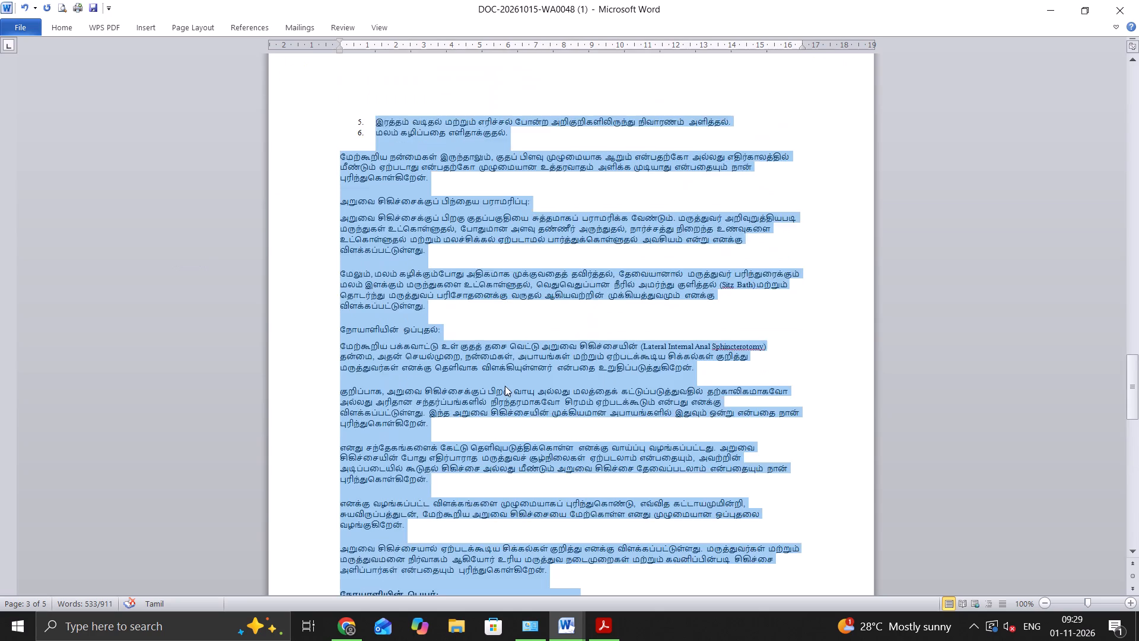
{"action": "scroll", "coordinate": [505, 386], "scroll_direction": "up", "scroll_amount": 20}
{"action": "scroll", "coordinate": [505, 386], "scroll_direction": "up", "scroll_amount": 5}
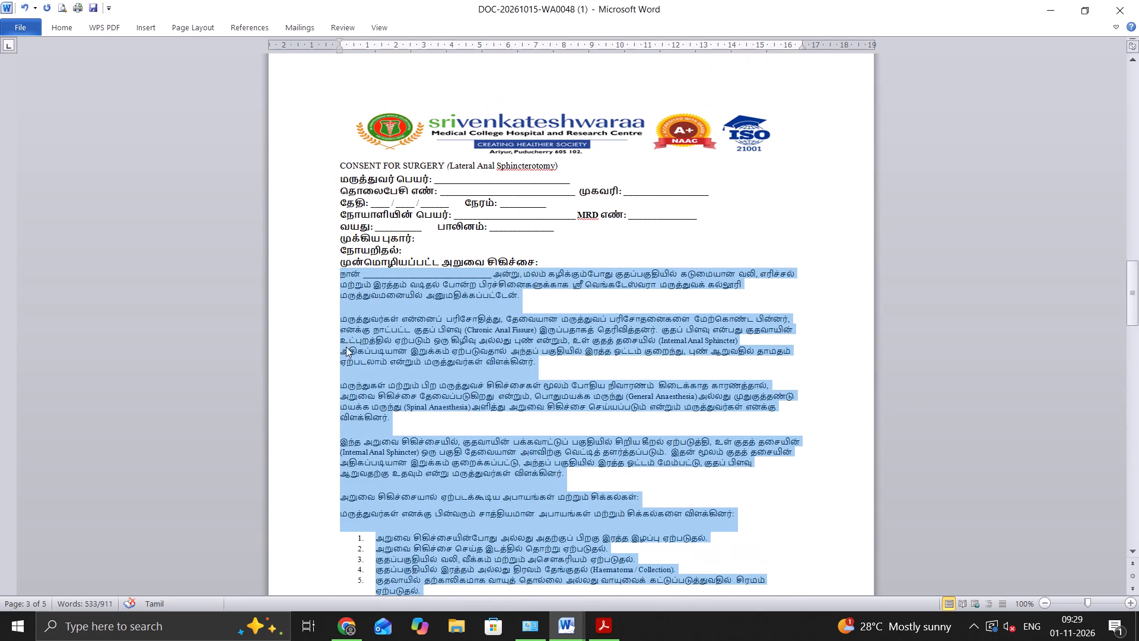
{"action": "left_click", "coordinate": [310, 370]}
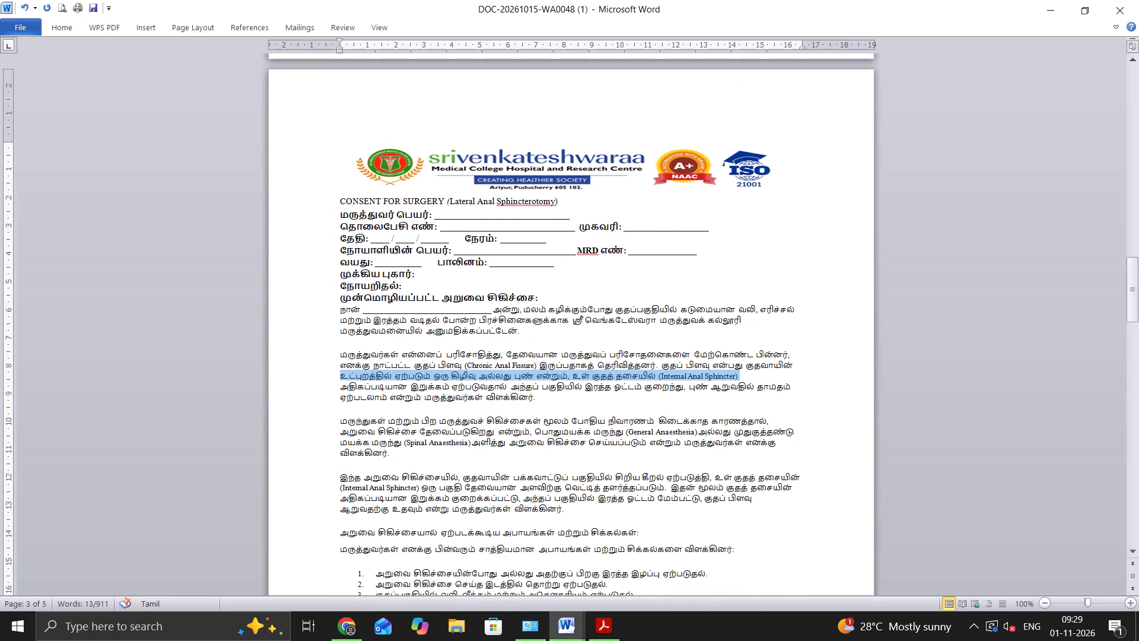
Insert a blank line between the proposed surgery heading (முன்மொழியப்பட்ட அறுவை சிகிச்சை:) and the opening நான் paragraph.
{"action": "left_click", "coordinate": [545, 300]}
{"action": "key", "text": "Return"}
Remove the space after paragraphs in the signature block, from the patient's name line (நோயாளியின் பெயர்) to the date and time line.
{"action": "scroll", "coordinate": [447, 394], "scroll_direction": "down", "scroll_amount": 4}
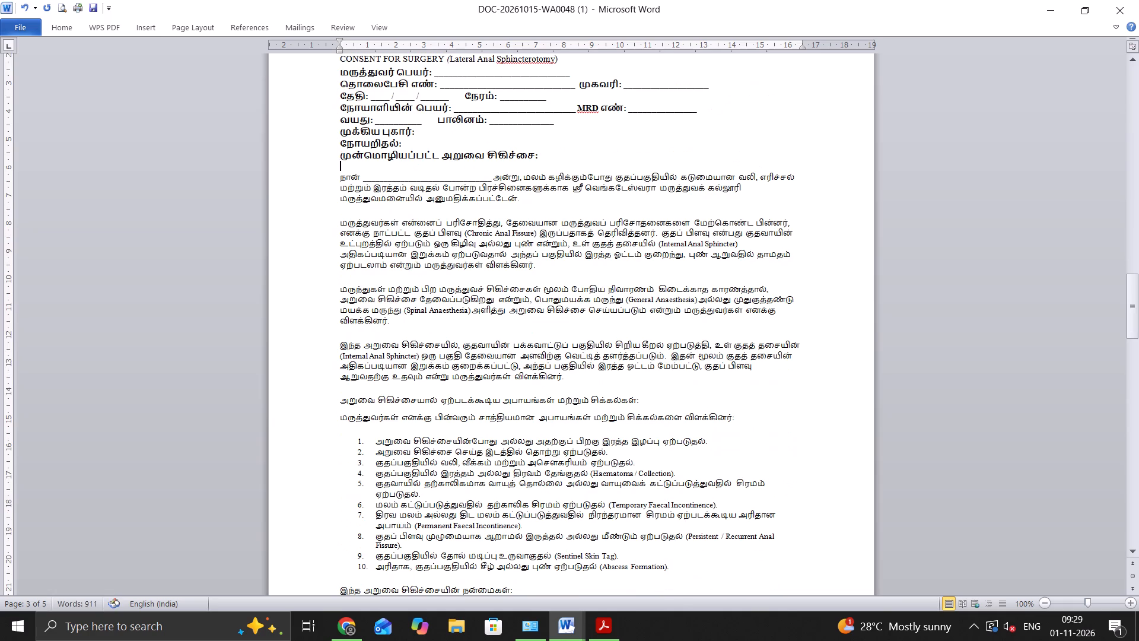
{"action": "left_click", "coordinate": [346, 280]}
{"action": "scroll", "coordinate": [359, 285], "scroll_direction": "down", "scroll_amount": 4}
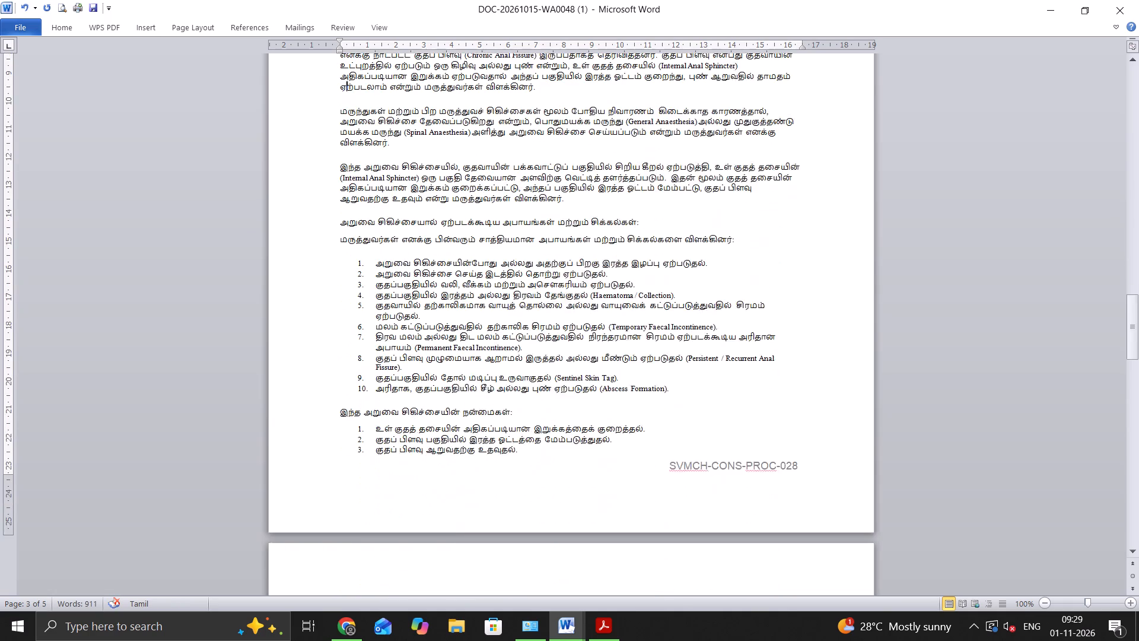
{"action": "scroll", "coordinate": [376, 352], "scroll_direction": "down", "scroll_amount": 4}
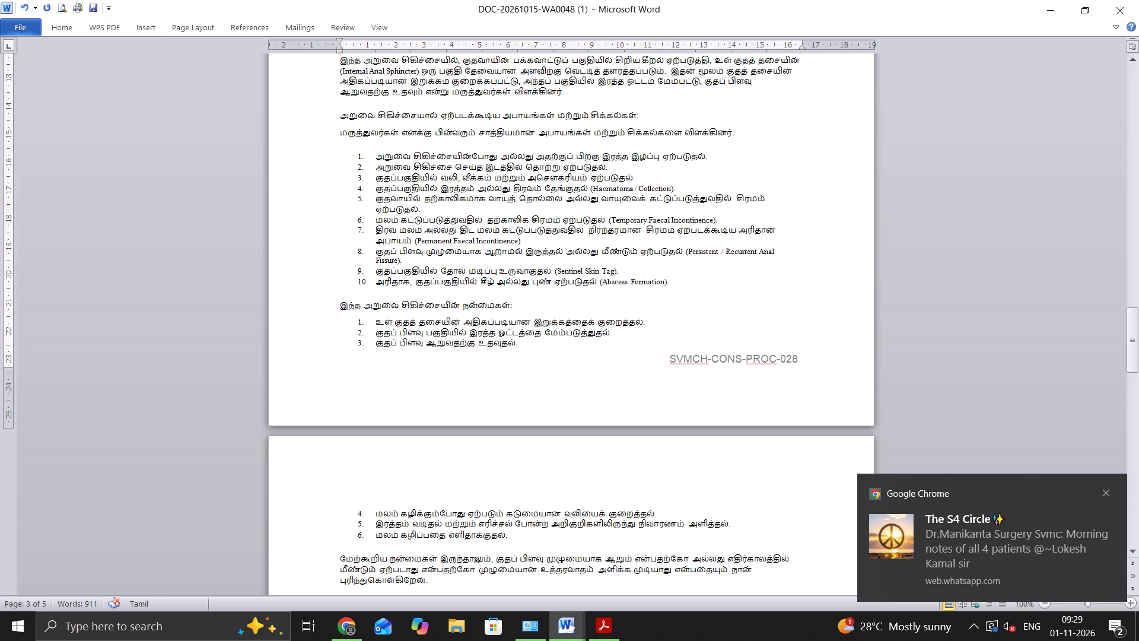
{"action": "scroll", "coordinate": [482, 376], "scroll_direction": "down", "scroll_amount": 4}
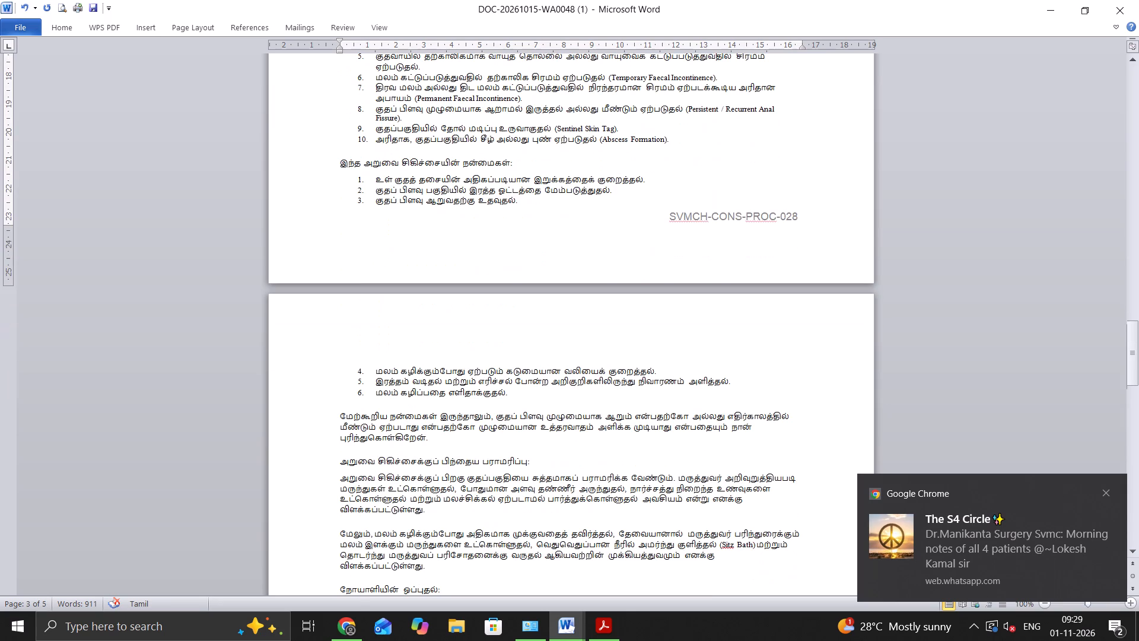
{"action": "scroll", "coordinate": [380, 401], "scroll_direction": "down", "scroll_amount": 5}
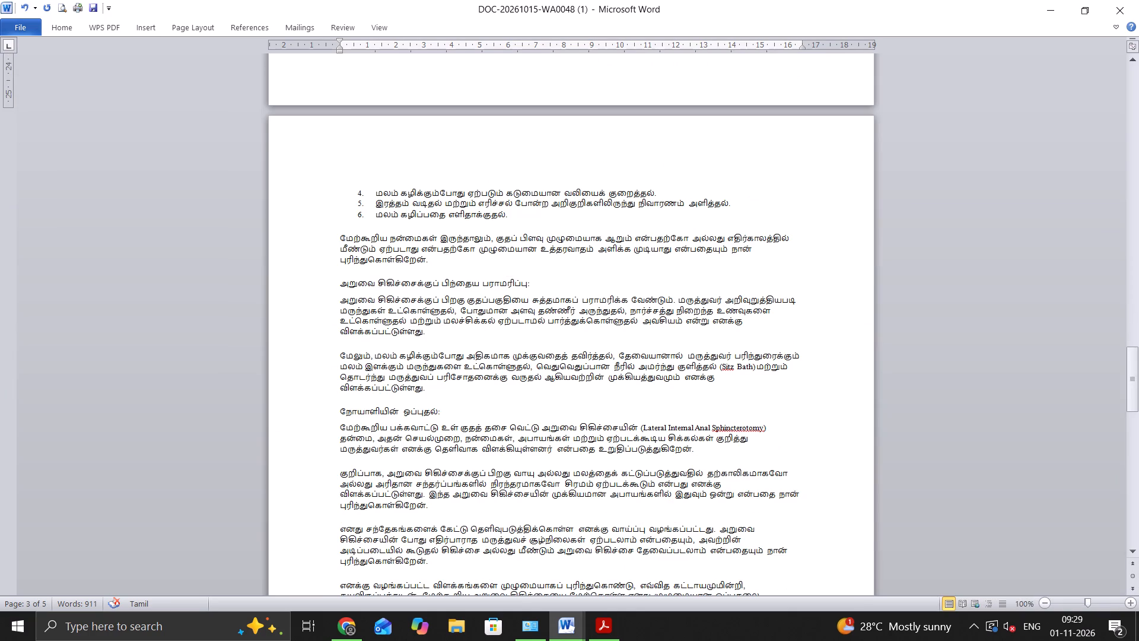
{"action": "scroll", "coordinate": [364, 349], "scroll_direction": "down", "scroll_amount": 3}
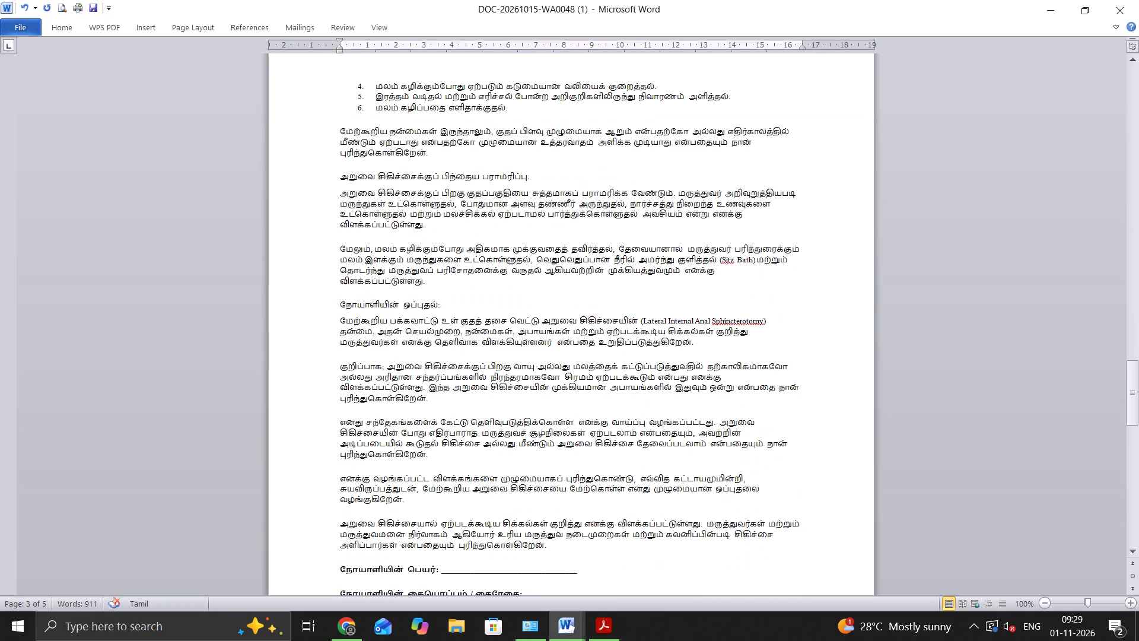
{"action": "scroll", "coordinate": [367, 339], "scroll_direction": "down", "scroll_amount": 7}
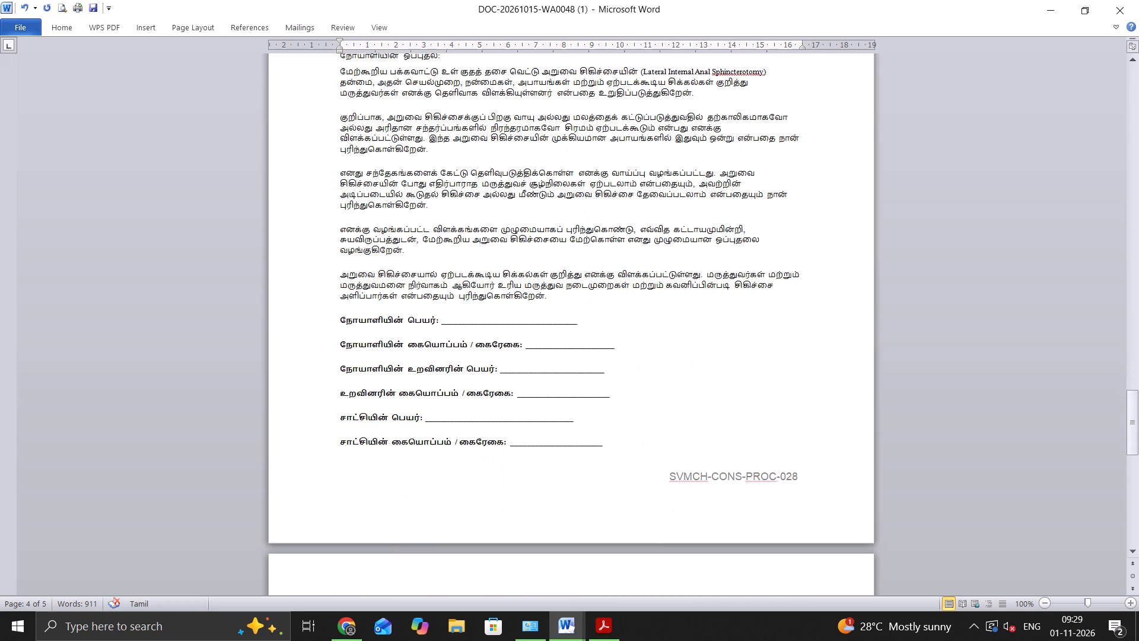
{"action": "left_click_drag", "start_coordinate": [334, 316], "coordinate": [370, 427]}
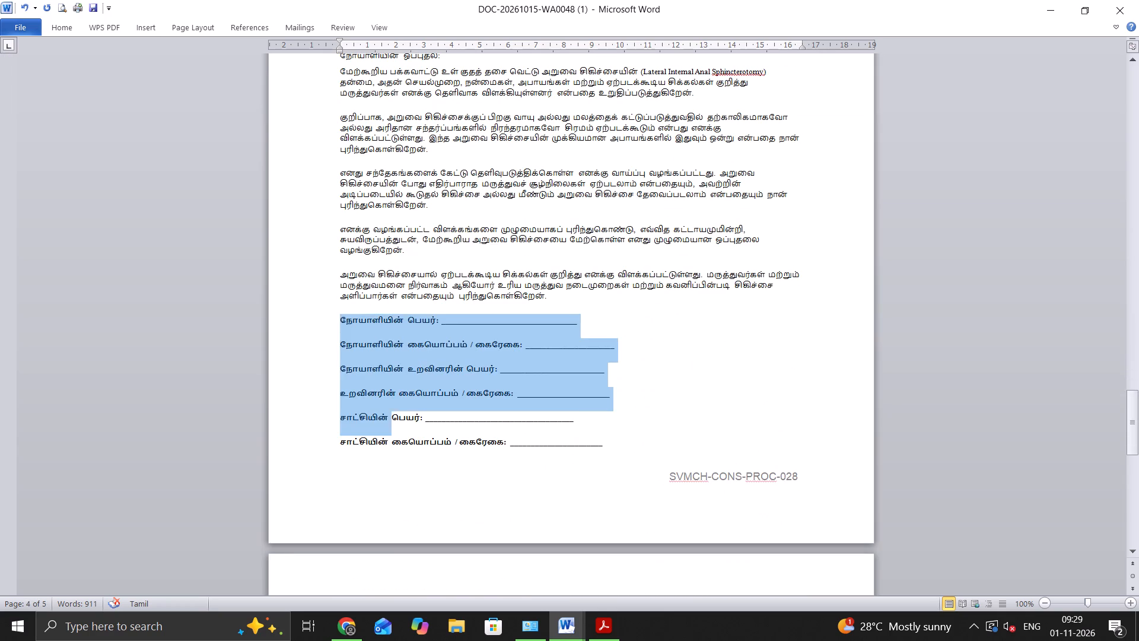
{"action": "left_click_drag", "start_coordinate": [370, 427], "coordinate": [431, 583]}
{"action": "left_click", "coordinate": [55, 22]}
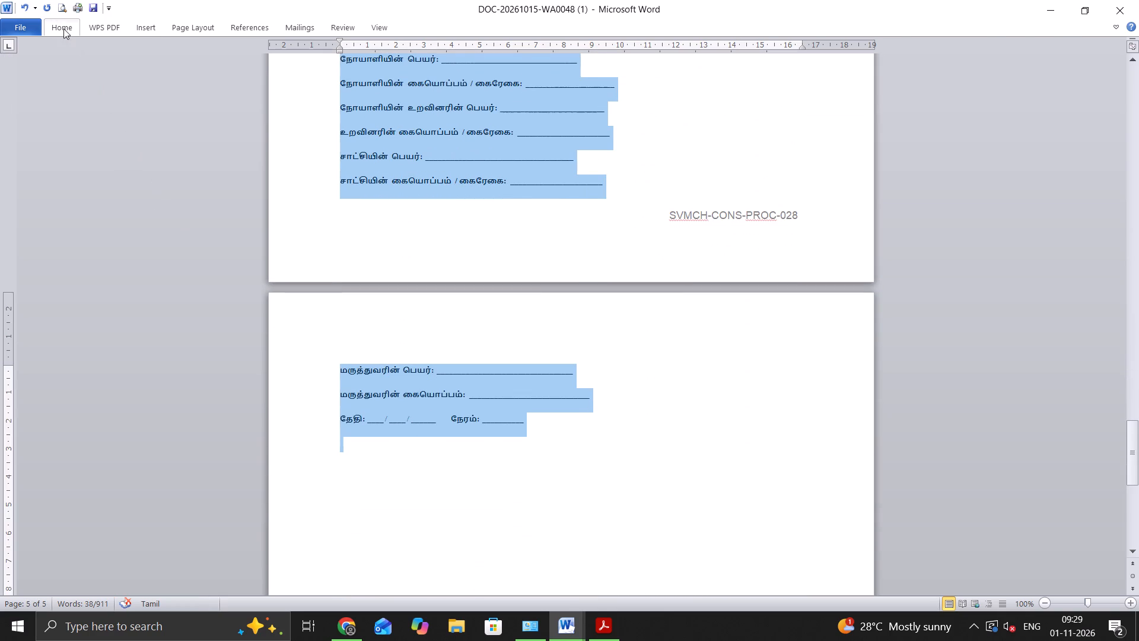
{"action": "left_click", "coordinate": [377, 80]}
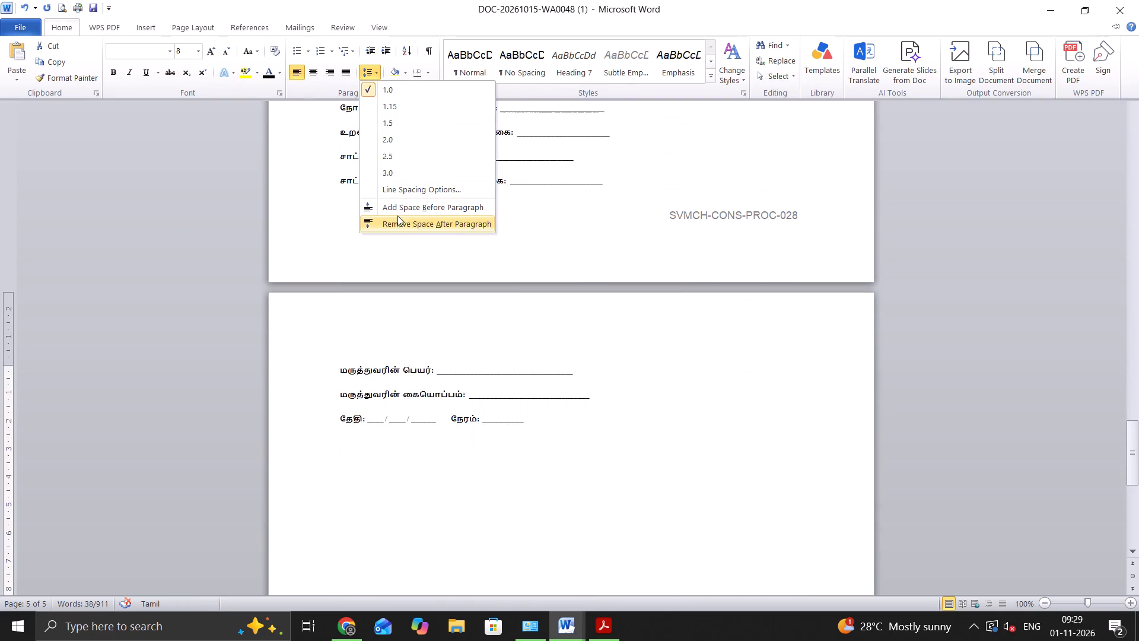
{"action": "left_click", "coordinate": [396, 228]}
Set the signature block, from the patient's name line to the date and time line, to 9 pt.
{"action": "scroll", "coordinate": [467, 301], "scroll_direction": "up", "scroll_amount": 6}
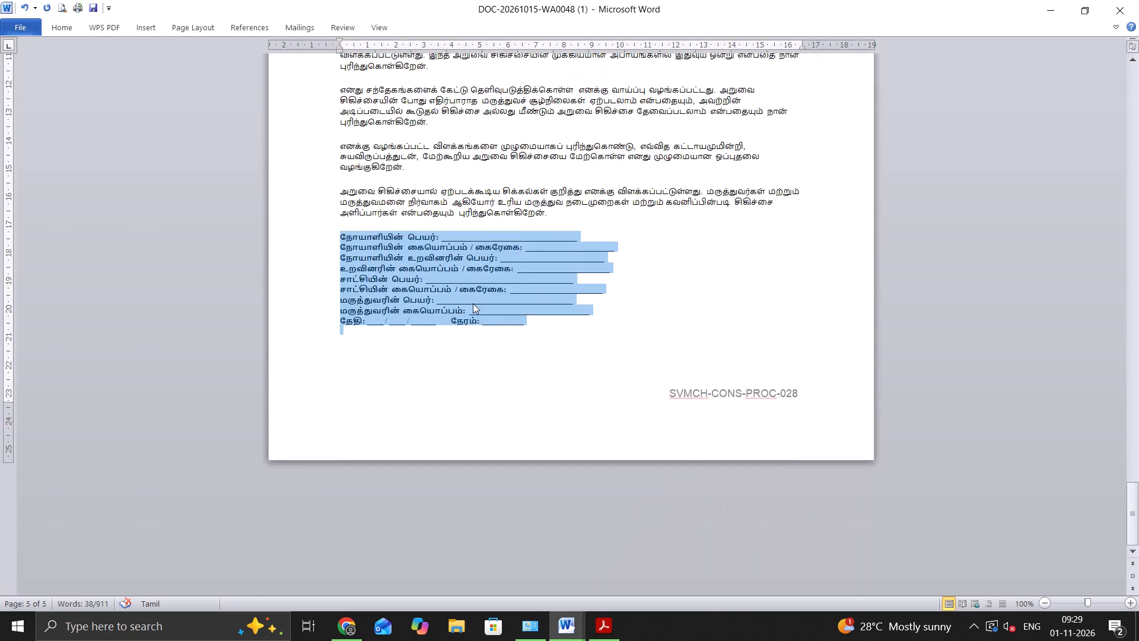
{"action": "scroll", "coordinate": [473, 303], "scroll_direction": "up", "scroll_amount": 20}
{"action": "scroll", "coordinate": [473, 303], "scroll_direction": "up", "scroll_amount": 12}
{"action": "scroll", "coordinate": [473, 303], "scroll_direction": "down", "scroll_amount": 3}
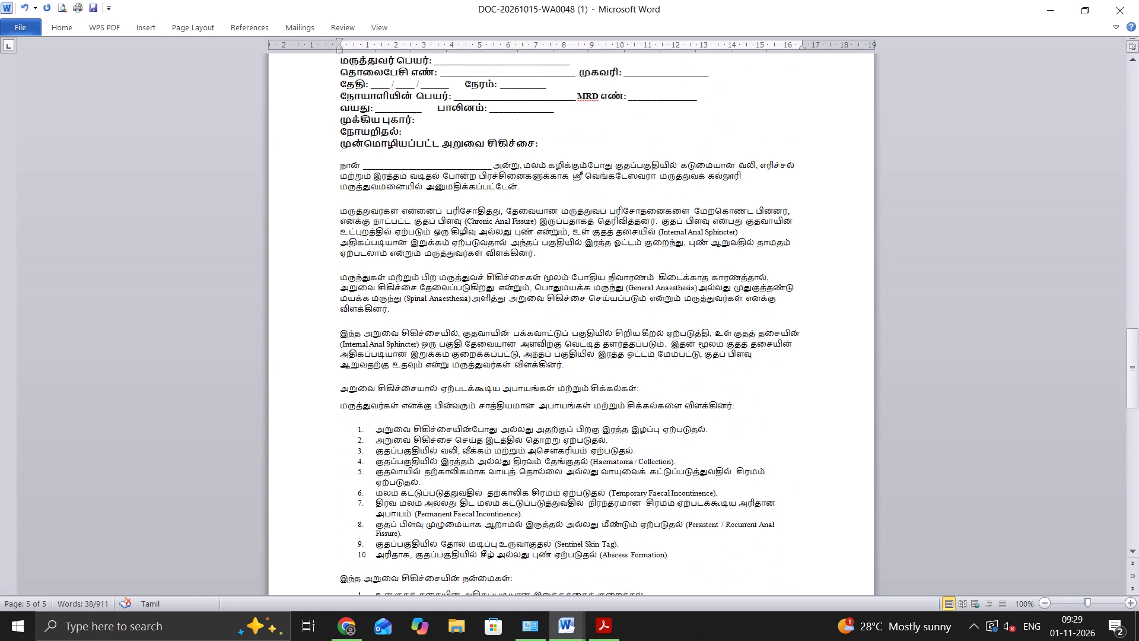
{"action": "scroll", "coordinate": [473, 303], "scroll_direction": "down", "scroll_amount": 20}
{"action": "scroll", "coordinate": [473, 303], "scroll_direction": "down", "scroll_amount": 8}
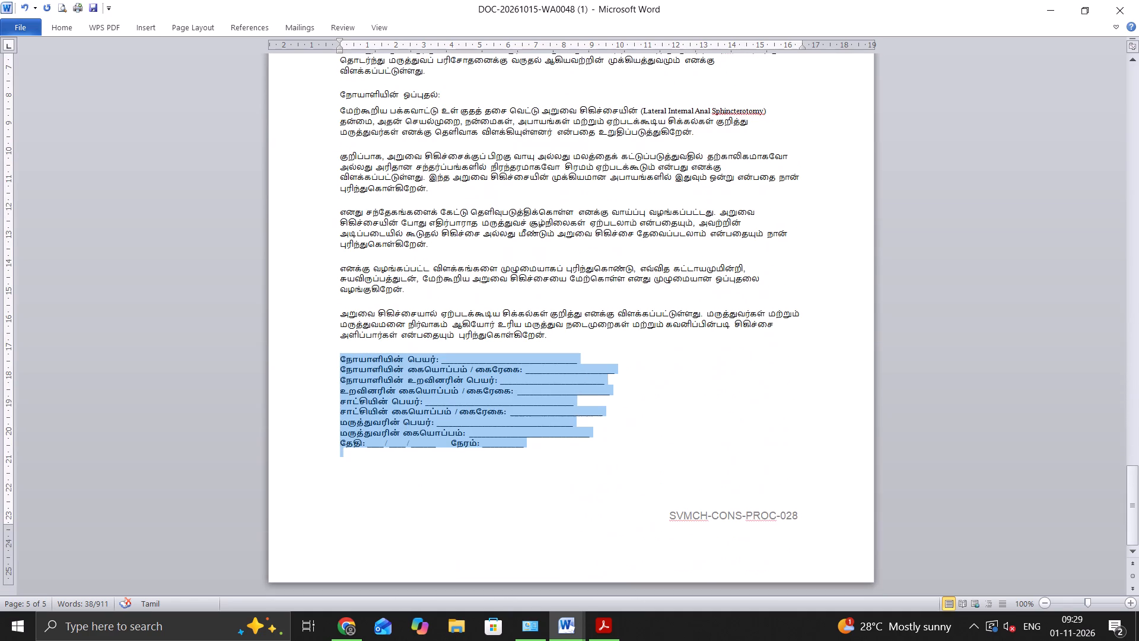
{"action": "left_click", "coordinate": [513, 493]}
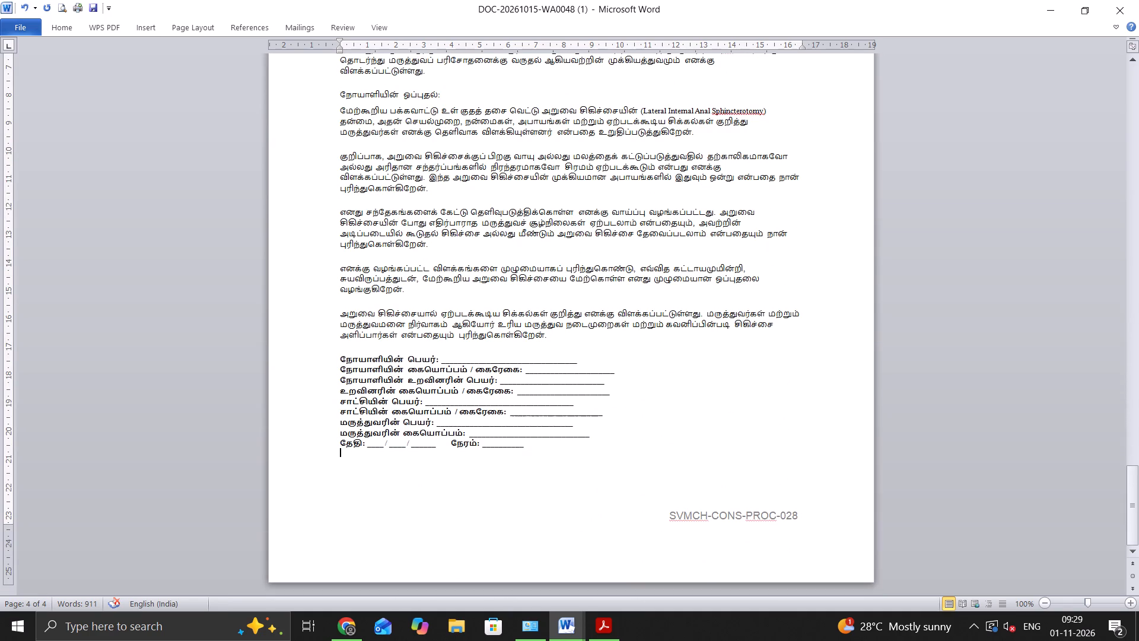
{"action": "left_click_drag", "start_coordinate": [340, 361], "coordinate": [483, 469]}
{"action": "left_click", "coordinate": [62, 26]}
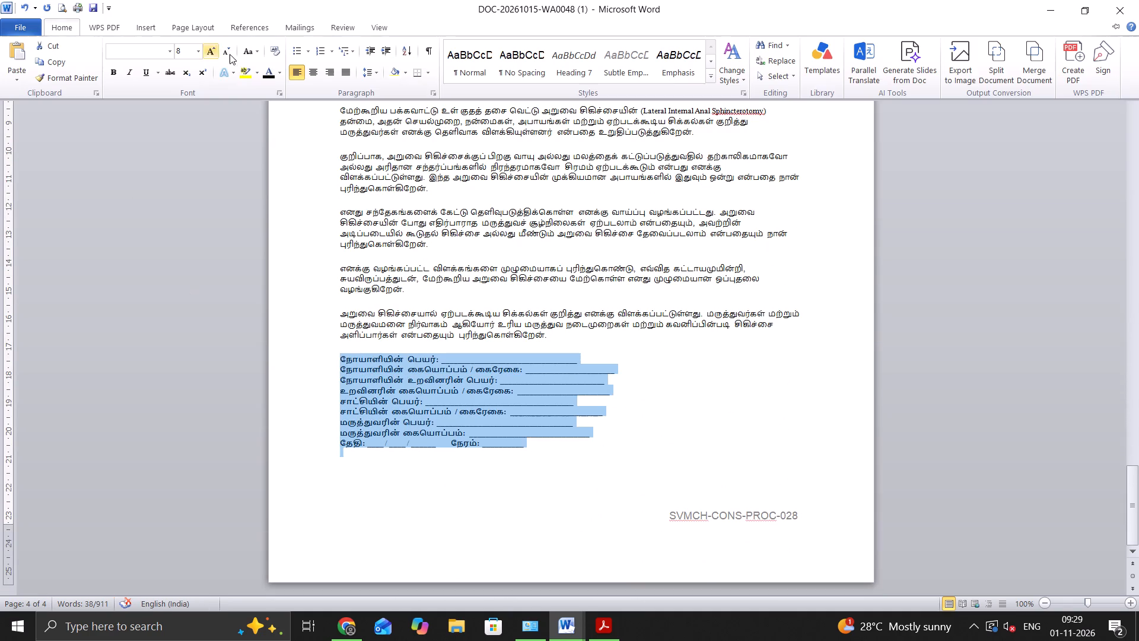
{"action": "left_click", "coordinate": [196, 52]}
{"action": "left_click", "coordinate": [177, 81]}
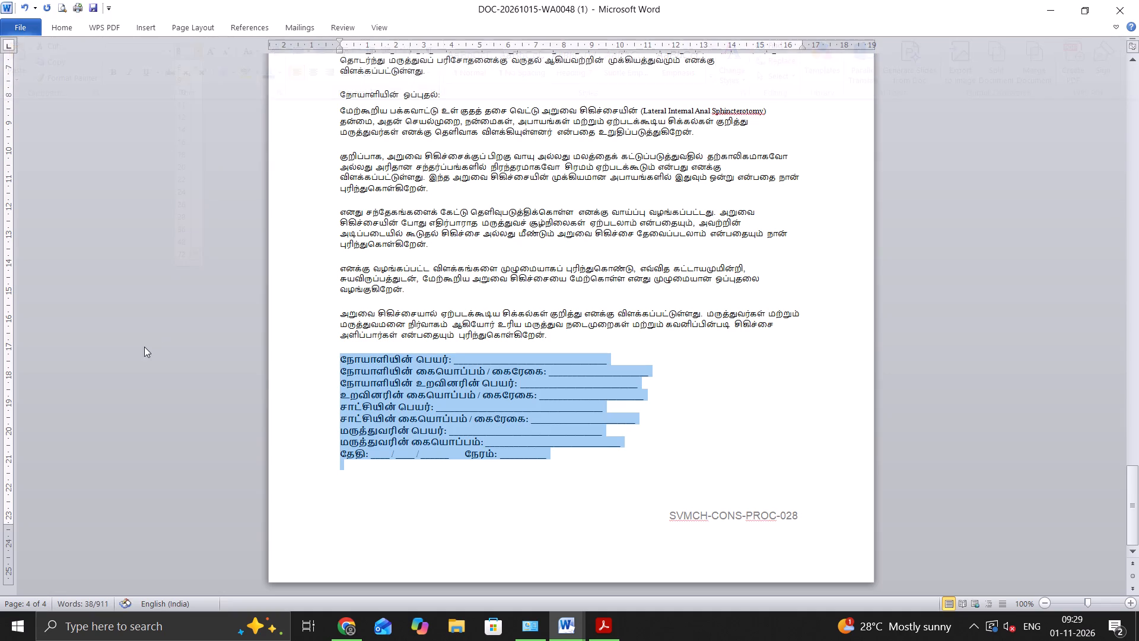
{"action": "left_click", "coordinate": [150, 293]}
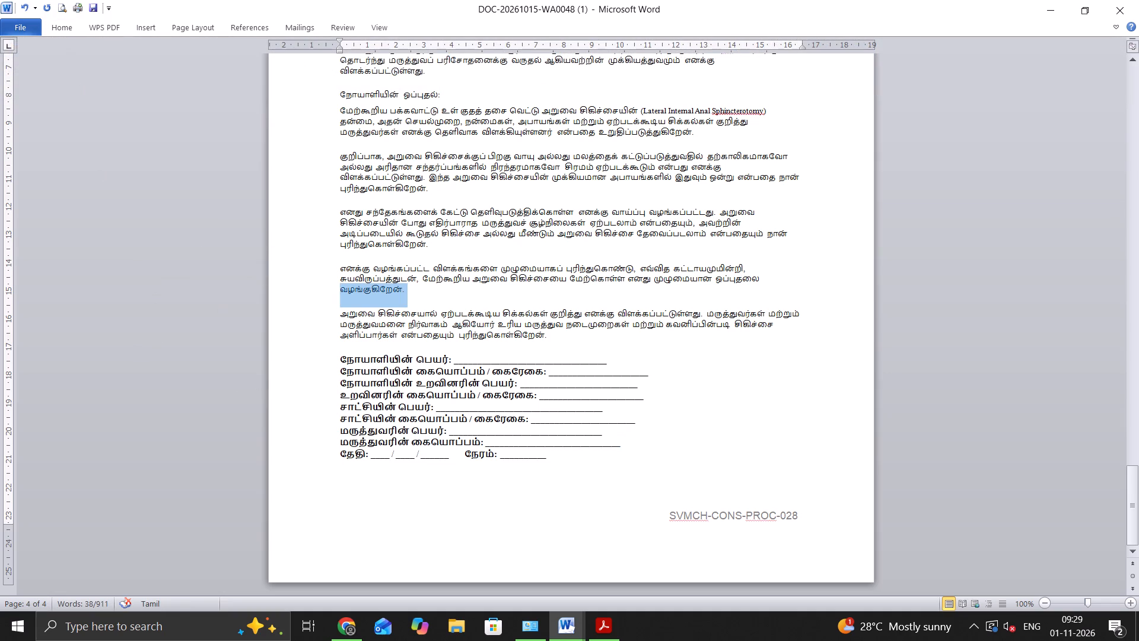
{"action": "left_click", "coordinate": [731, 398]}
{"action": "left_click", "coordinate": [935, 351]}
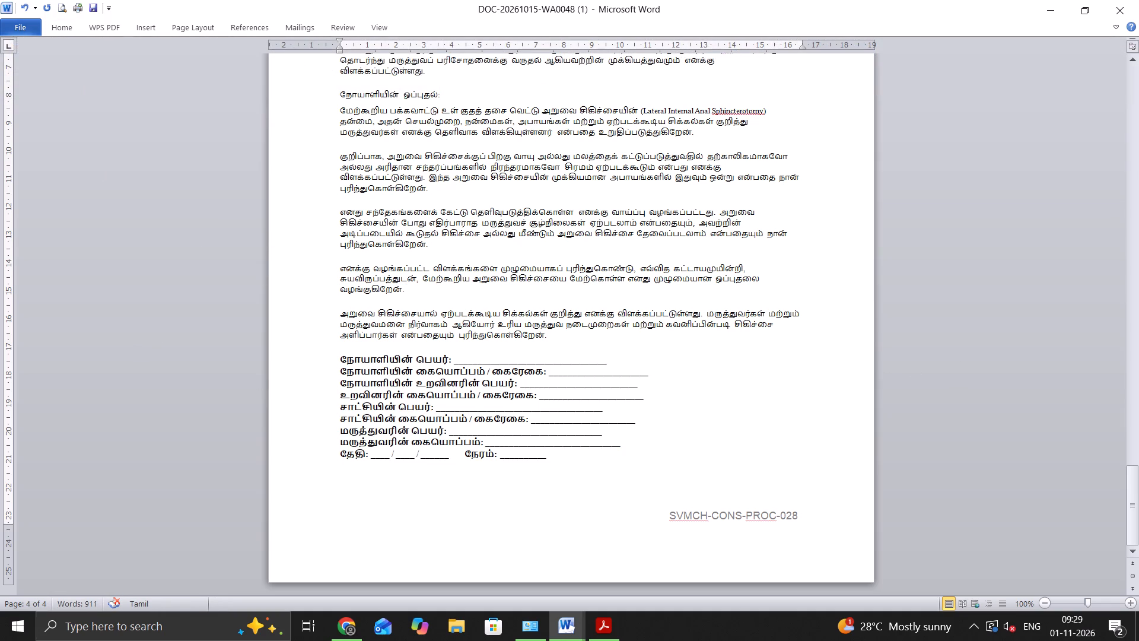
Print one copy of page 3, the first page of the Lateral Anal Sphincterotomy consent, on the HP LaserJet 1020.
{"action": "scroll", "coordinate": [448, 277], "scroll_direction": "up", "scroll_amount": 20}
{"action": "scroll", "coordinate": [448, 277], "scroll_direction": "up", "scroll_amount": 10}
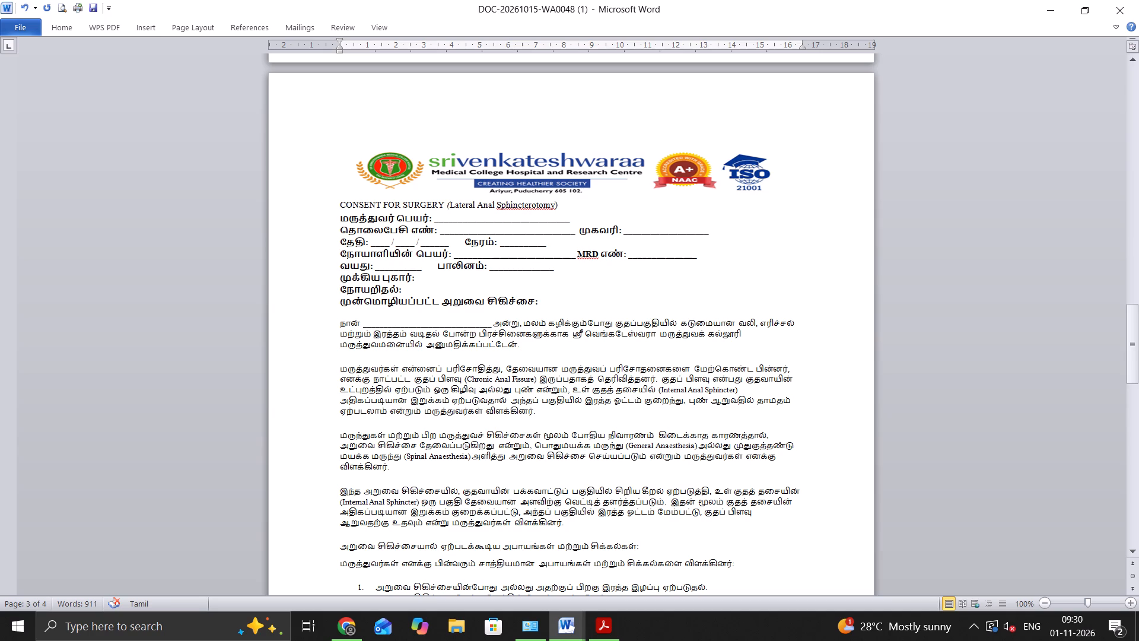
{"action": "key", "text": "ctrl+p"}
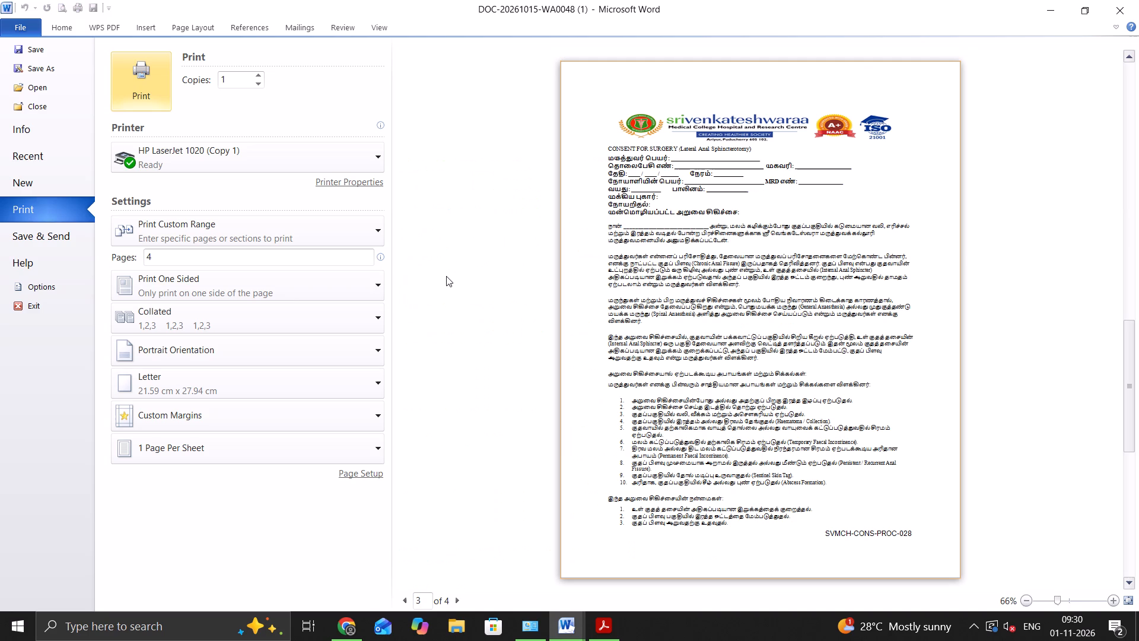
{"action": "left_click", "coordinate": [336, 261]}
{"action": "key", "text": "BackSpace"}
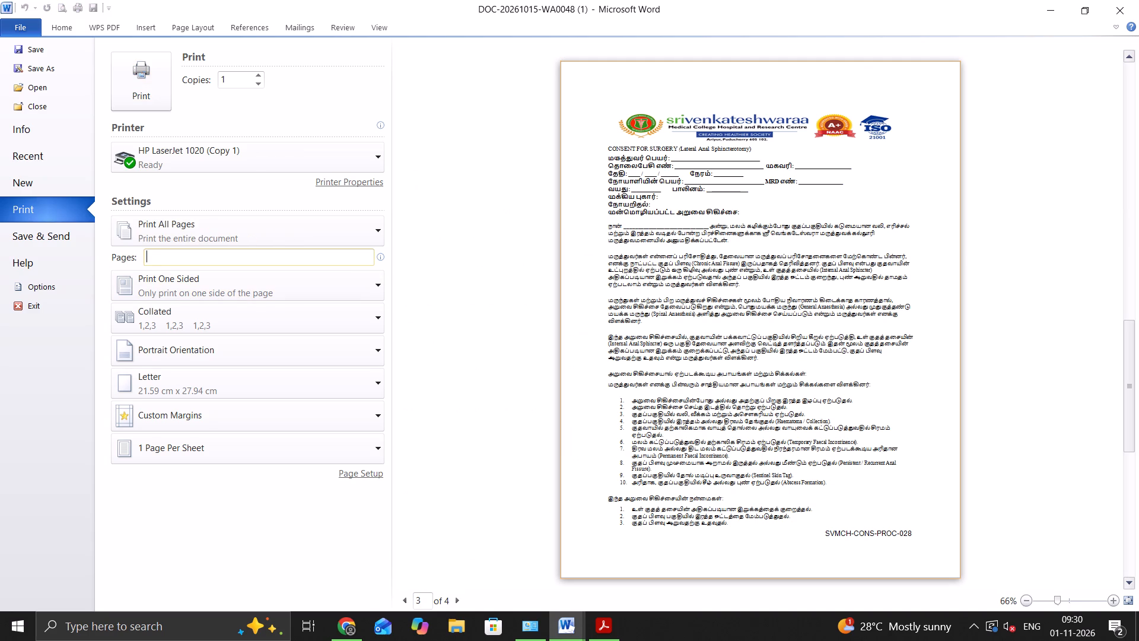
{"action": "key", "text": "3"}
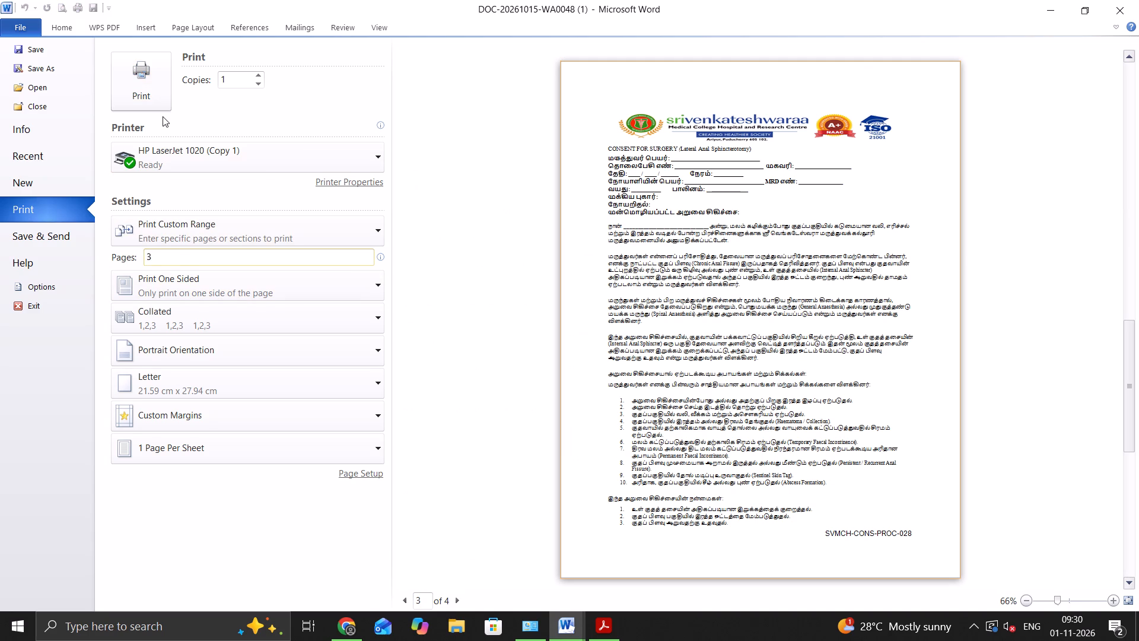
{"action": "left_click", "coordinate": [146, 87]}
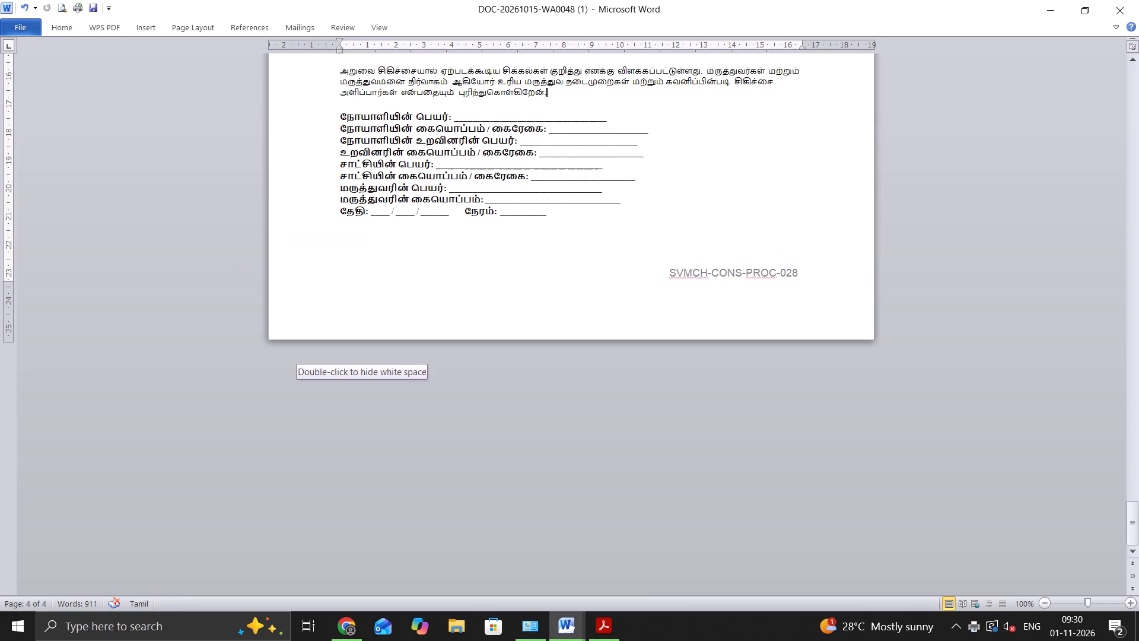
Print one copy of page 4, the sphincterotomy consent's signature page, on the HP LaserJet 1020.
{"action": "key", "text": "ctrl+p"}
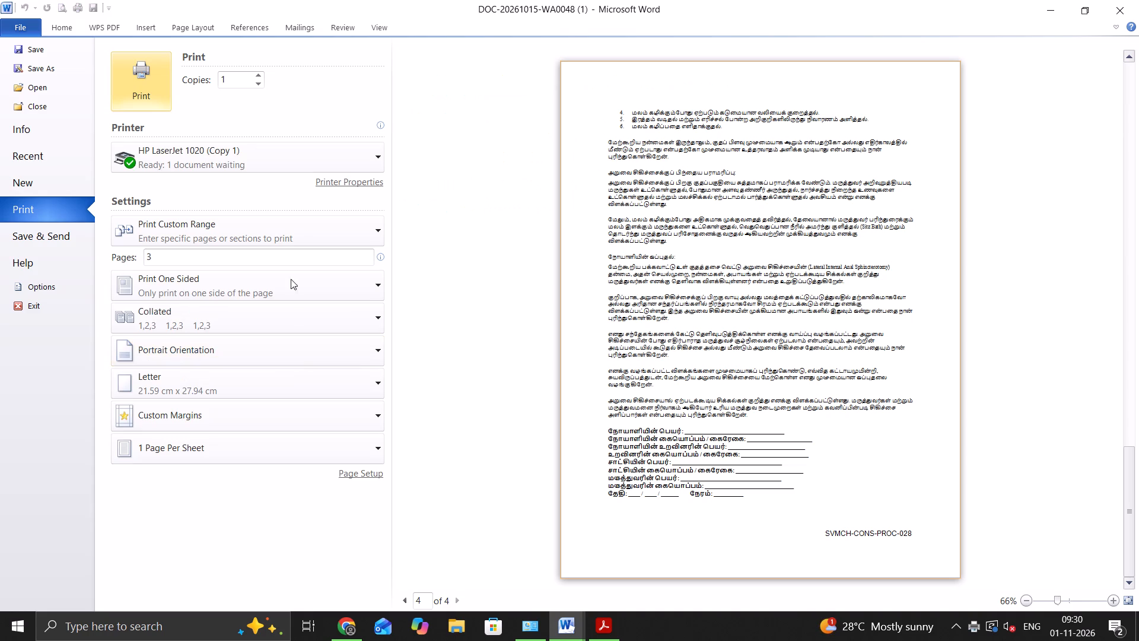
{"action": "left_click", "coordinate": [281, 262]}
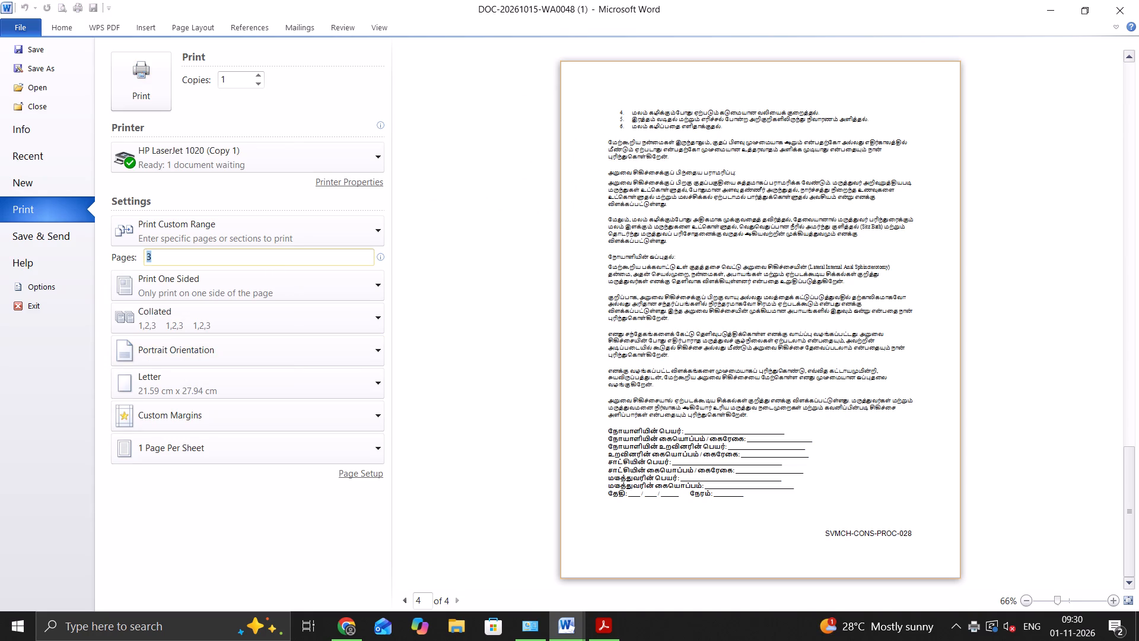
{"action": "key", "text": "BackSpace"}
{"action": "key", "text": "4"}
{"action": "key", "text": "Return"}
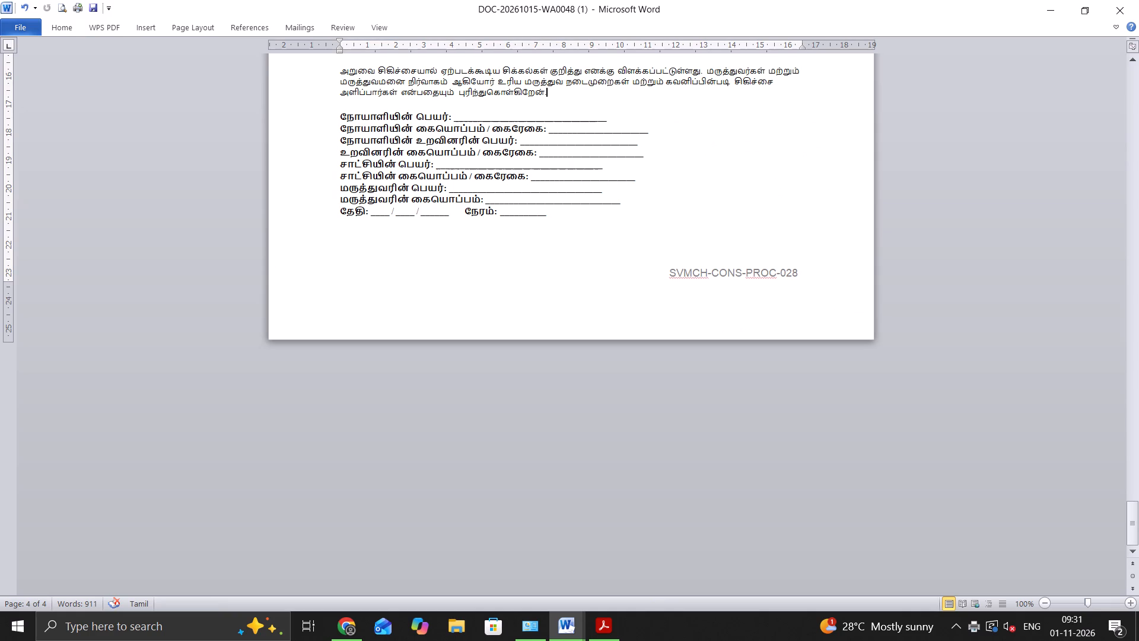
Close the consent document DOC-20261015-WA0048 (1).
{"action": "left_click", "coordinate": [1138, 0]}
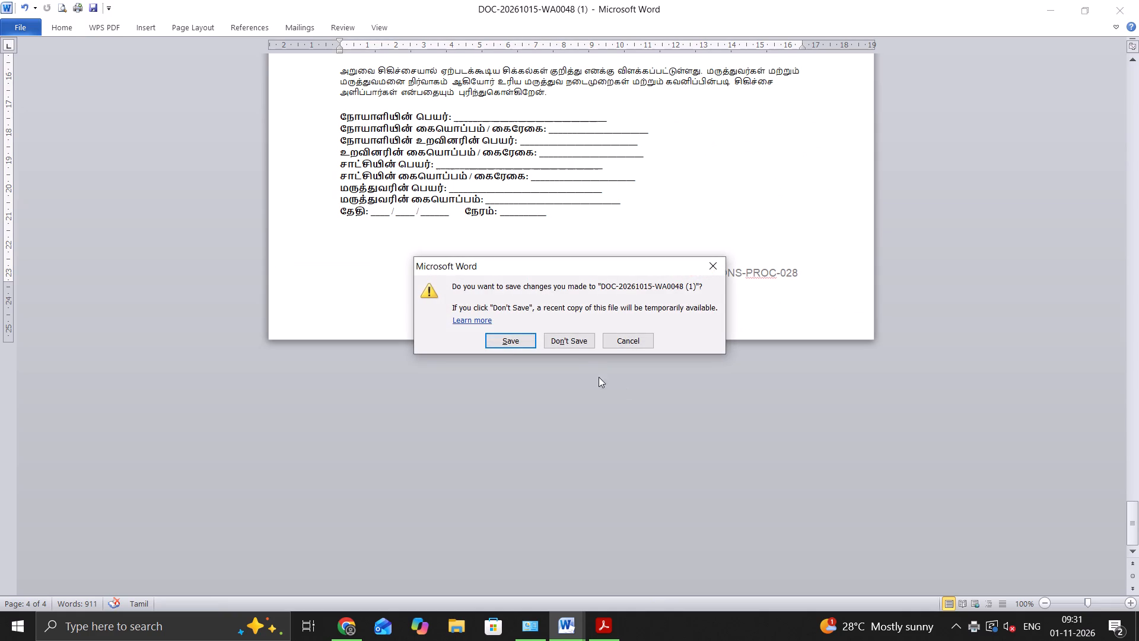